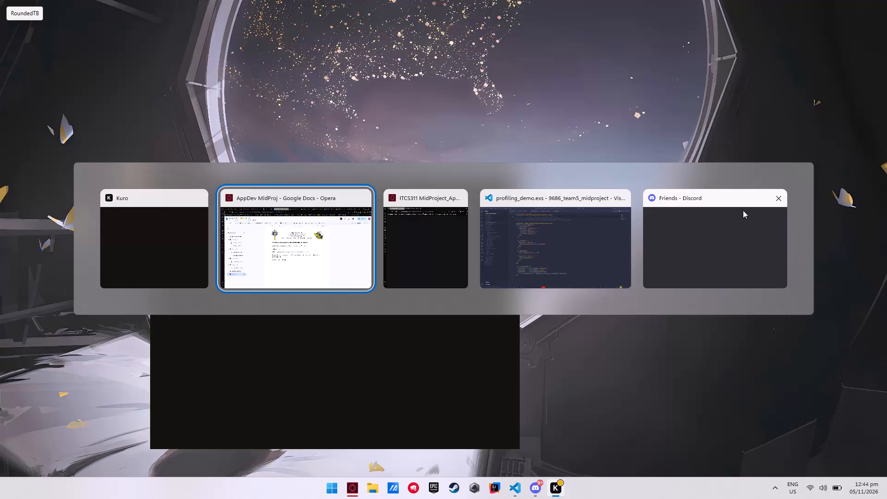
Close the Discord window and switch to the AppDev MidProj document in the browser.
{"action": "left_click", "coordinate": [774, 199]}
{"action": "key", "text": "alt+Tab"}
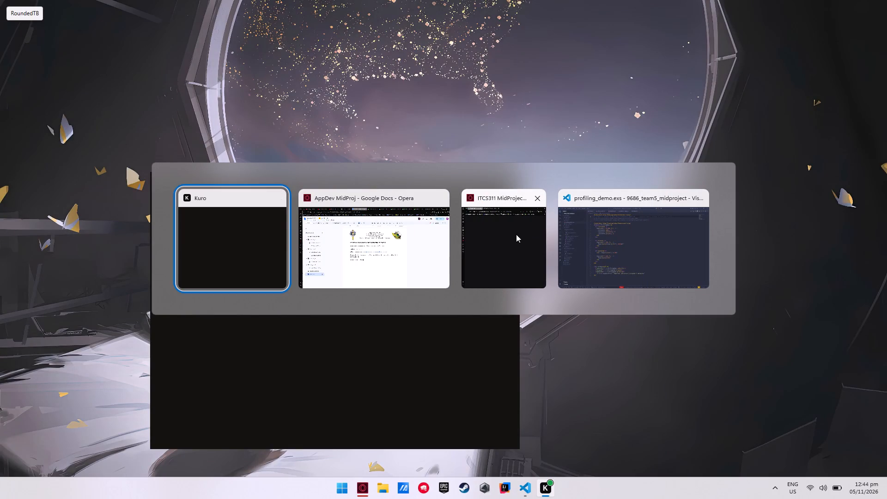
{"action": "key", "text": "alt+Tab"}
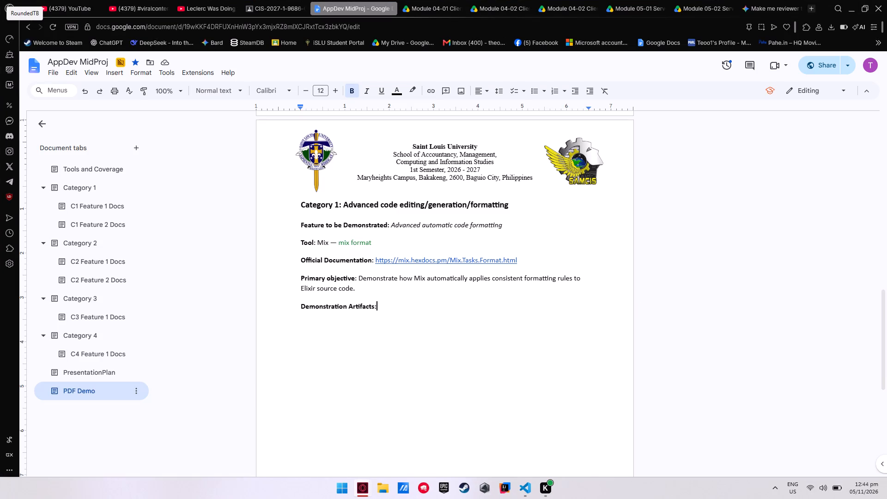
Exit the RoundedTB background app running in the system tray.
{"action": "left_click", "coordinate": [776, 489]}
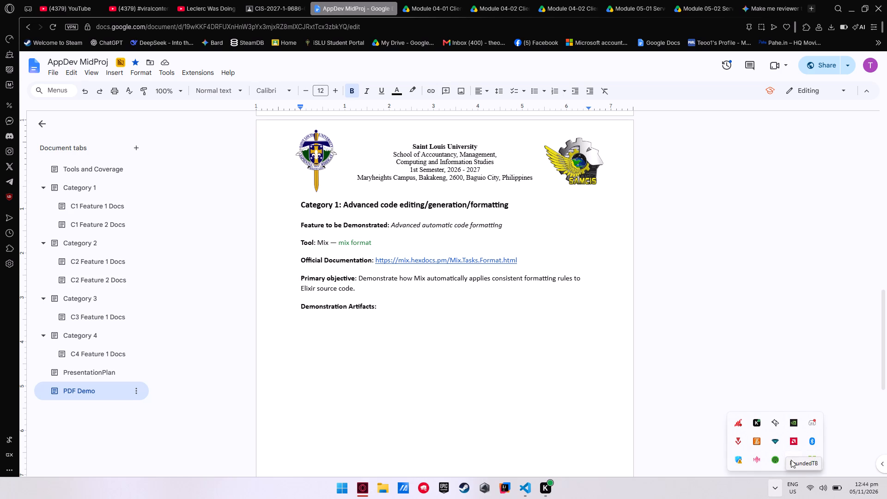
{"action": "right_click", "coordinate": [791, 460]}
{"action": "left_click", "coordinate": [801, 453]}
{"action": "left_click", "coordinate": [130, 209]}
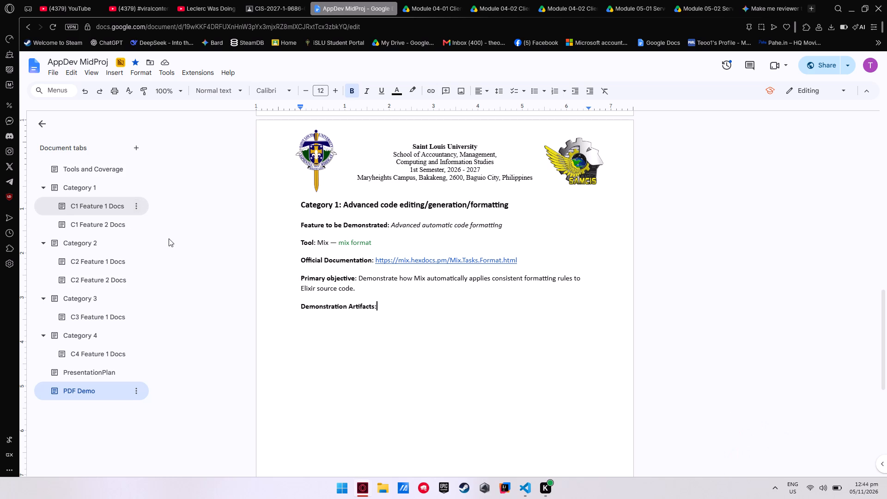
Review the mix format demonstration notes in the C1 Feature 1 Docs tab.
{"action": "left_click", "coordinate": [442, 333]}
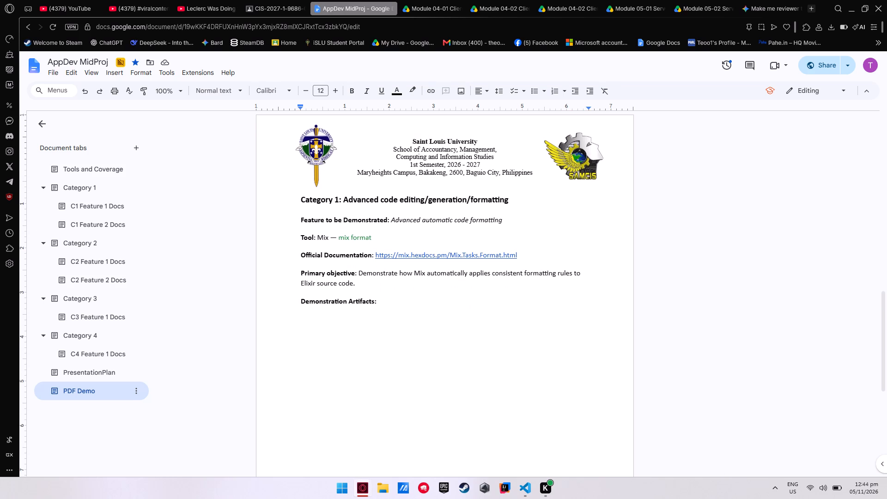
{"action": "left_click", "coordinate": [127, 207]}
{"action": "scroll", "coordinate": [446, 335], "scroll_direction": "up", "scroll_amount": 1}
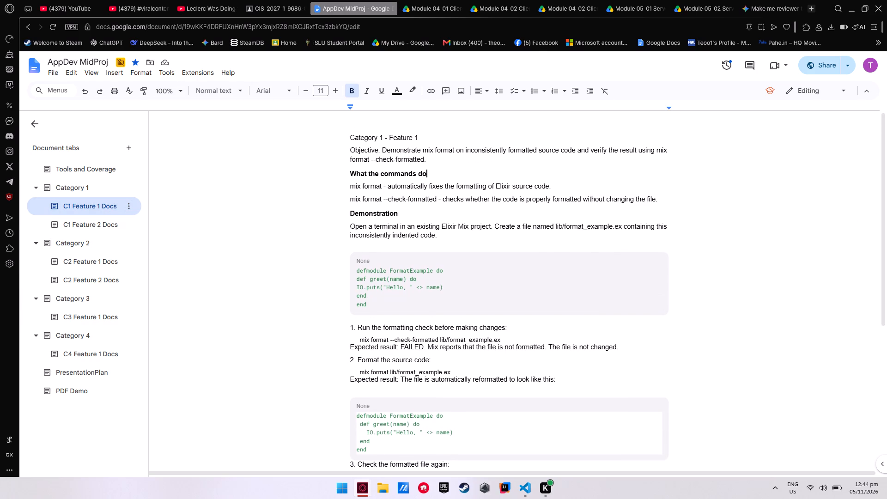
{"action": "scroll", "coordinate": [446, 335], "scroll_direction": "up", "scroll_amount": 1}
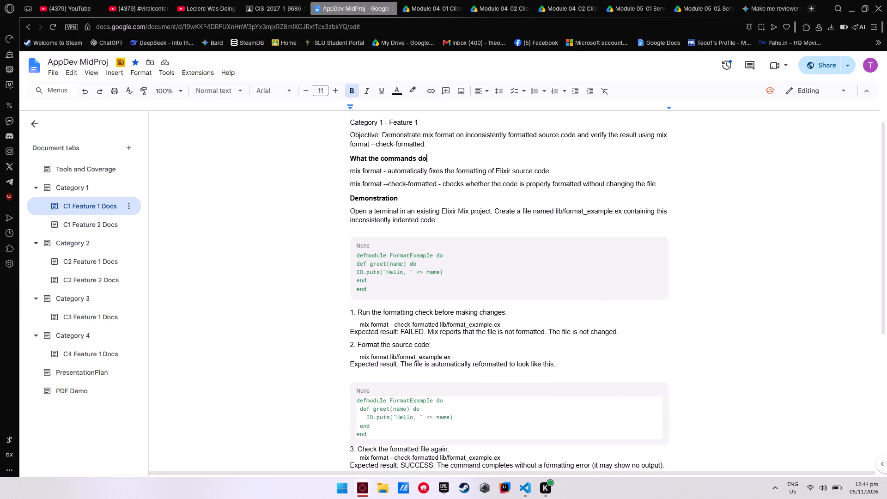
{"action": "scroll", "coordinate": [446, 335], "scroll_direction": "up", "scroll_amount": 1}
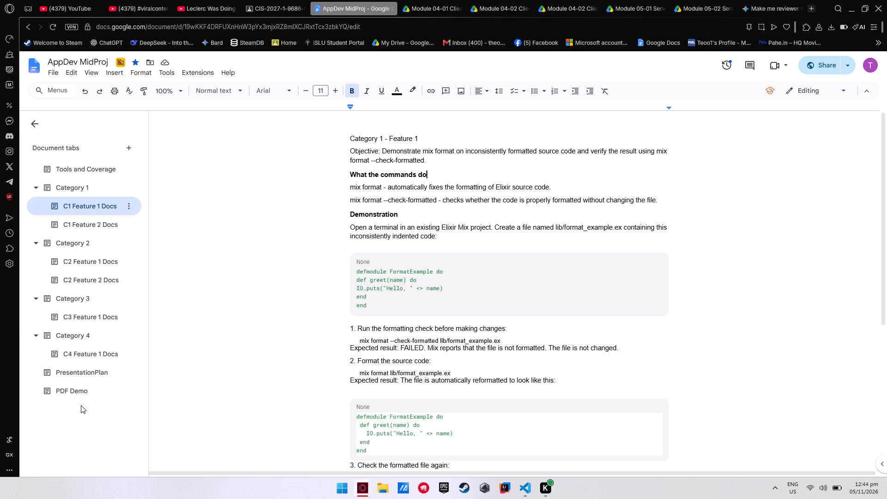
In the PDF Demo tab, duplicate the "Feature to be Demonstrated" line below Demonstration Artifacts, leaving blank lines between them.
{"action": "left_click", "coordinate": [87, 395]}
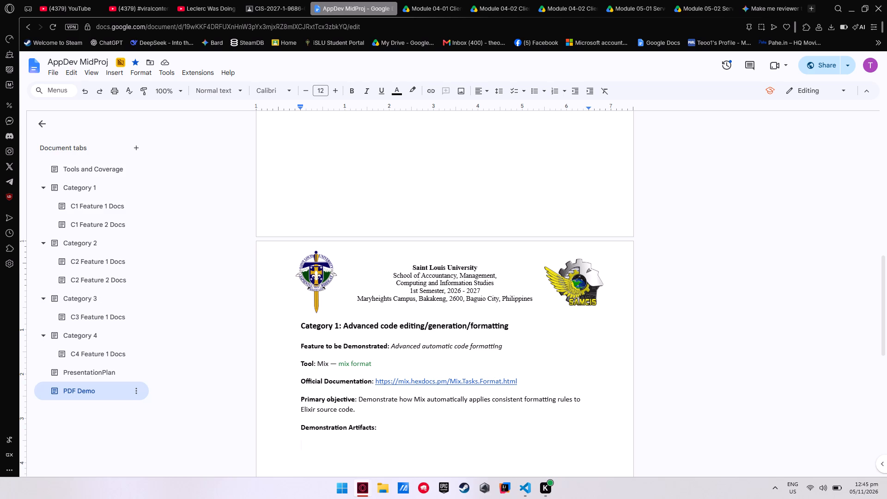
{"action": "left_click_drag", "start_coordinate": [507, 349], "coordinate": [302, 351]}
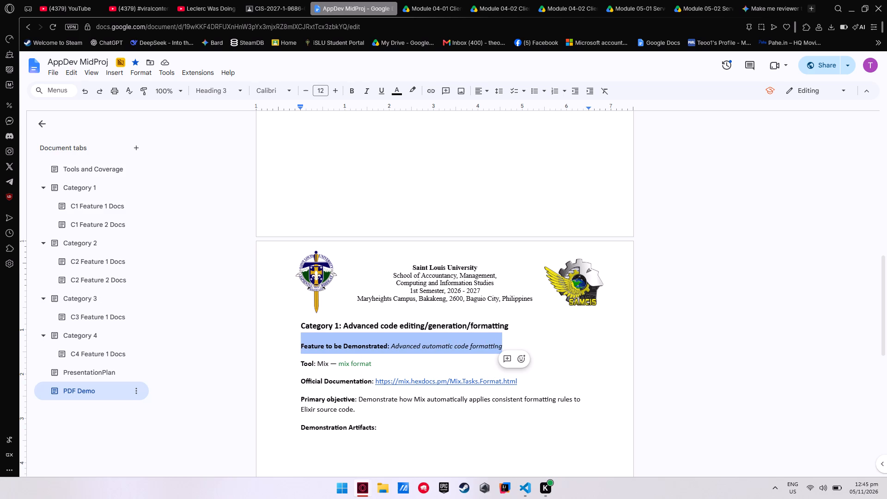
{"action": "key", "text": "ctrl+c"}
{"action": "scroll", "coordinate": [319, 459], "scroll_direction": "down", "scroll_amount": 2}
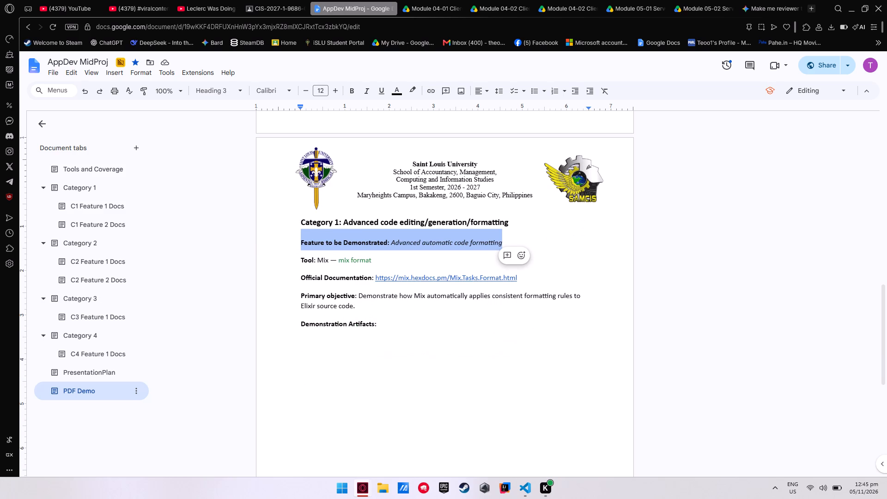
{"action": "left_click", "coordinate": [320, 407]}
{"action": "key", "text": "Return"}
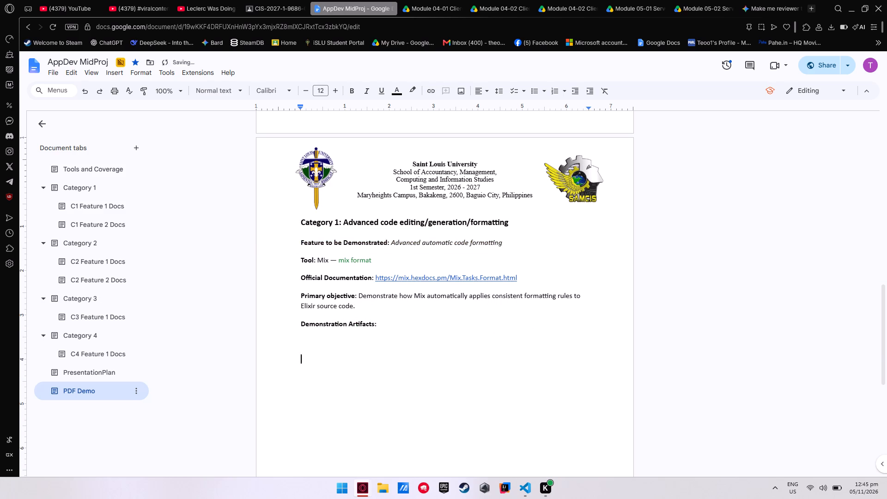
{"action": "key", "text": "Return"}
{"action": "key", "text": "ctrl+v"}
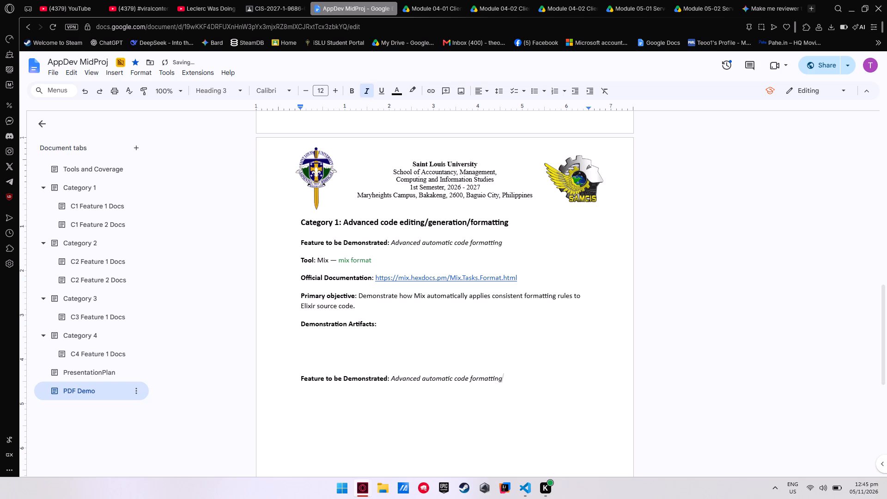
Copy the Feature 2 title "Automated project scaffolding (advanced code generation)" from the Category 1 tab.
{"action": "left_click", "coordinate": [91, 230]}
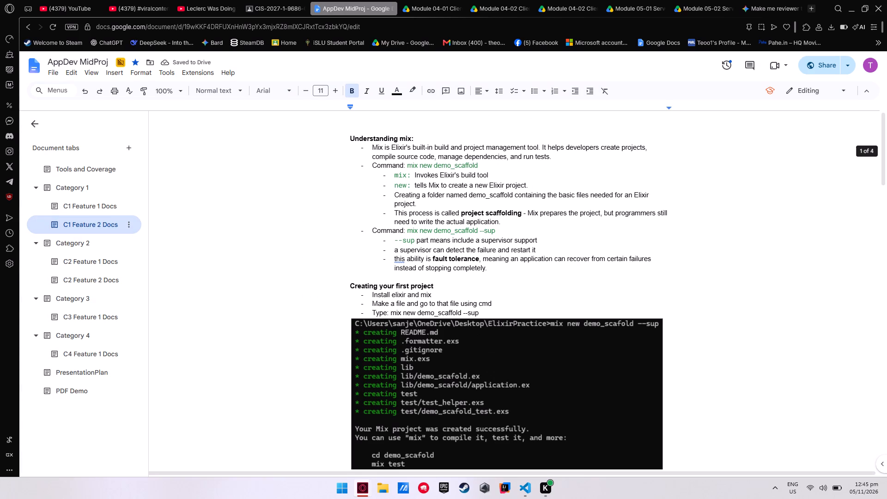
{"action": "left_click", "coordinate": [91, 190]}
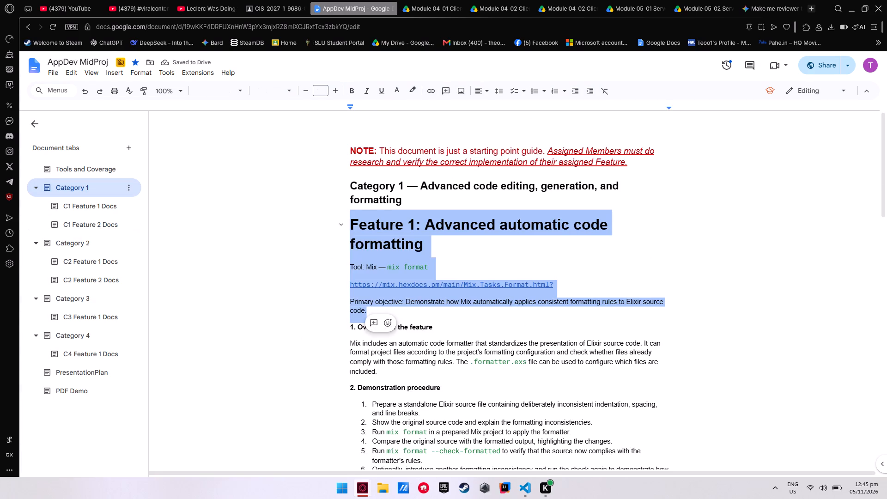
{"action": "scroll", "coordinate": [373, 262], "scroll_direction": "down", "scroll_amount": 6}
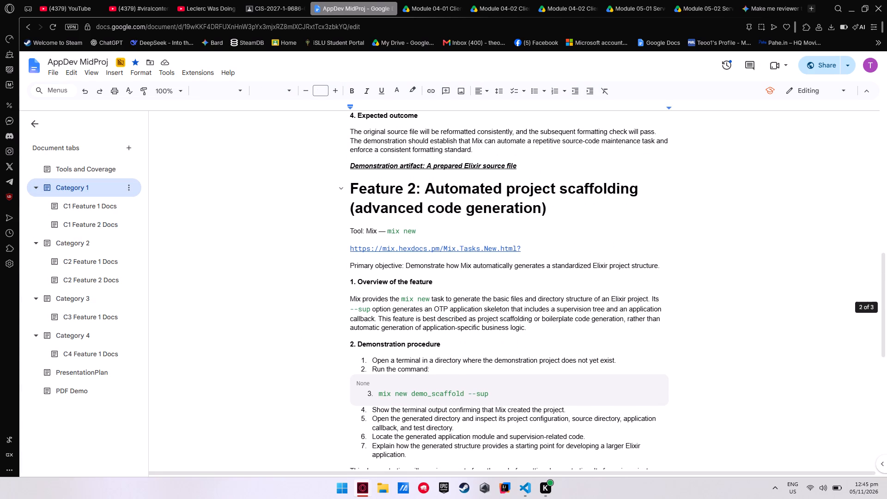
{"action": "left_click_drag", "start_coordinate": [639, 189], "coordinate": [433, 197]}
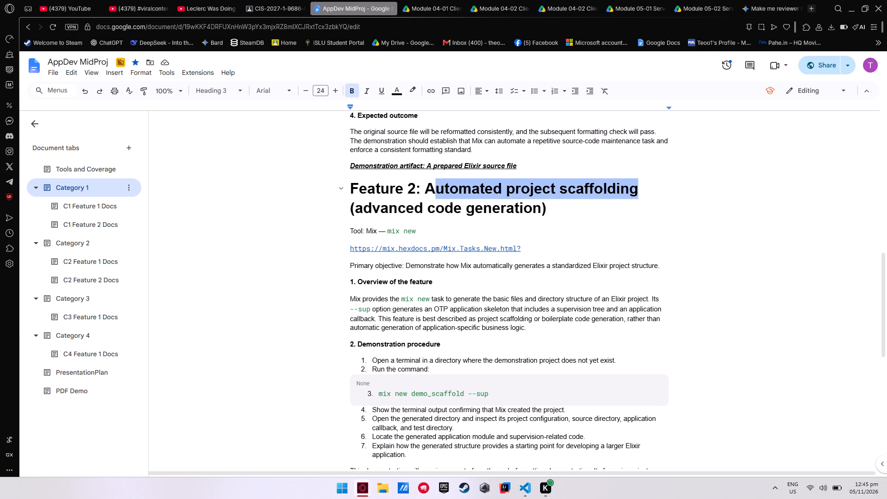
{"action": "left_click_drag", "start_coordinate": [554, 205], "coordinate": [427, 183]}
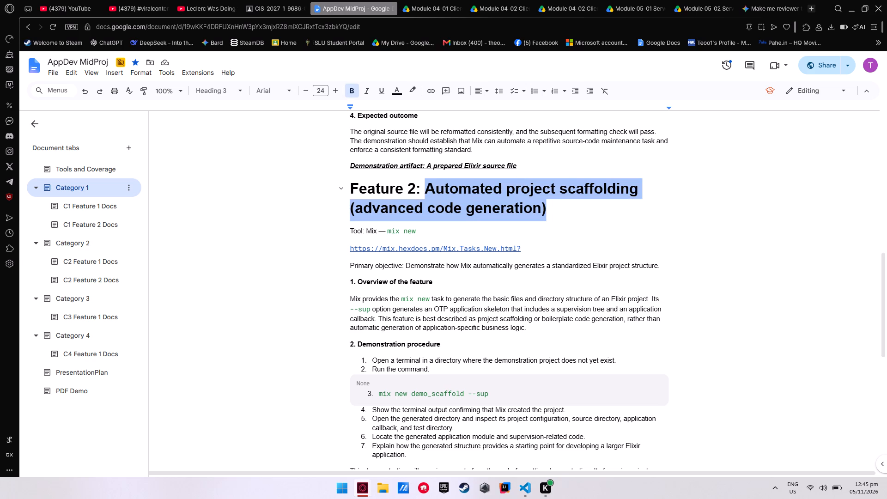
{"action": "left_click_drag", "start_coordinate": [427, 183], "coordinate": [428, 183]}
{"action": "key", "text": "ctrl+c"}
In the PDF Demo tab, replace "Advanced automatic code formatting" in the duplicated feature line with the copied Feature 2 title.
{"action": "left_click", "coordinate": [81, 386]}
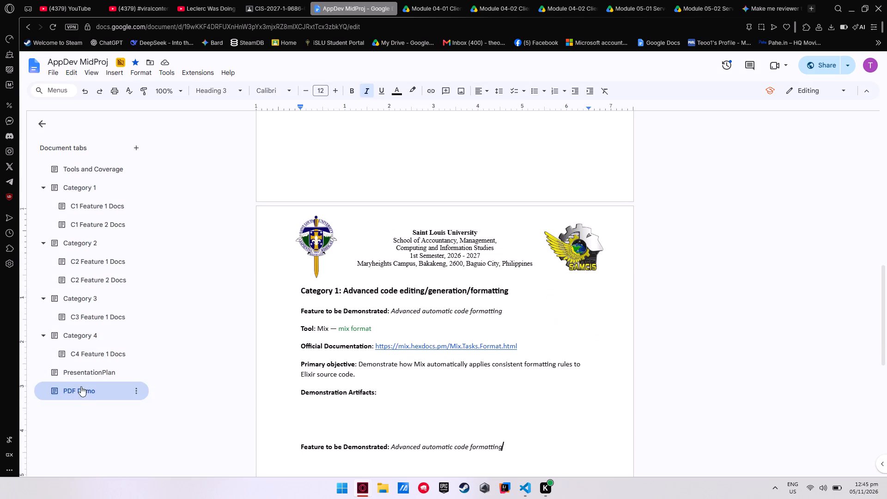
{"action": "left_click_drag", "start_coordinate": [505, 447], "coordinate": [392, 450]}
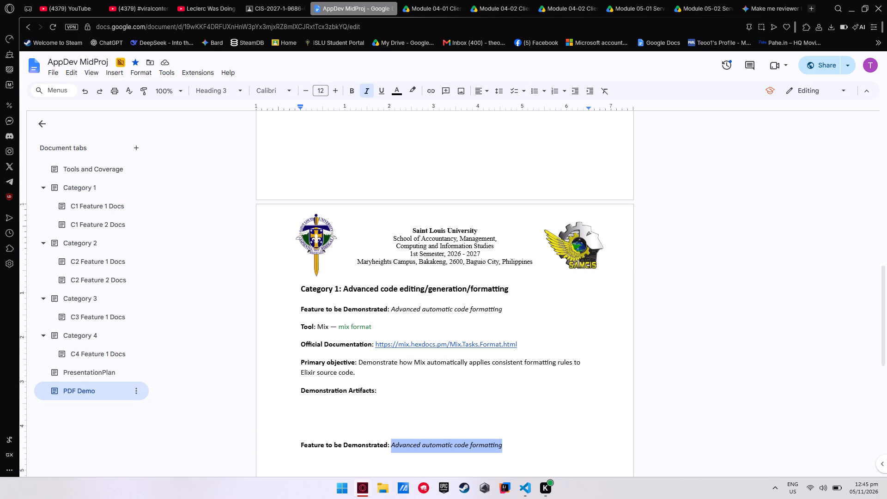
{"action": "left_click_drag", "start_coordinate": [392, 450], "coordinate": [392, 449]}
{"action": "key", "text": "ctrl+v"}
{"action": "key", "text": "ctrl+z"}
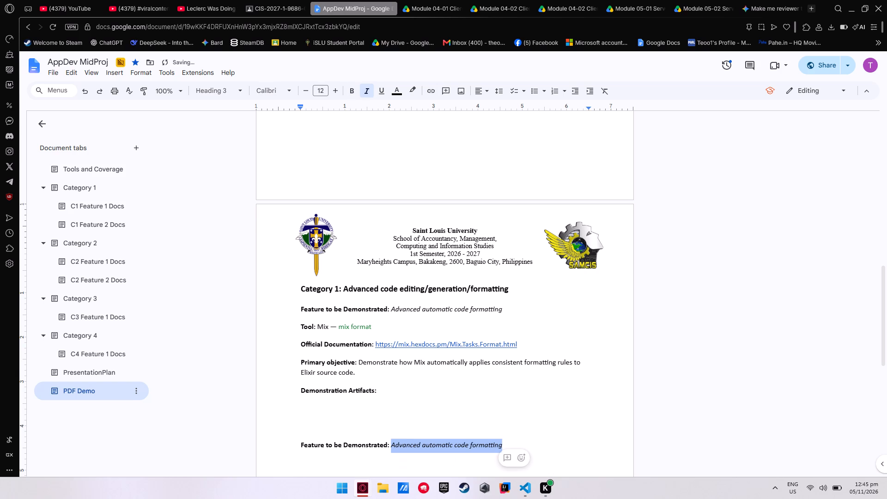
{"action": "key", "text": "ctrl+b"}
{"action": "key", "text": "ctrl+b"}
{"action": "key", "text": "BackSpace"}
{"action": "key", "text": "ctrl+v"}
Set the pasted Feature 2 title's font to Calibri and its size to 12.
{"action": "scroll", "coordinate": [499, 425], "scroll_direction": "down", "scroll_amount": 2}
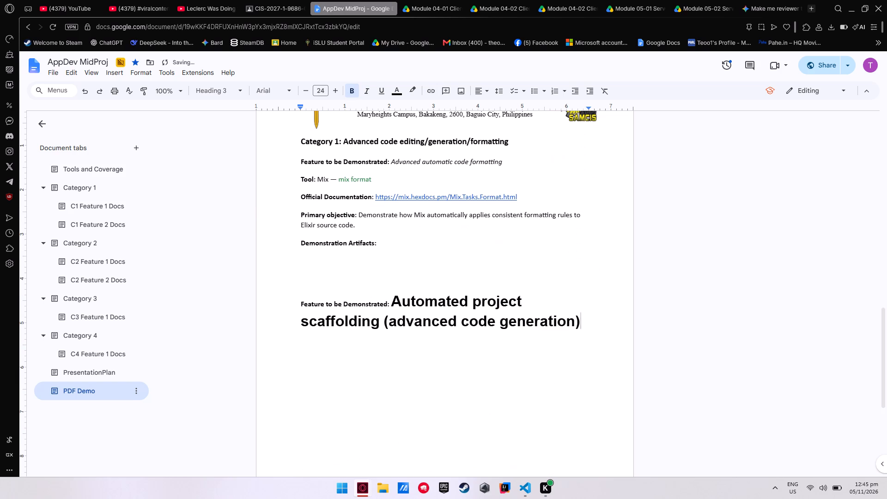
{"action": "double_click", "coordinate": [589, 317]}
{"action": "key", "text": "ctrl+a"}
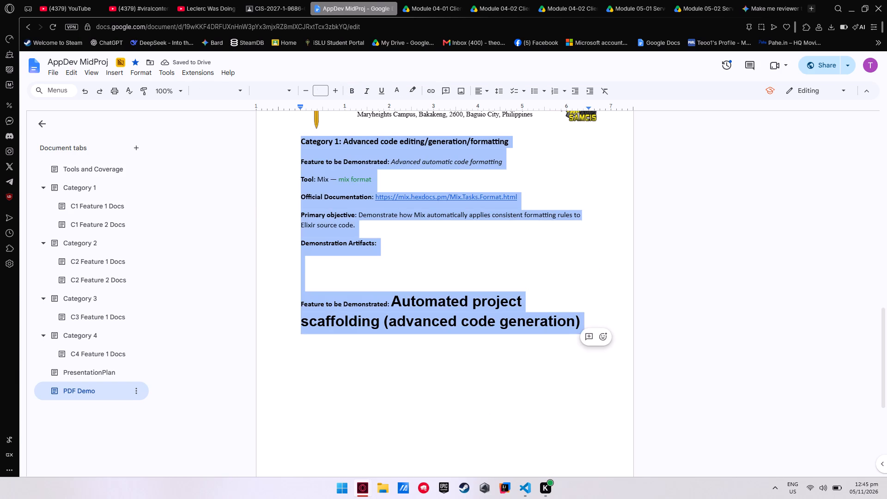
{"action": "left_click", "coordinate": [577, 308]}
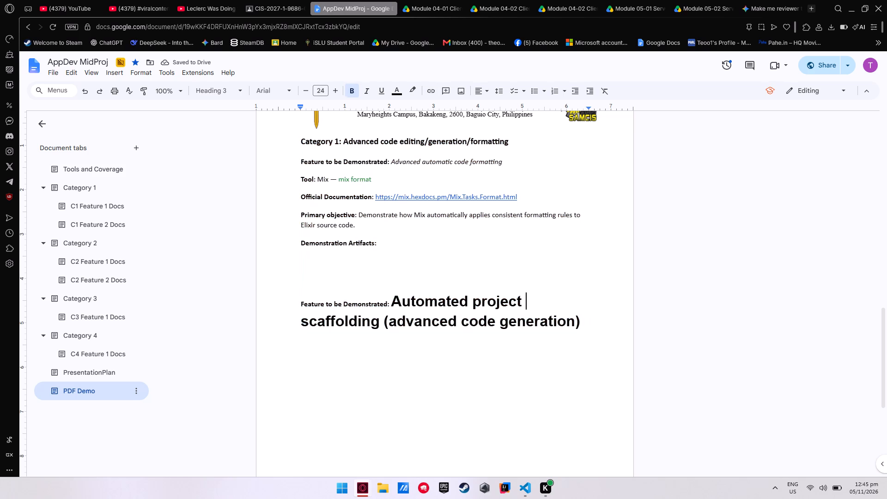
{"action": "left_click_drag", "start_coordinate": [585, 318], "coordinate": [396, 303]}
{"action": "left_click", "coordinate": [289, 88]}
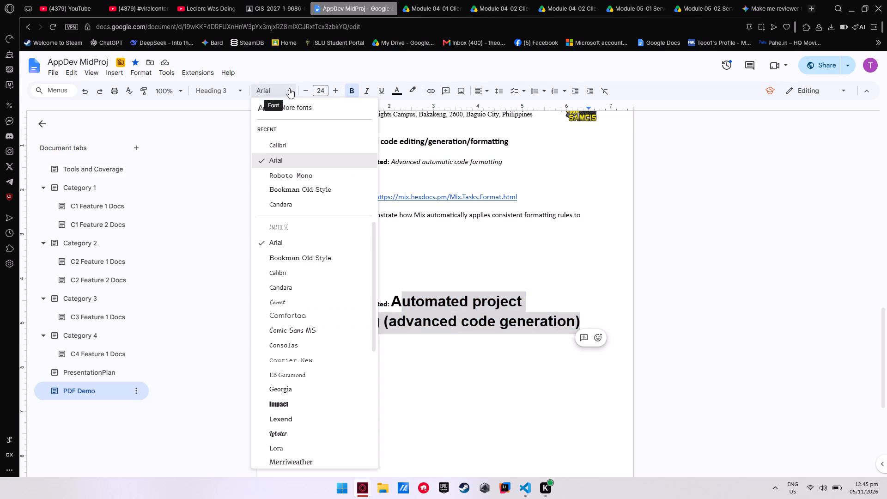
{"action": "left_click", "coordinate": [306, 143]}
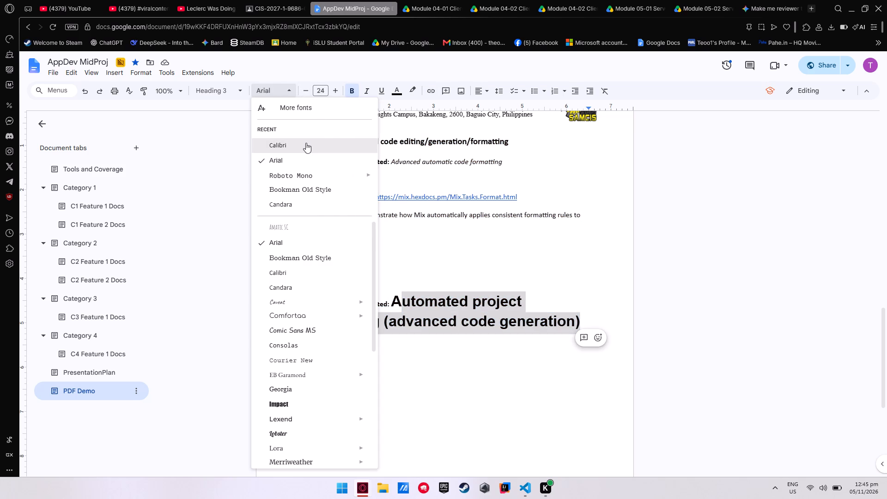
{"action": "left_click", "coordinate": [320, 92]}
{"action": "type", "text": "12"}
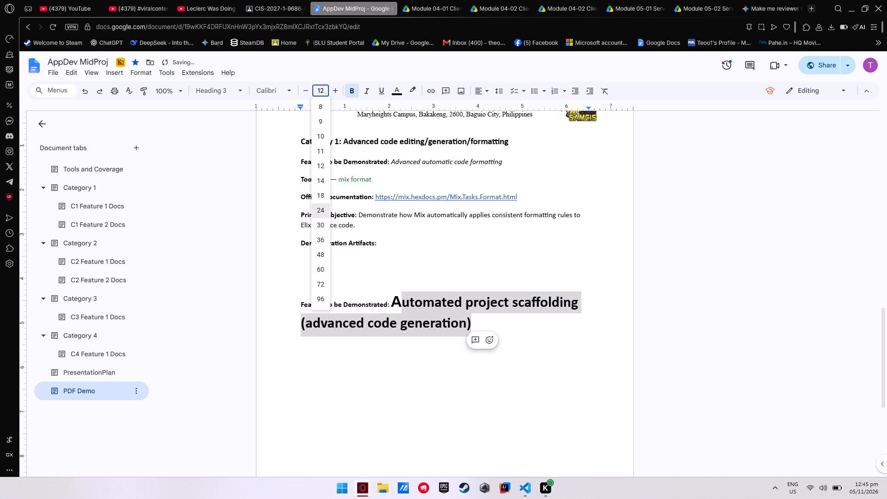
{"action": "key", "text": "Return"}
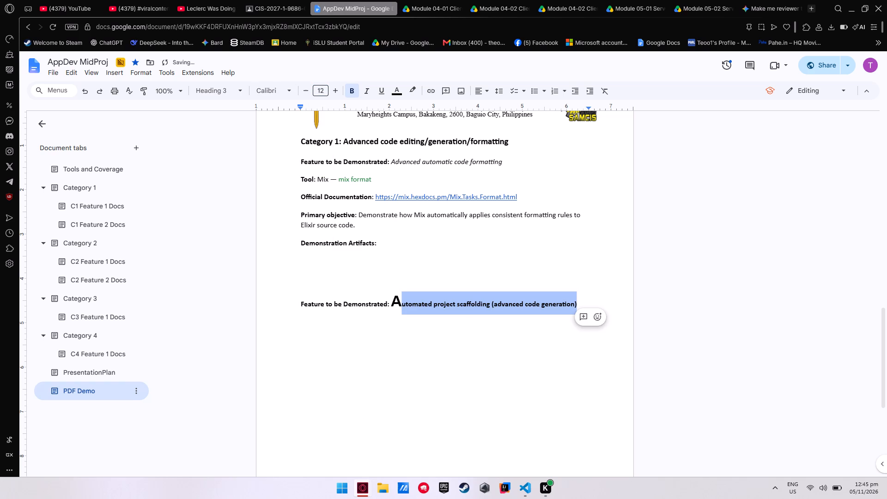
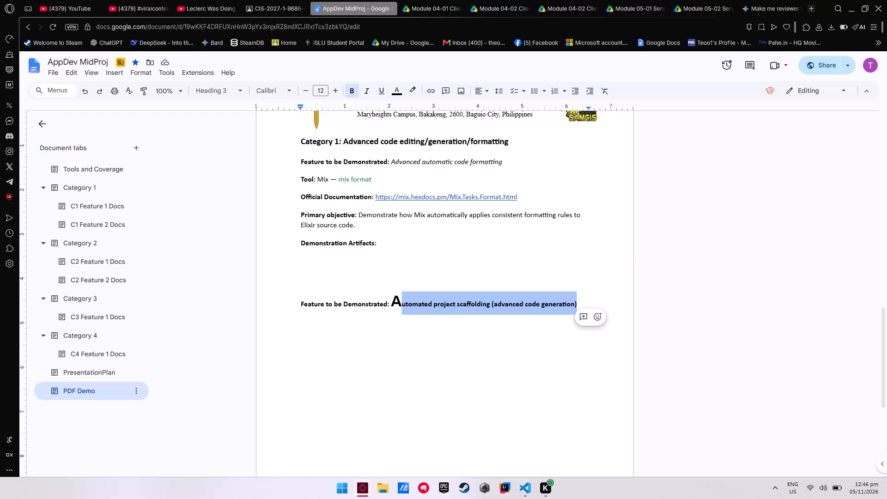
Set the oversized initial "A" of the pasted Feature 2 title to font size 12.
{"action": "left_click_drag", "start_coordinate": [401, 301], "coordinate": [395, 303]}
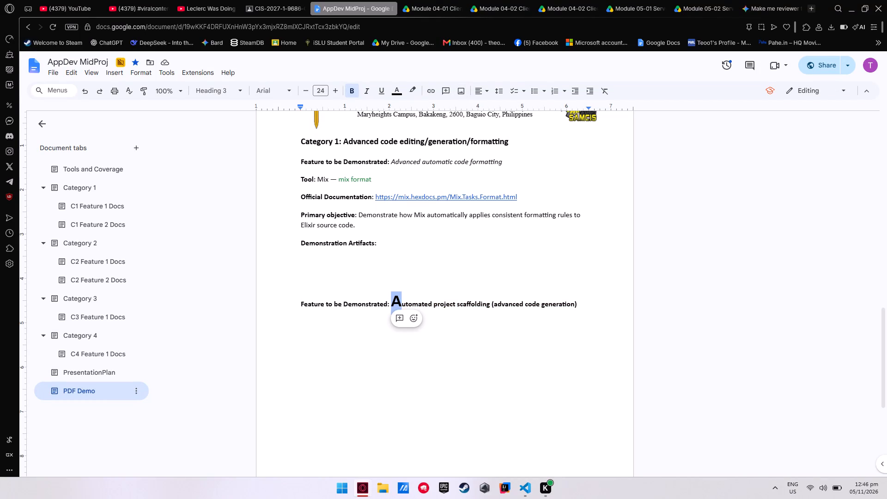
{"action": "left_click", "coordinate": [318, 87]}
{"action": "left_click", "coordinate": [321, 162]}
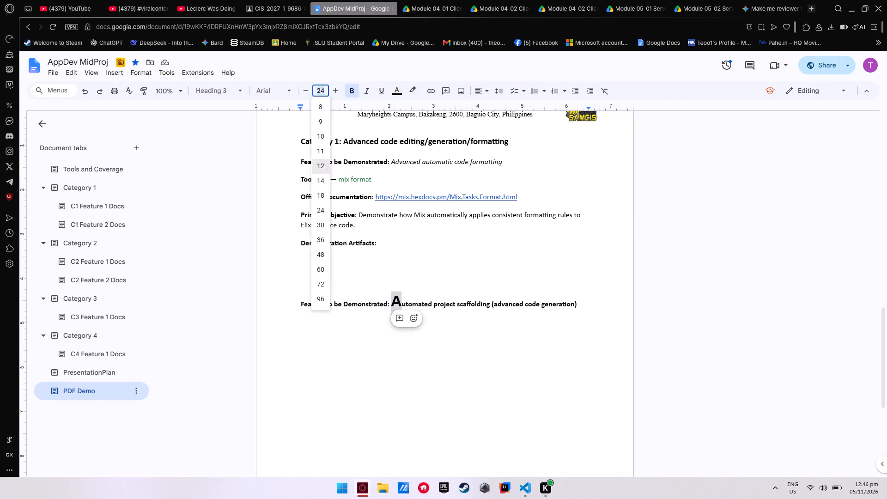
Remove bold from the title "Automated project scaffolding (advanced code generation)" in the second feature line.
{"action": "left_click_drag", "start_coordinate": [578, 292], "coordinate": [393, 297]}
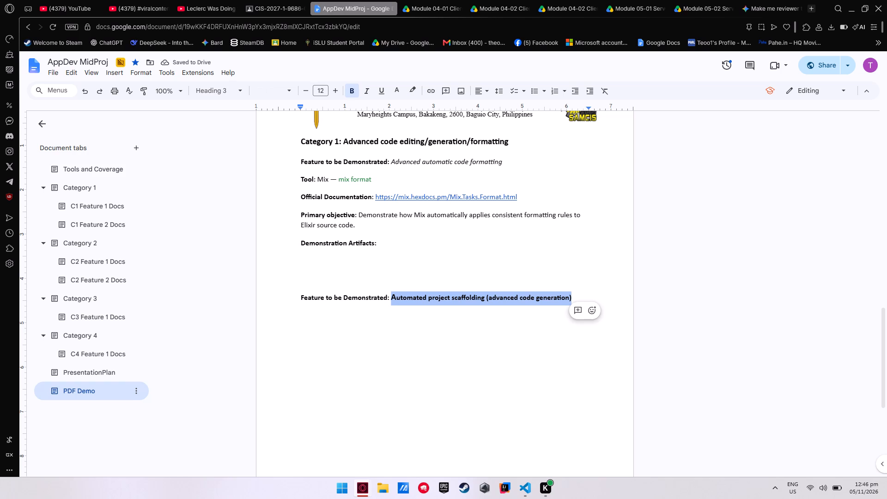
{"action": "key", "text": "ctrl+b"}
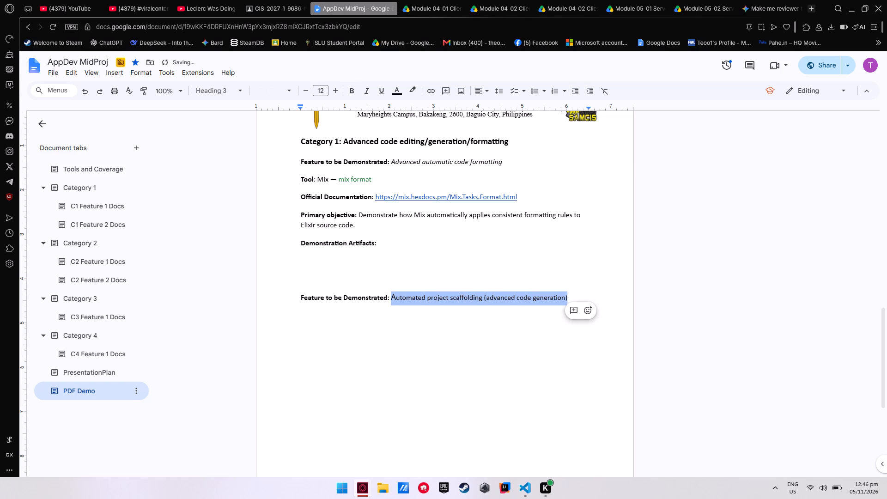
{"action": "left_click", "coordinate": [439, 286]}
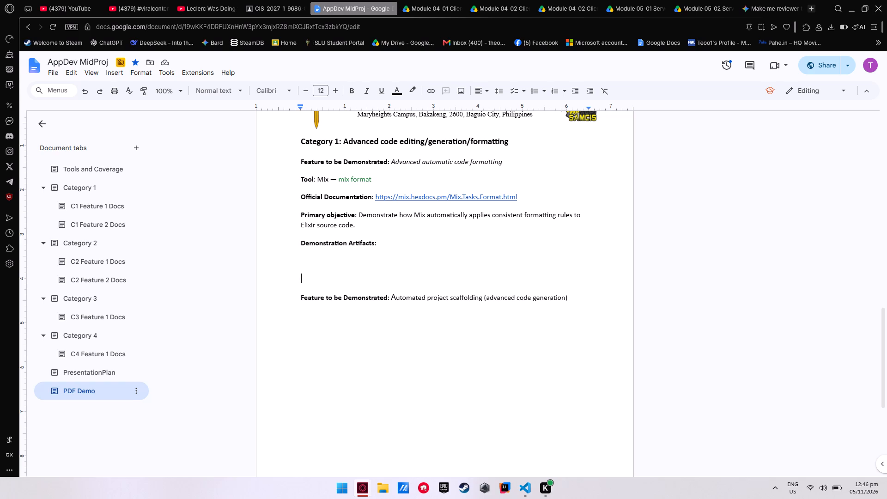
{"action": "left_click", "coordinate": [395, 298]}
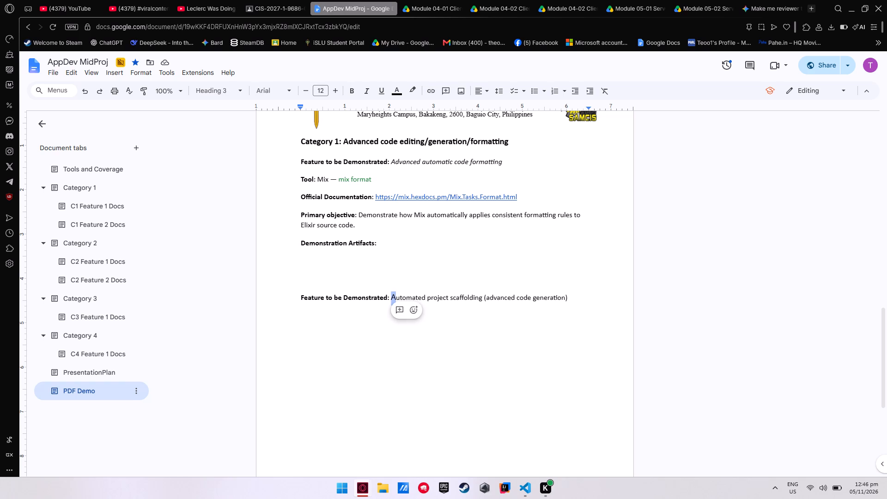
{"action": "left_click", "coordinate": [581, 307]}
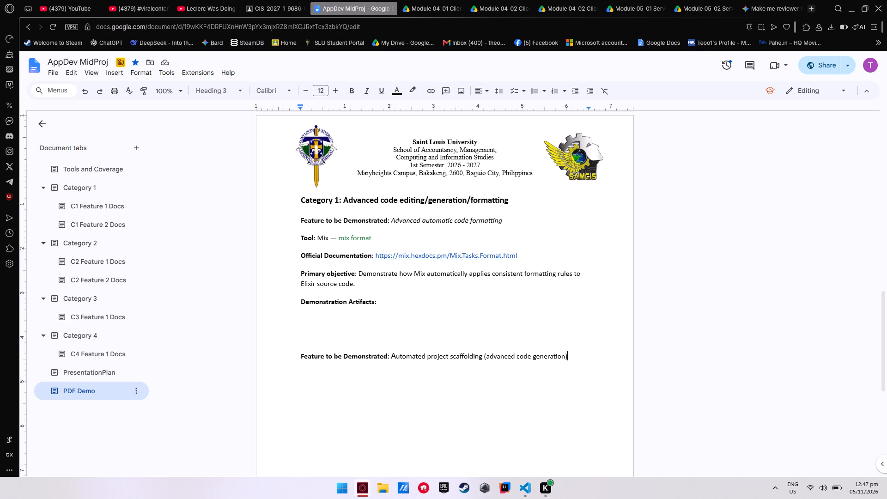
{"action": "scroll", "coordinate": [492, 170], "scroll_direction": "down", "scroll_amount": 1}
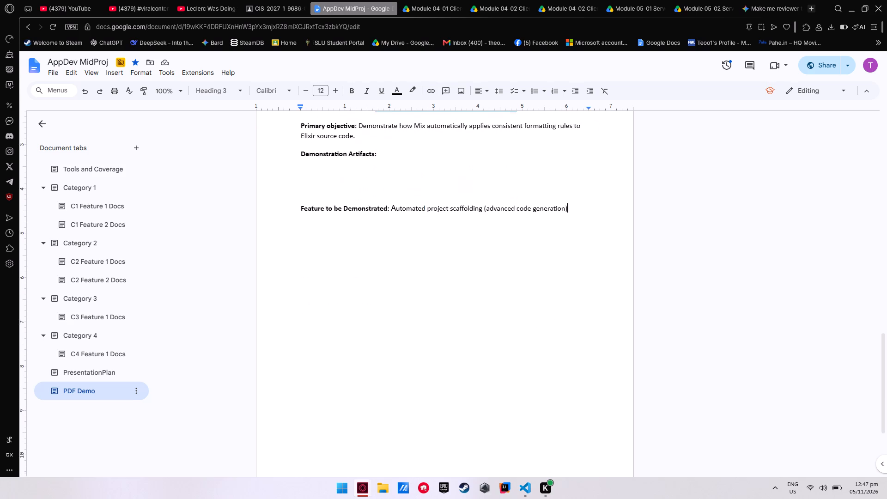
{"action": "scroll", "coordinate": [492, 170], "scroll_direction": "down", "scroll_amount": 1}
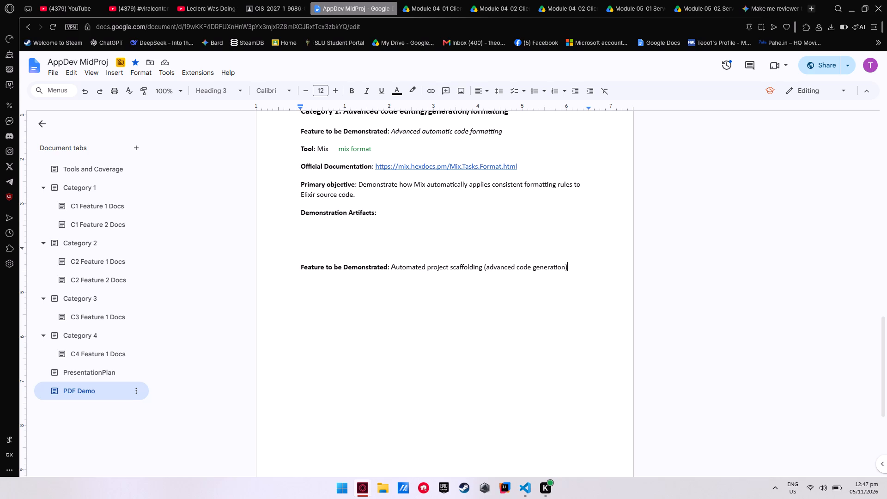
Open the C1 Feature 2 Docs tab at its beginning to review the notes on project scaffolding with Mix.
{"action": "left_click", "coordinate": [109, 216]}
{"action": "scroll", "coordinate": [285, 244], "scroll_direction": "up", "scroll_amount": 1}
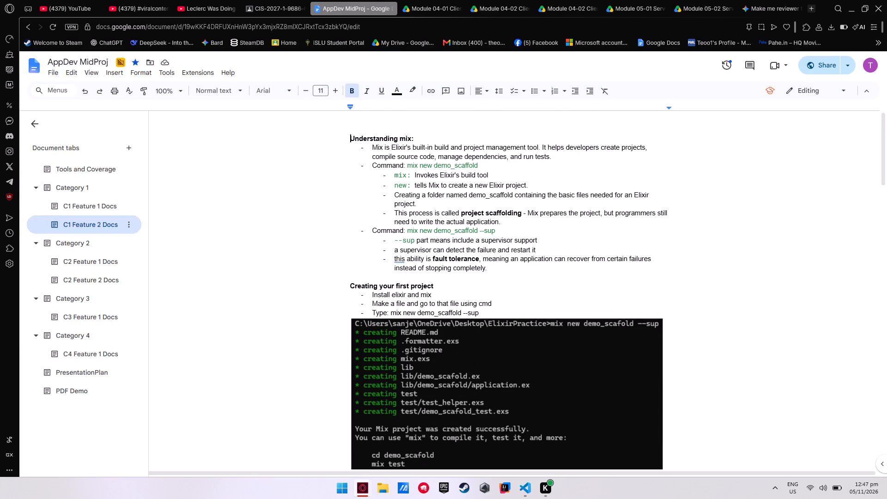
{"action": "scroll", "coordinate": [285, 244], "scroll_direction": "up", "scroll_amount": 1}
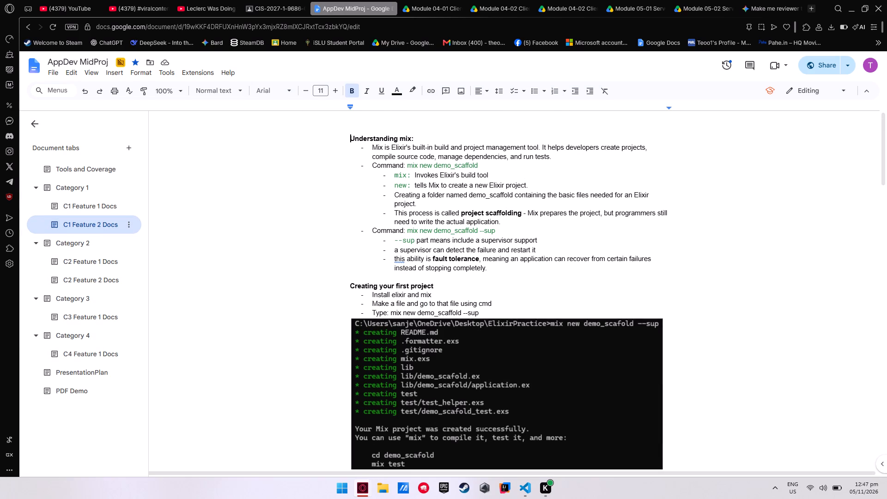
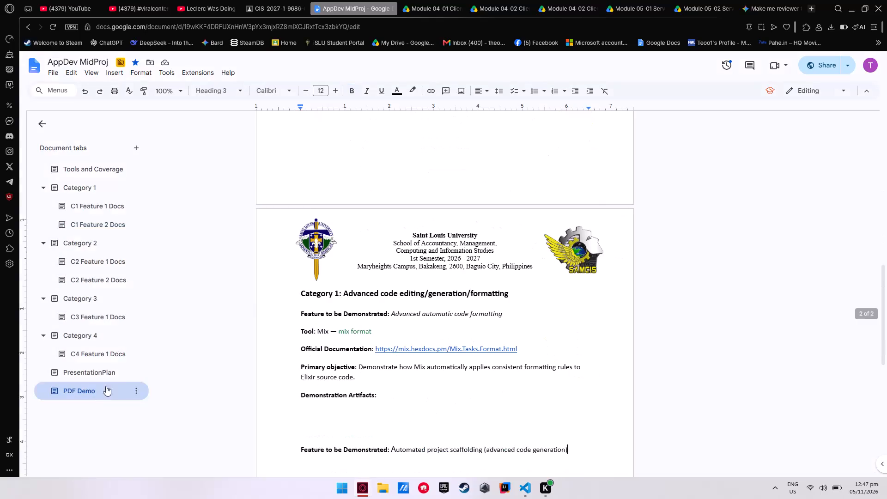
Start a line reading "Tool: Mix - " below the second feature line, with only the label "Tool:" in bold.
{"action": "scroll", "coordinate": [284, 290], "scroll_direction": "right", "scroll_amount": 1}
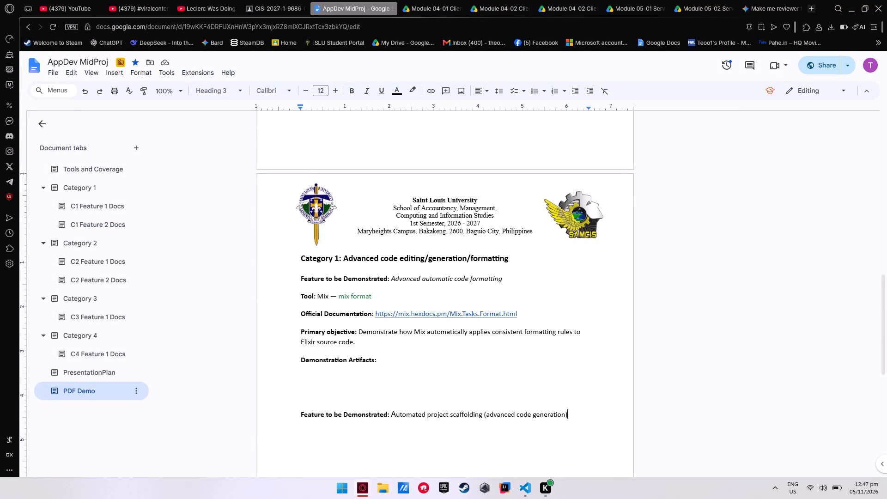
{"action": "key", "text": "Return"}
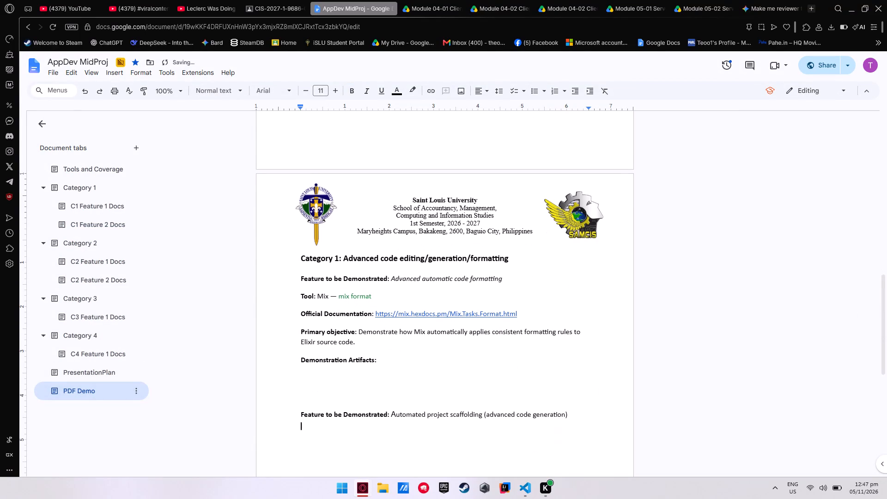
{"action": "key", "text": "ctrl+b"}
{"action": "type", "text": "Tool"}
{"action": "type", "text": ":"}
{"action": "key", "text": "space"}
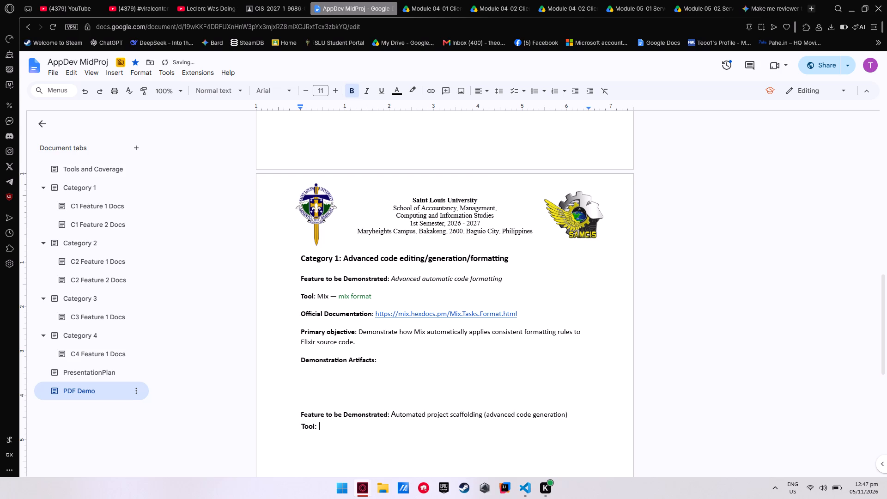
{"action": "key", "text": "ctrl+b"}
{"action": "type", "text": "Mix"}
{"action": "key", "text": "space"}
{"action": "type", "text": "-"}
{"action": "key", "text": "space"}
Duplicate the AppDev MidProj browser tab and place the copy beside the original in a split screen.
{"action": "right_click", "coordinate": [104, 226]}
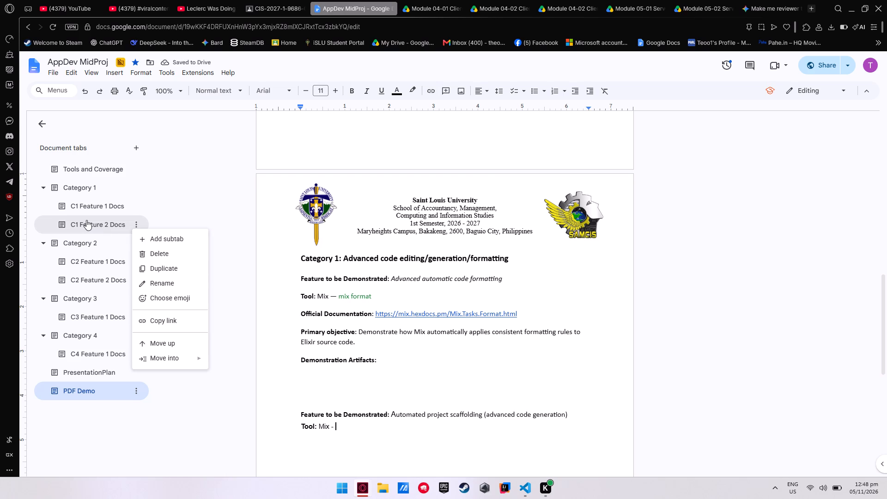
{"action": "right_click", "coordinate": [334, 3]}
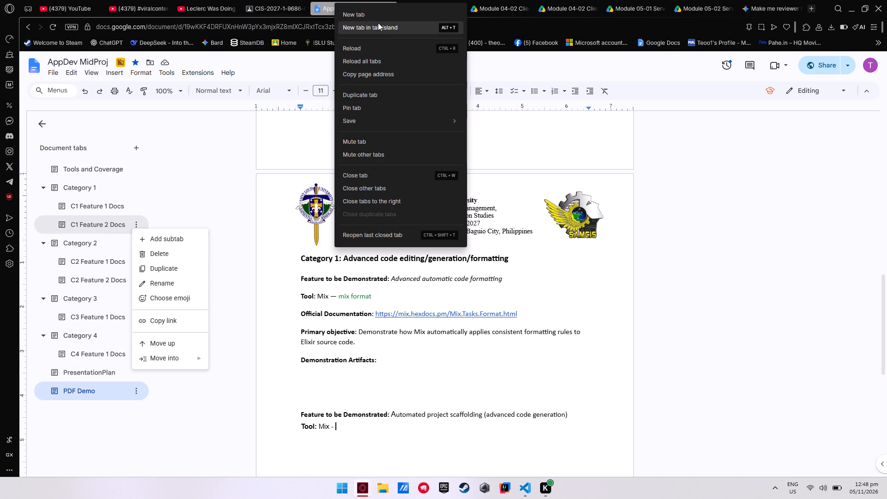
{"action": "left_click", "coordinate": [397, 91]}
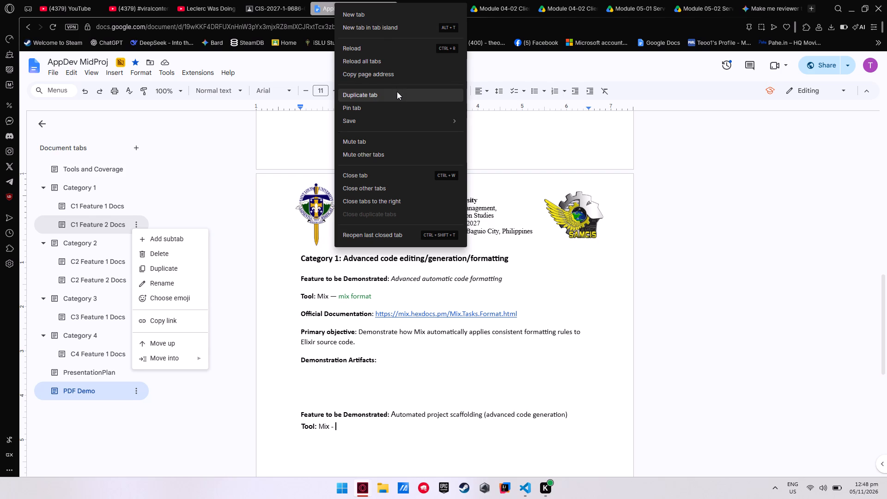
{"action": "left_click_drag", "start_coordinate": [408, 10], "coordinate": [75, 125]}
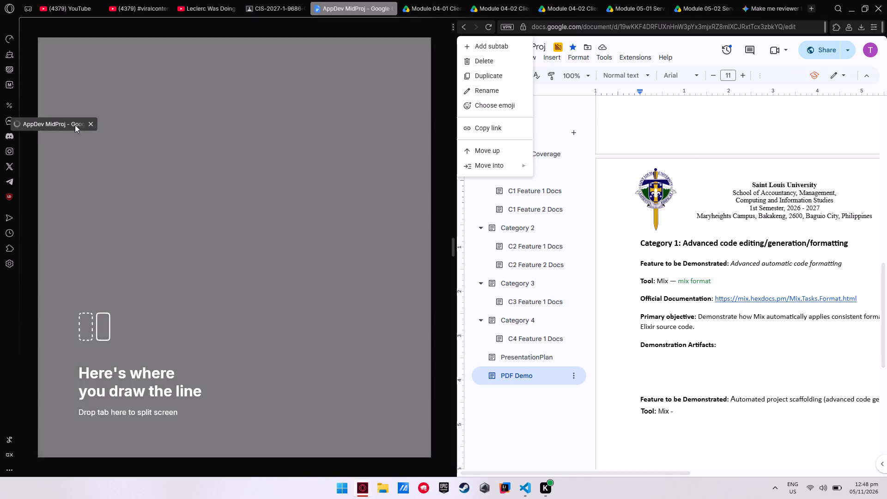
{"action": "left_click_drag", "start_coordinate": [75, 125], "coordinate": [115, 129]}
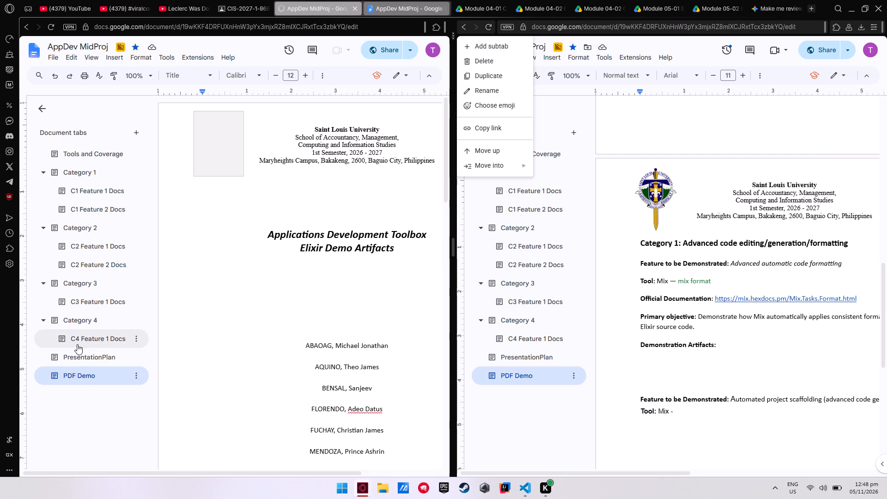
Open C1 Feature 2 Docs in the duplicated document to consult its "Understanding mix" notes.
{"action": "left_click", "coordinate": [321, 280]}
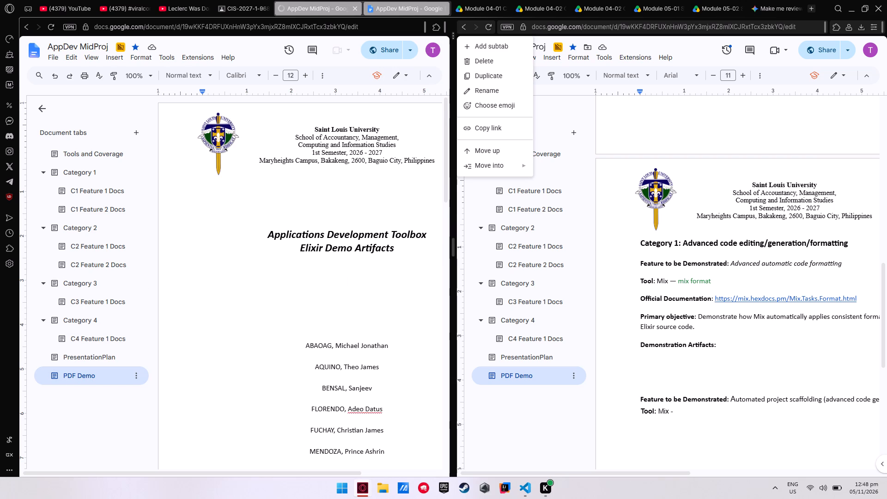
{"action": "left_click", "coordinate": [125, 211]}
{"action": "left_click", "coordinate": [243, 474]}
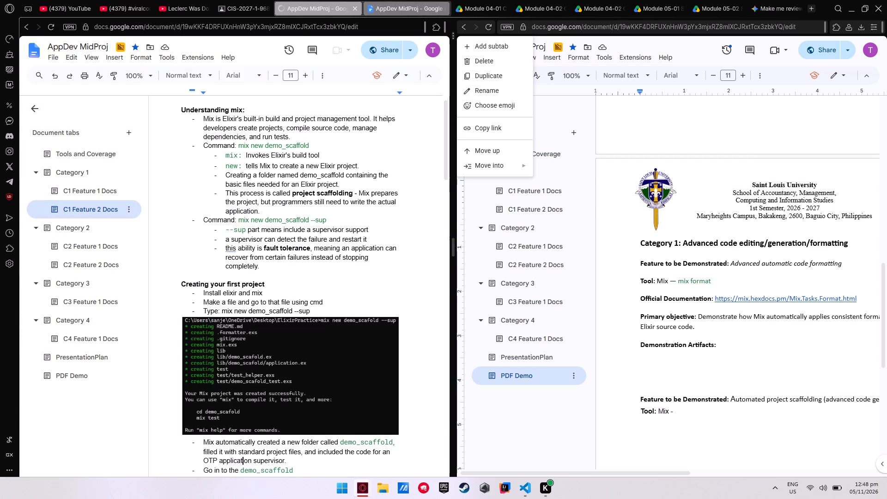
{"action": "scroll", "coordinate": [243, 474], "scroll_direction": "up", "scroll_amount": 1}
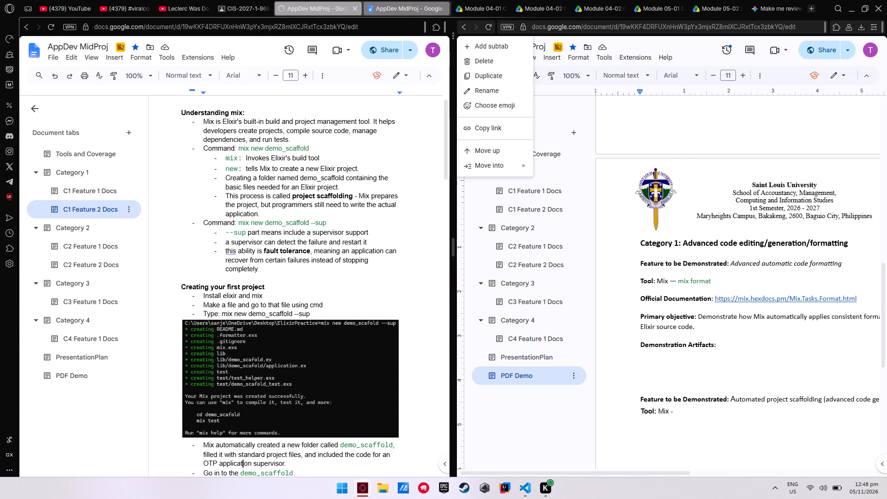
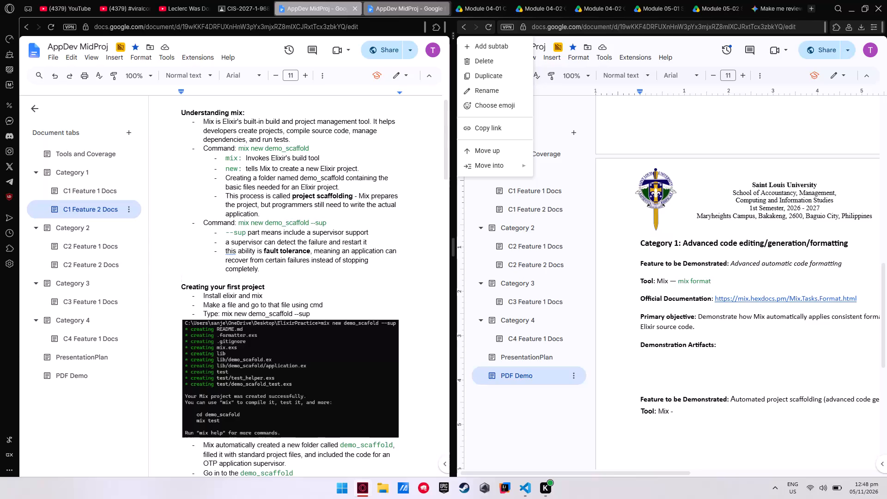
Complete the second feature's Tool line with "mix new demo_scaffold --supp" and start a new line below it.
{"action": "left_click", "coordinate": [666, 245]}
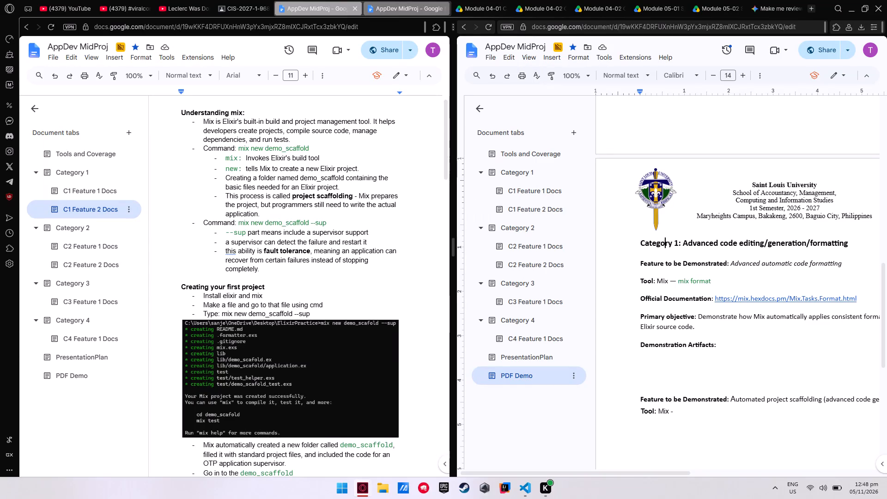
{"action": "left_click_drag", "start_coordinate": [658, 473], "coordinate": [747, 474]}
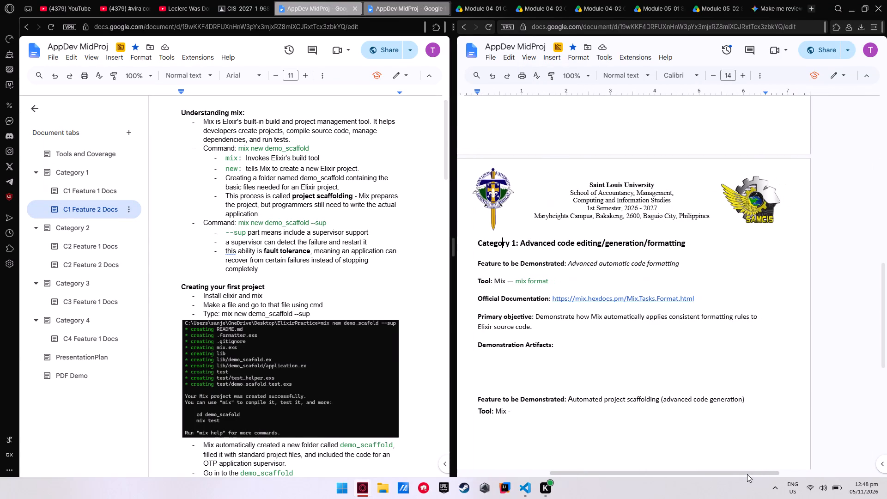
{"action": "left_click_drag", "start_coordinate": [747, 474], "coordinate": [739, 472]}
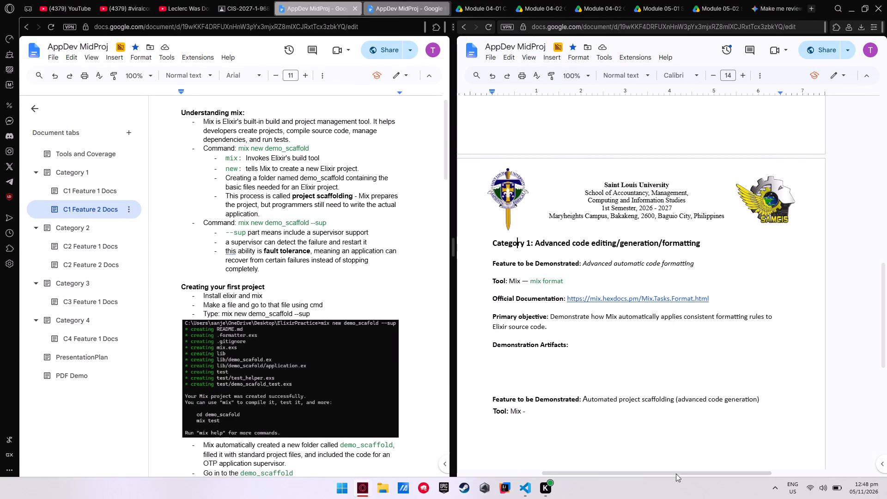
{"action": "left_click", "coordinate": [620, 407]}
{"action": "left_click", "coordinate": [602, 414]}
{"action": "left_click", "coordinate": [757, 75]}
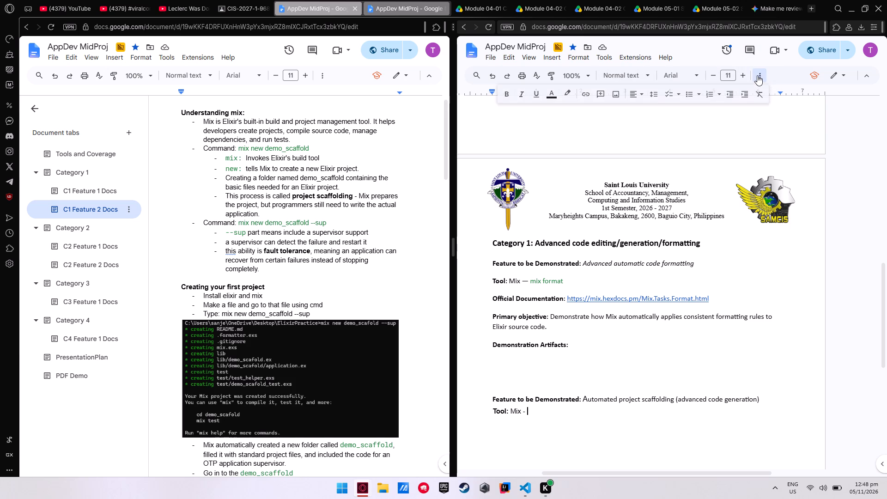
{"action": "left_click", "coordinate": [568, 408]}
{"action": "key", "text": "i"}
{"action": "key", "text": "BackSpace"}
{"action": "type", "text": "mix new dem"}
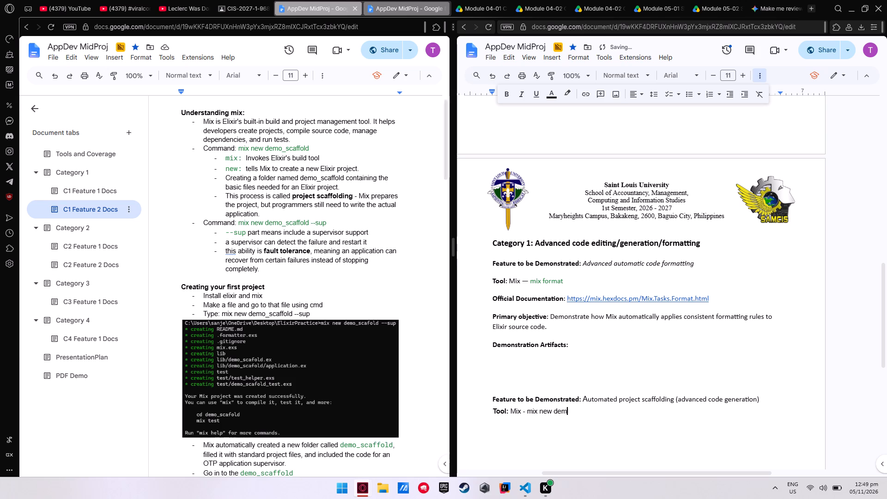
{"action": "type", "text": "o_scaffold --supp"}
{"action": "key", "text": "Return"}
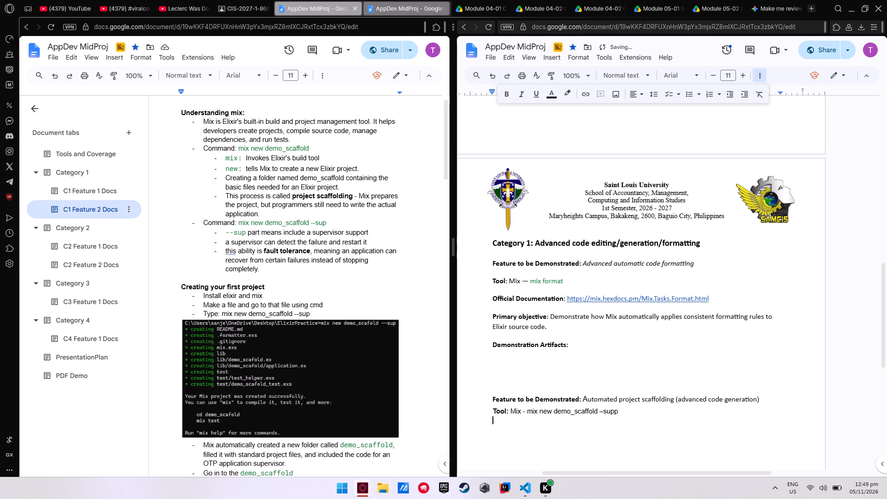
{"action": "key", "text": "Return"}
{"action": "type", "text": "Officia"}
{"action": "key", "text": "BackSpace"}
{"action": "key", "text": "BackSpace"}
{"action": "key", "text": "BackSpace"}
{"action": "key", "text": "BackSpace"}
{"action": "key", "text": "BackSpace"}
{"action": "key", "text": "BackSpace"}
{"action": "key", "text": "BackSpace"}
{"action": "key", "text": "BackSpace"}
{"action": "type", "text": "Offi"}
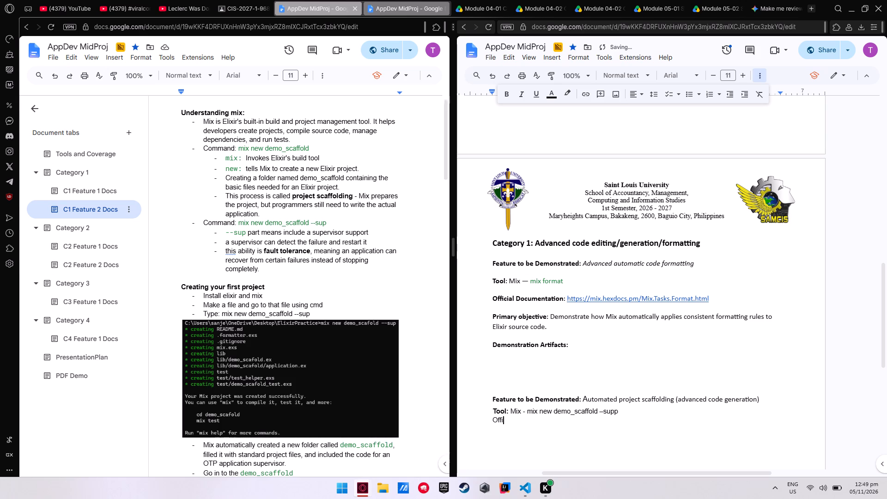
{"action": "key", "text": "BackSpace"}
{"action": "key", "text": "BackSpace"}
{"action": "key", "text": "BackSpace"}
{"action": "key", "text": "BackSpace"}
Set the empty line below the second feature's Tool line to Calibri, size 12.
{"action": "left_click", "coordinate": [687, 77]}
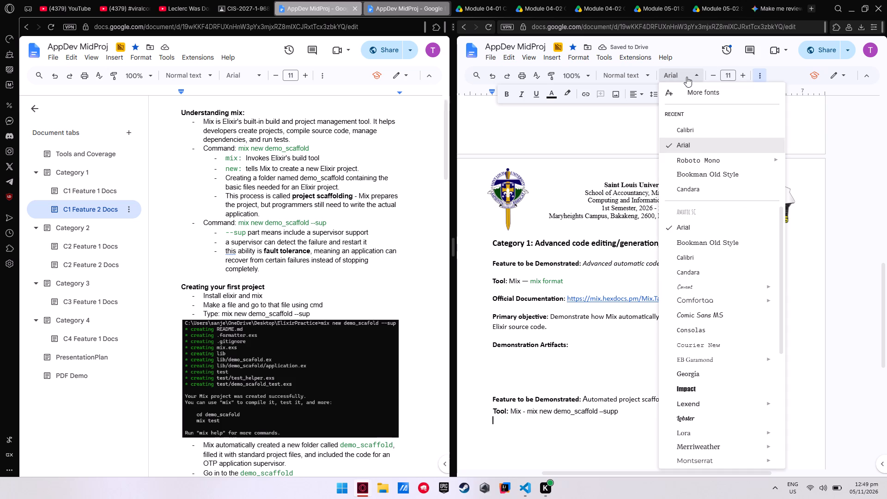
{"action": "left_click", "coordinate": [687, 134]}
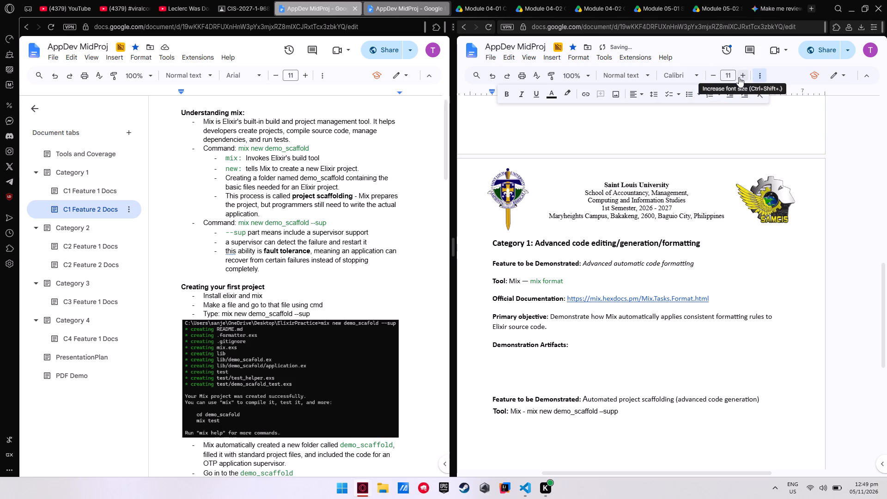
{"action": "left_click", "coordinate": [739, 77]}
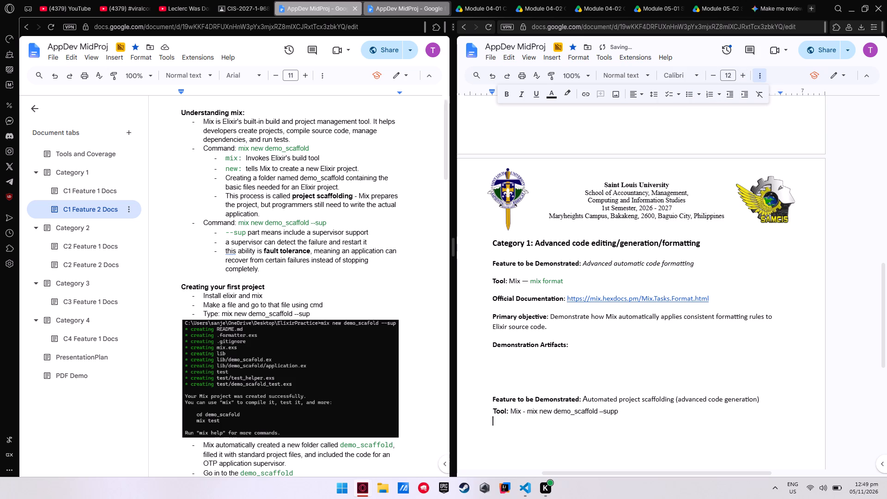
{"action": "left_click", "coordinate": [539, 444]}
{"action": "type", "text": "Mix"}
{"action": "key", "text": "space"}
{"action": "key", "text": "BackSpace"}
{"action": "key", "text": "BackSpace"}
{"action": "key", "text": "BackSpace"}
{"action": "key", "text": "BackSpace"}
Enter the label "Official Documentation: " on the line below the second feature's Tool line.
{"action": "type", "text": "Official Documenta"}
{"action": "key", "text": "Tab"}
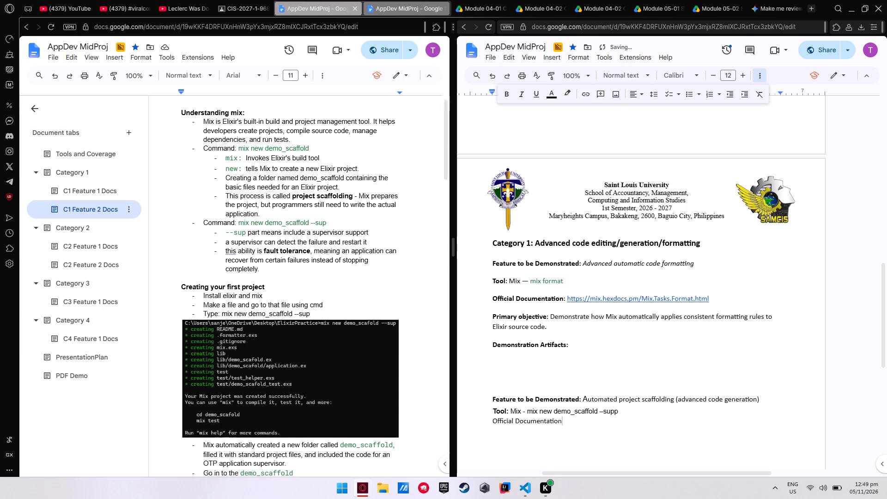
{"action": "type", "text": ":"}
{"action": "key", "text": "space"}
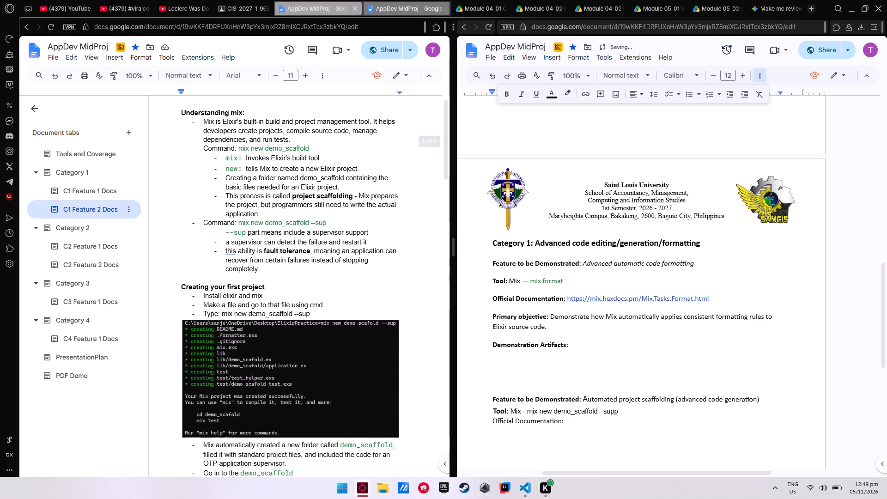
Open Feature 2's documentation link from the Category 1 notes and copy its address without the utm_source query.
{"action": "left_click", "coordinate": [119, 164]}
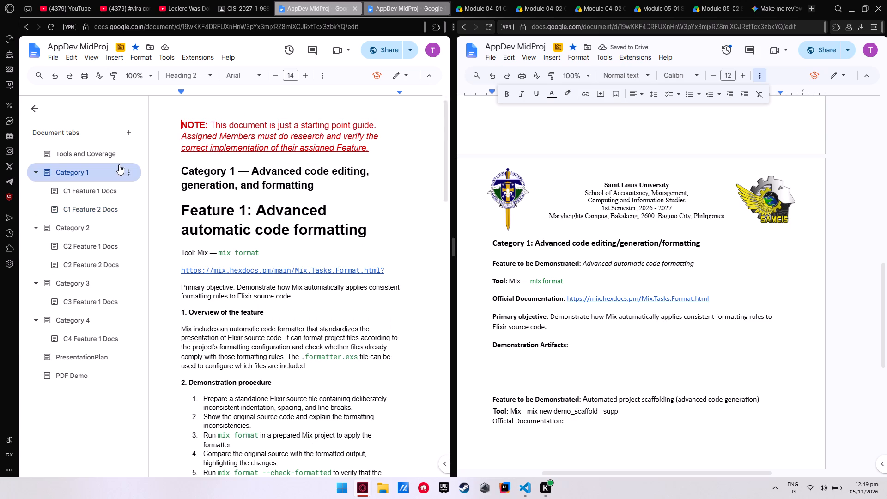
{"action": "scroll", "coordinate": [249, 271], "scroll_direction": "down", "scroll_amount": 4}
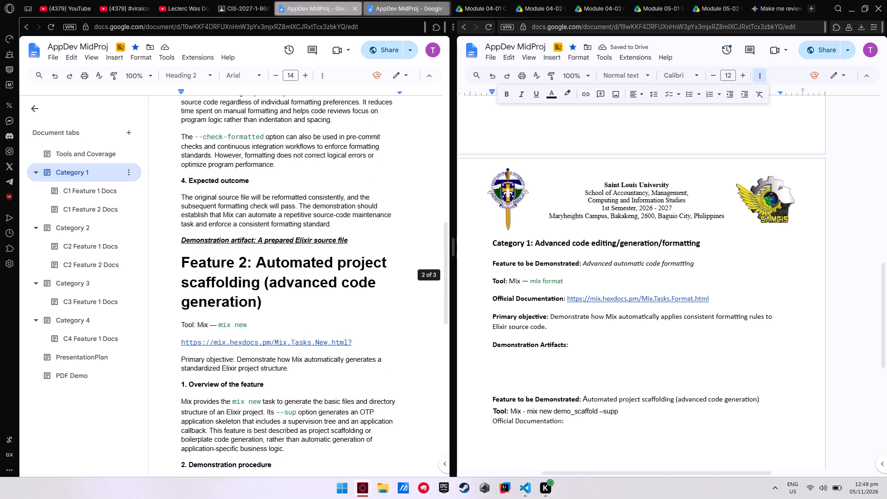
{"action": "scroll", "coordinate": [249, 271], "scroll_direction": "down", "scroll_amount": 2}
{"action": "left_click", "coordinate": [248, 337]}
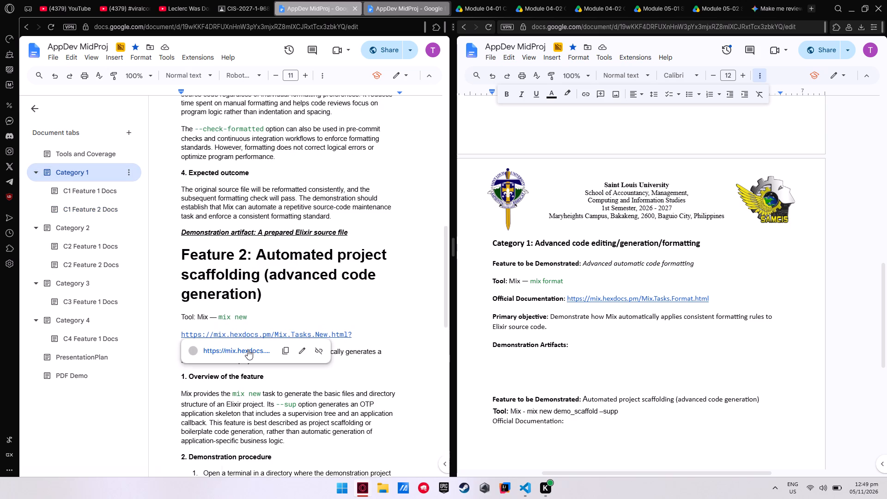
{"action": "left_click", "coordinate": [248, 350]}
{"action": "left_click", "coordinate": [288, 30]}
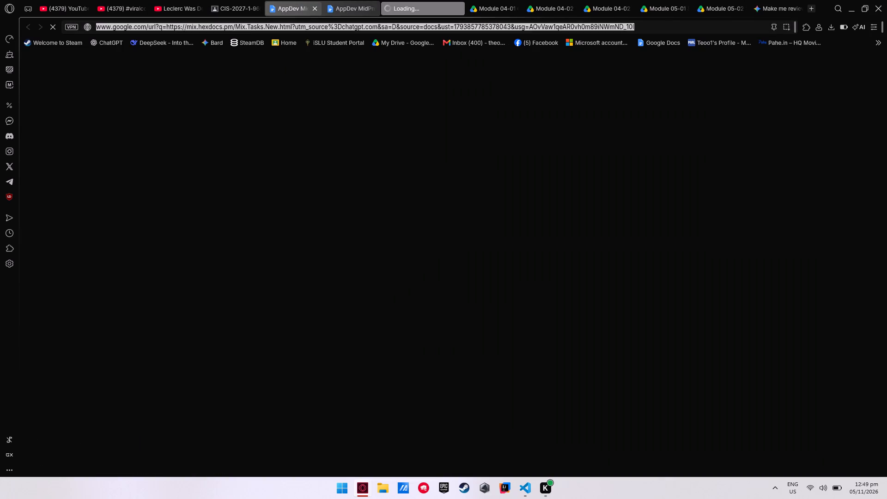
{"action": "left_click", "coordinate": [288, 30]}
{"action": "left_click_drag", "start_coordinate": [288, 30], "coordinate": [229, 31]}
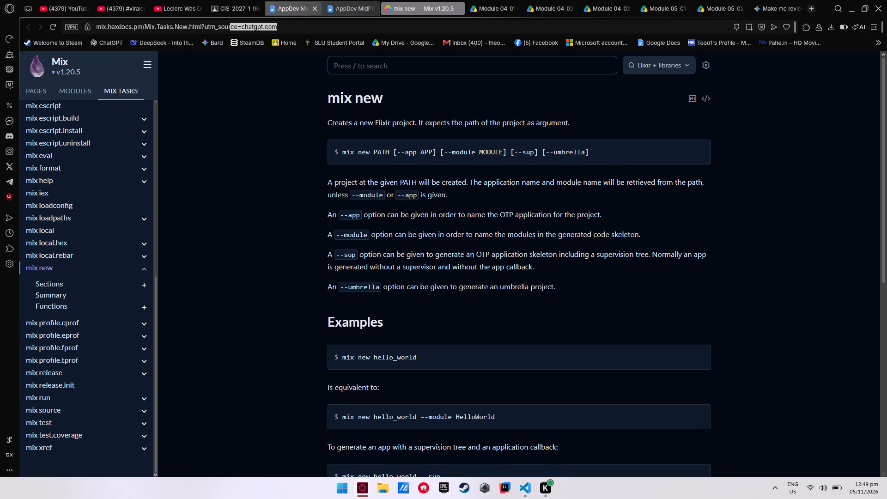
{"action": "left_click_drag", "start_coordinate": [229, 31], "coordinate": [202, 30]}
{"action": "key", "text": "BackSpace"}
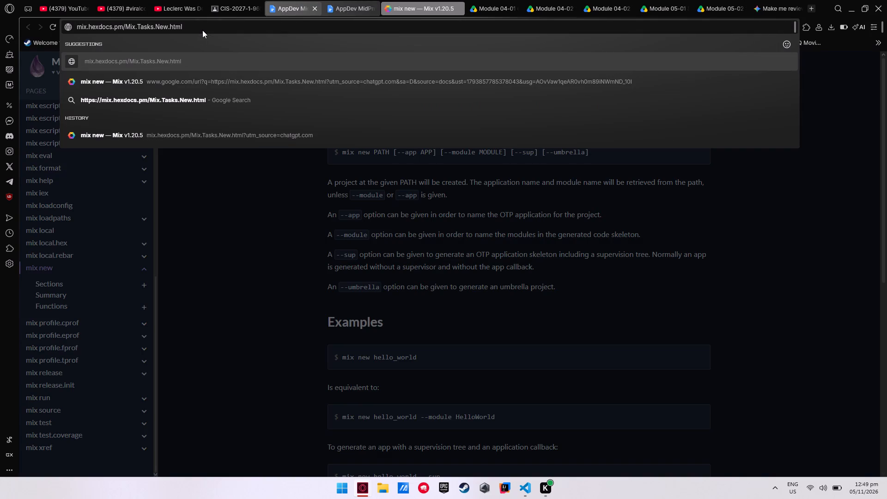
{"action": "key", "text": "ctrl+a"}
{"action": "key", "text": "ctrl+c"}
Paste the mix.hexdocs.pm/Mix.Tasks.New.html address after the second feature's "Official Documentation:" label in PDF Demo.
{"action": "left_click", "coordinate": [314, 0]}
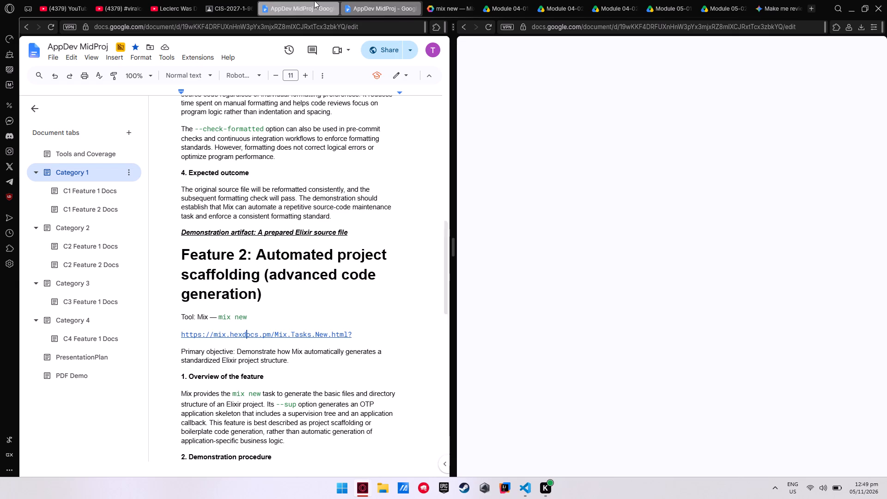
{"action": "left_click", "coordinate": [608, 423]}
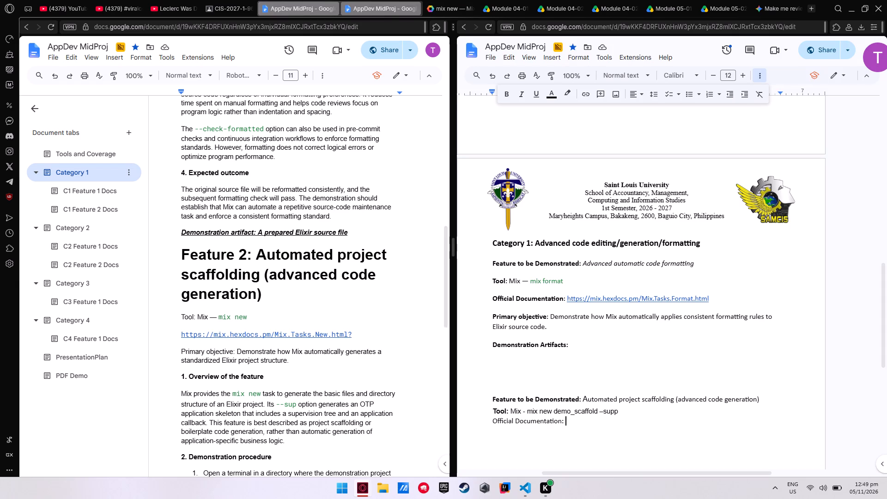
{"action": "key", "text": "ctrl+v"}
{"action": "key", "text": "Return"}
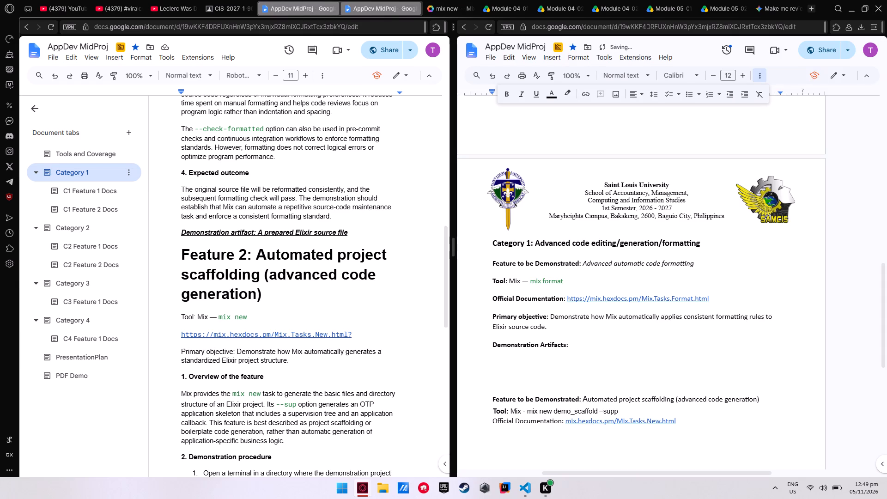
Test the pasted mix new documentation link, close the redundant browser tab, and return to the split-screen document.
{"action": "left_click", "coordinate": [630, 432]}
{"action": "left_click", "coordinate": [632, 421]}
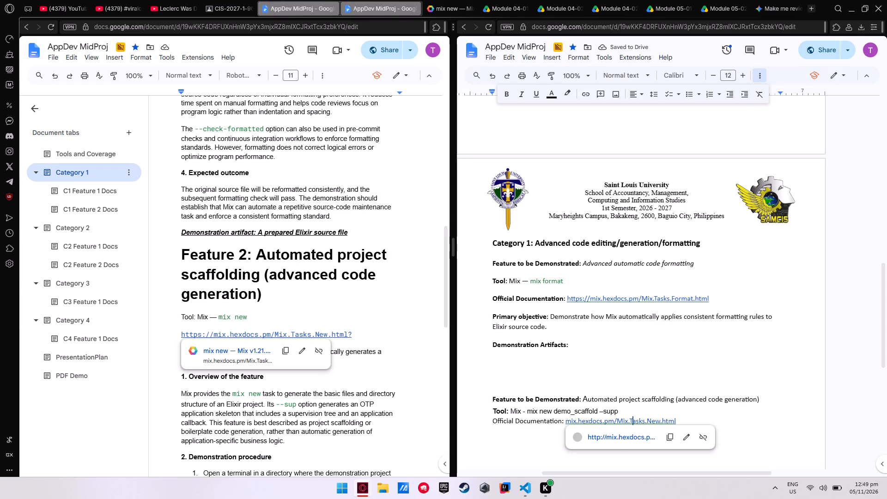
{"action": "left_click", "coordinate": [622, 438]}
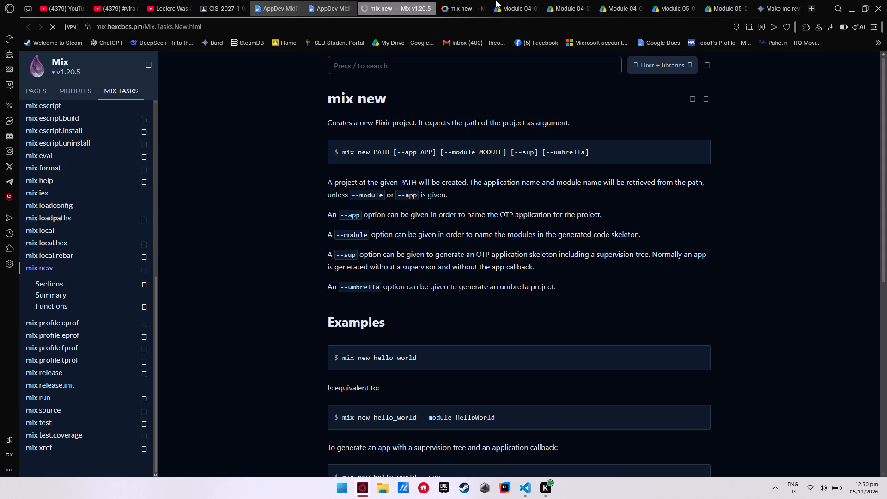
{"action": "left_click", "coordinate": [485, 9]}
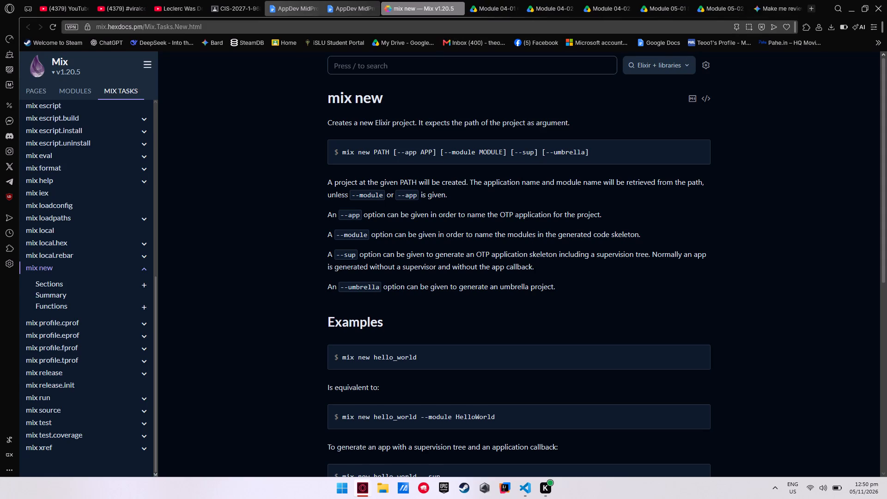
{"action": "left_click", "coordinate": [451, 31]}
{"action": "left_click", "coordinate": [354, 0]}
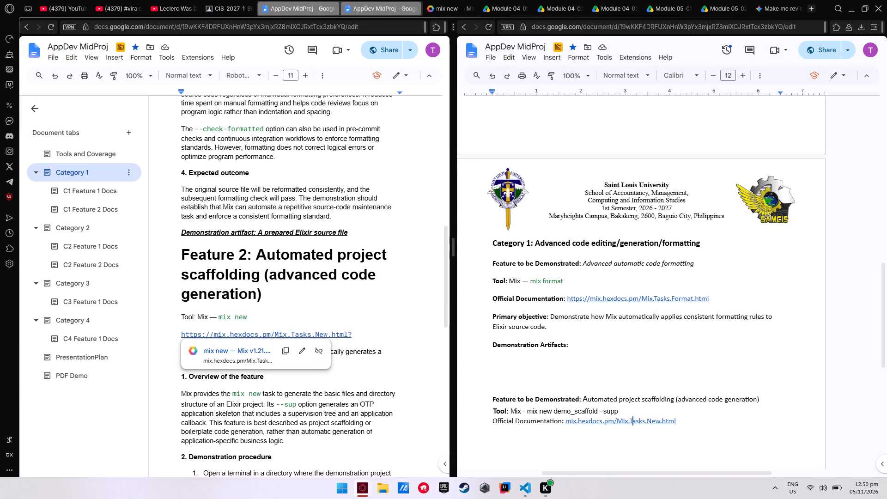
Make the second feature's "Official Documentation" label bold.
{"action": "left_click_drag", "start_coordinate": [562, 423], "coordinate": [488, 421]}
{"action": "key", "text": "ctrl+b"}
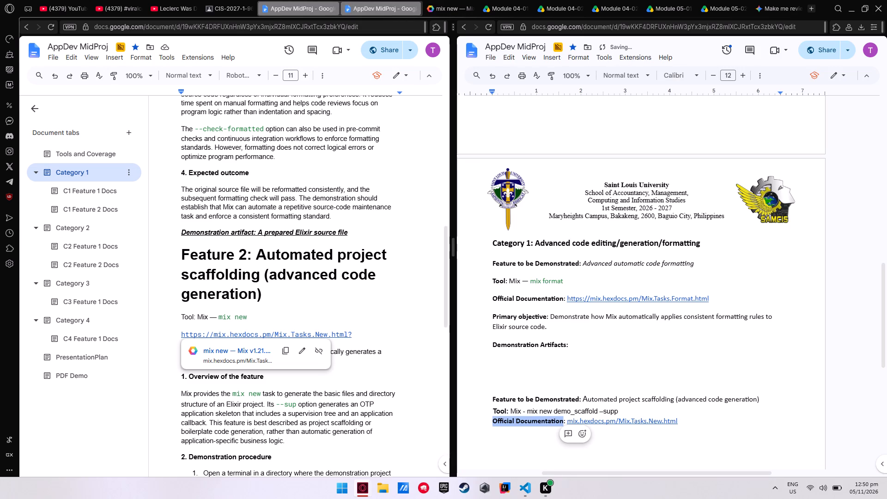
Add a "Demonstration Artifacts:" label below the second feature's official documentation line in PDF Demo.
{"action": "left_click", "coordinate": [710, 417]}
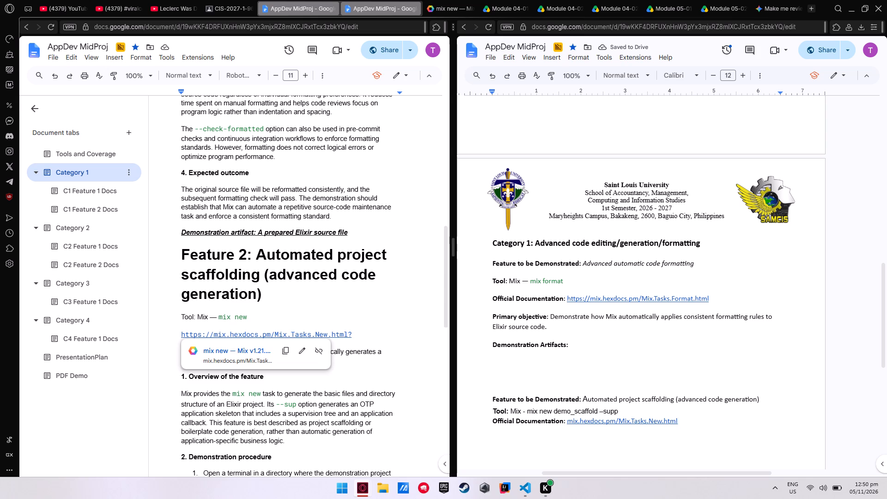
{"action": "key", "text": "Return"}
{"action": "key", "text": "Return"}
{"action": "key", "text": "shift+d"}
{"action": "type", "text": "emonstration Artifacts"}
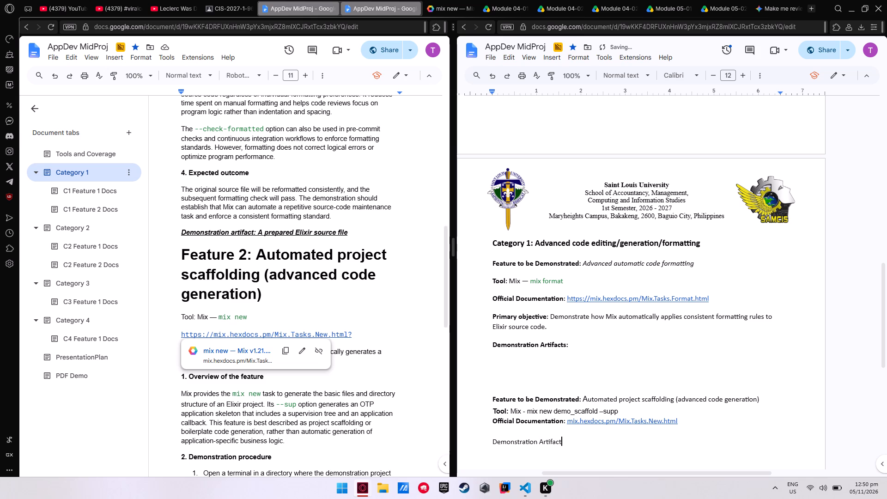
{"action": "type", "text": ":"}
{"action": "key", "text": "space"}
{"action": "key", "text": "BackSpace"}
{"action": "key", "text": "space"}
Make the second feature's "Demonstration Artifacts:" label bold and remove the blank line above it.
{"action": "left_click_drag", "start_coordinate": [570, 442], "coordinate": [486, 442]}
{"action": "key", "text": "ctrl+b"}
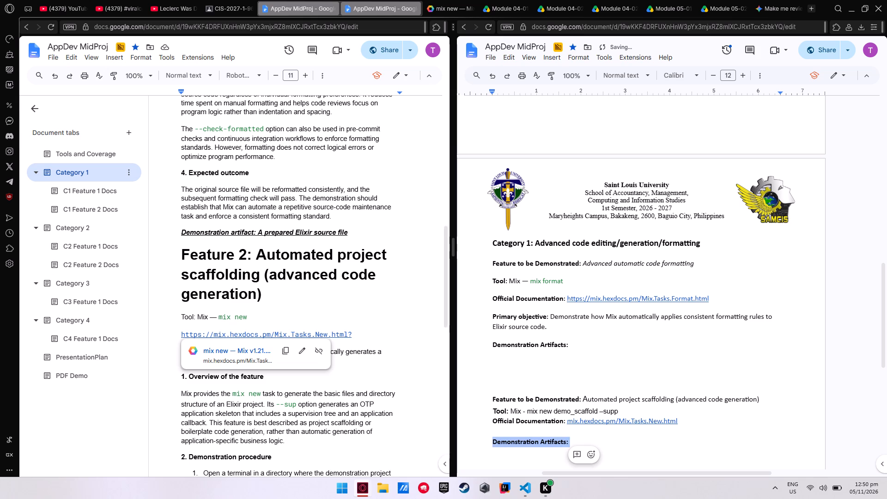
{"action": "left_click", "coordinate": [500, 436]}
{"action": "key", "text": "BackSpace"}
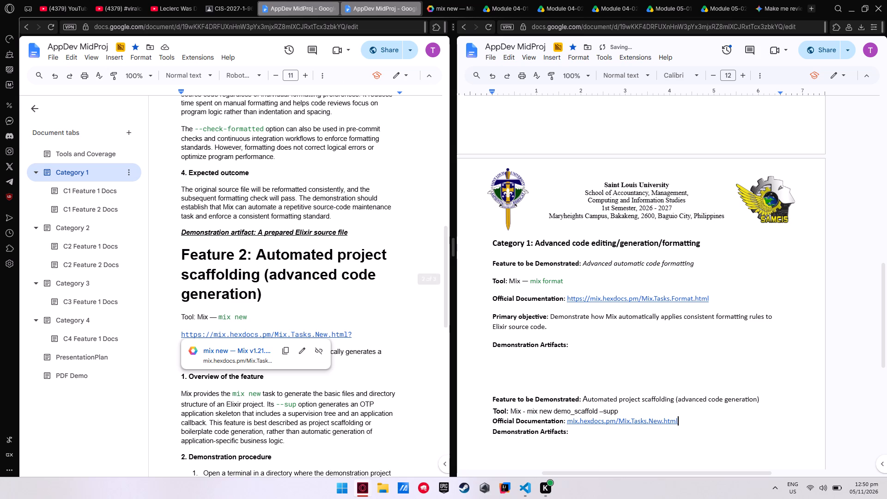
Open ITCS311 MidProject_AppDevToolbox.pdf from the Midterm Project material in the CS 311 Classroom stream and review its demo and deliverables requirements.
{"action": "left_click", "coordinate": [210, 5]}
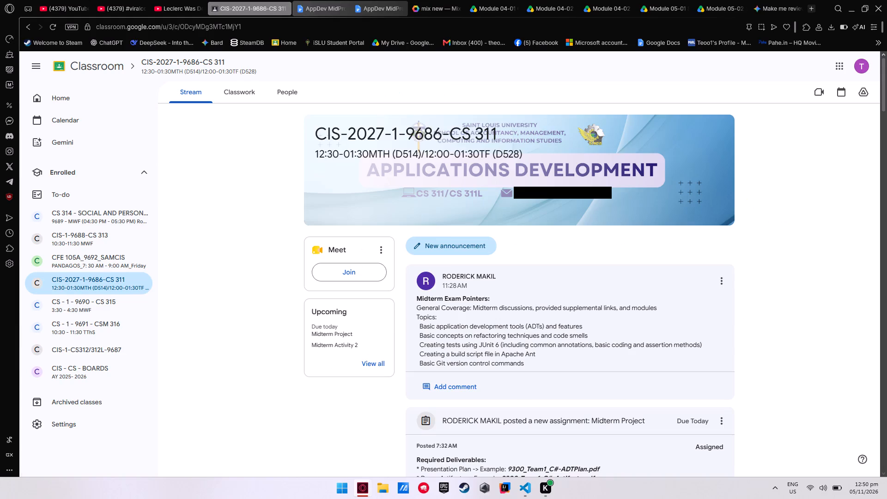
{"action": "scroll", "coordinate": [321, 148], "scroll_direction": "down", "scroll_amount": 5}
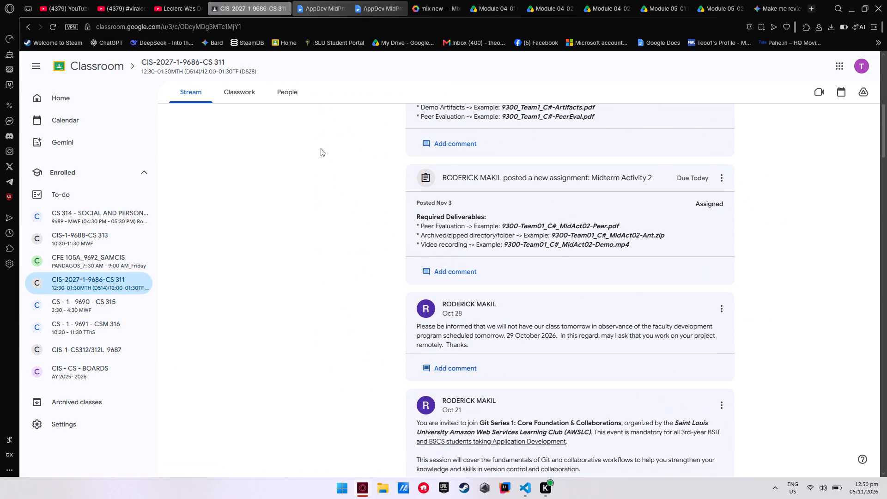
{"action": "key", "text": "F1"}
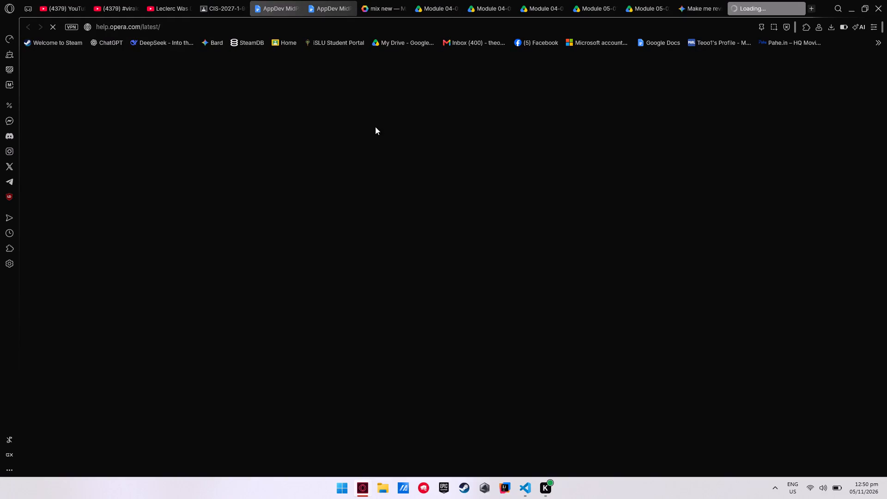
{"action": "left_click", "coordinate": [800, 7]}
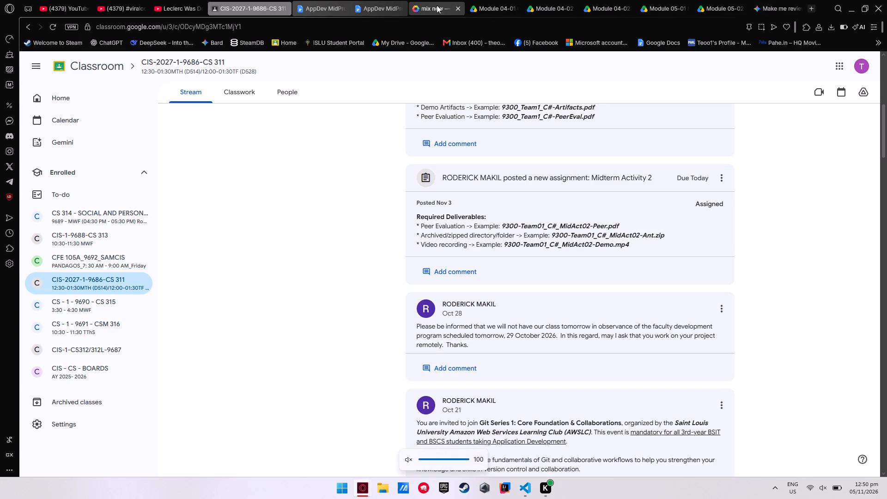
{"action": "left_click", "coordinate": [343, 0]}
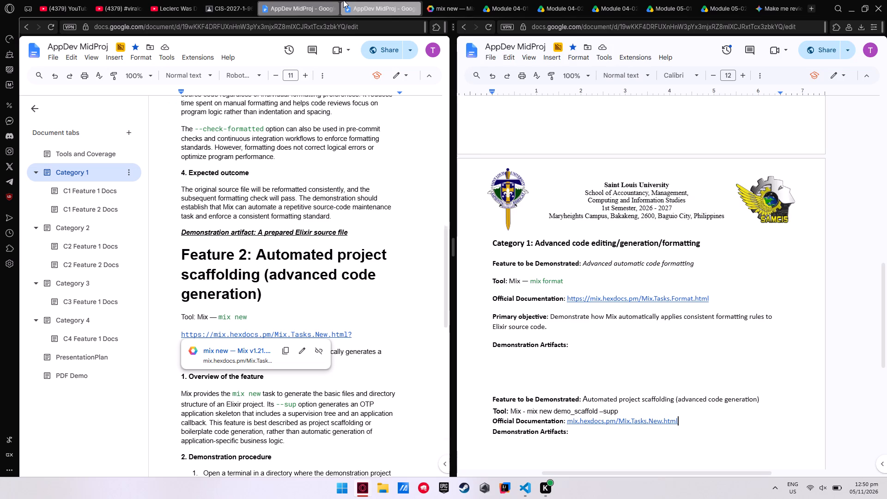
{"action": "left_click", "coordinate": [244, 0]}
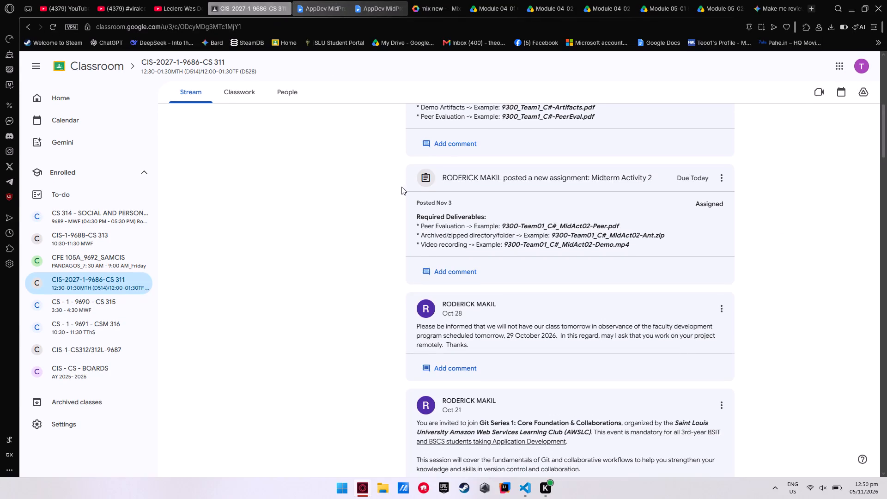
{"action": "scroll", "coordinate": [404, 186], "scroll_direction": "up", "scroll_amount": 3}
{"action": "scroll", "coordinate": [404, 186], "scroll_direction": "down", "scroll_amount": 3}
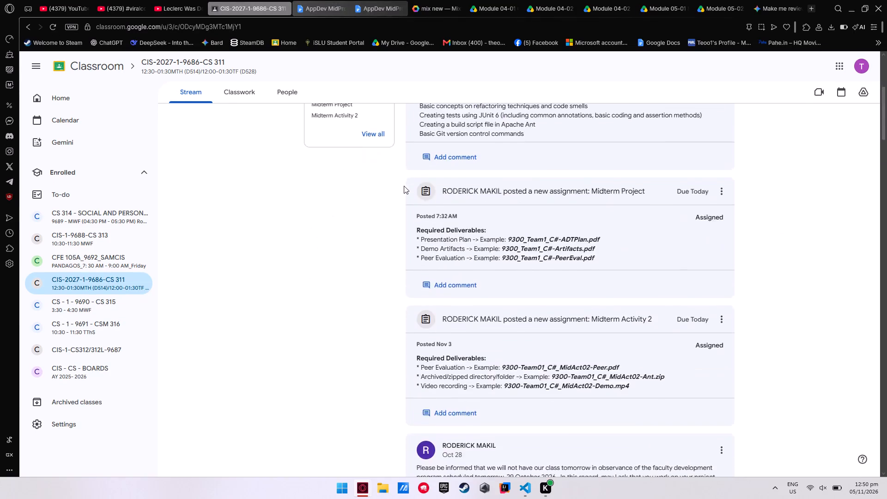
{"action": "scroll", "coordinate": [404, 186], "scroll_direction": "down", "scroll_amount": 8}
{"action": "left_click", "coordinate": [404, 186]}
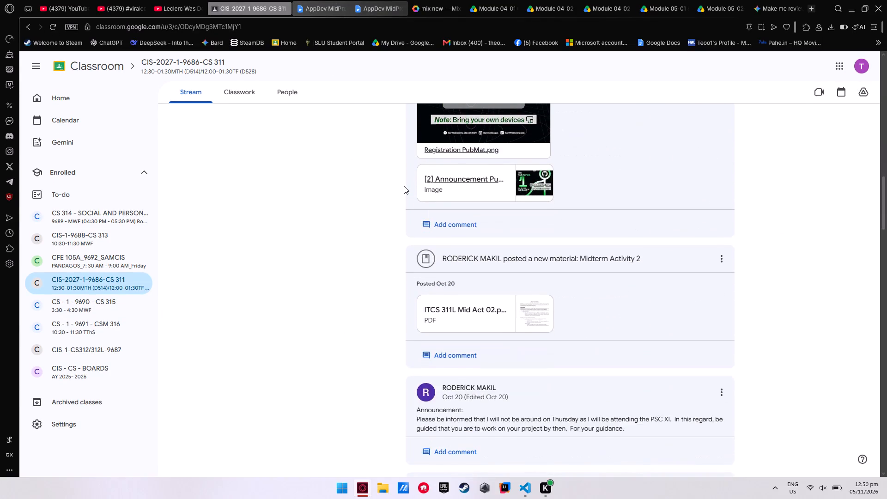
{"action": "scroll", "coordinate": [404, 186], "scroll_direction": "down", "scroll_amount": 6}
{"action": "left_click", "coordinate": [438, 180]}
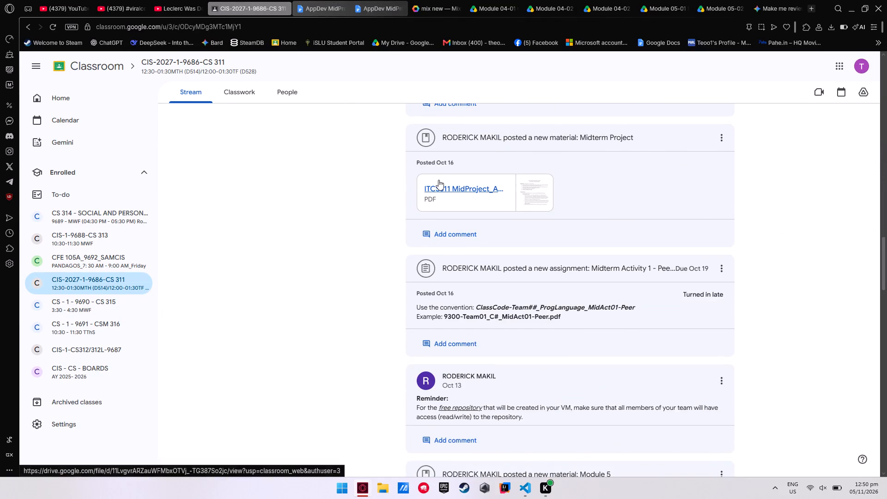
{"action": "scroll", "coordinate": [337, 253], "scroll_direction": "down", "scroll_amount": 4}
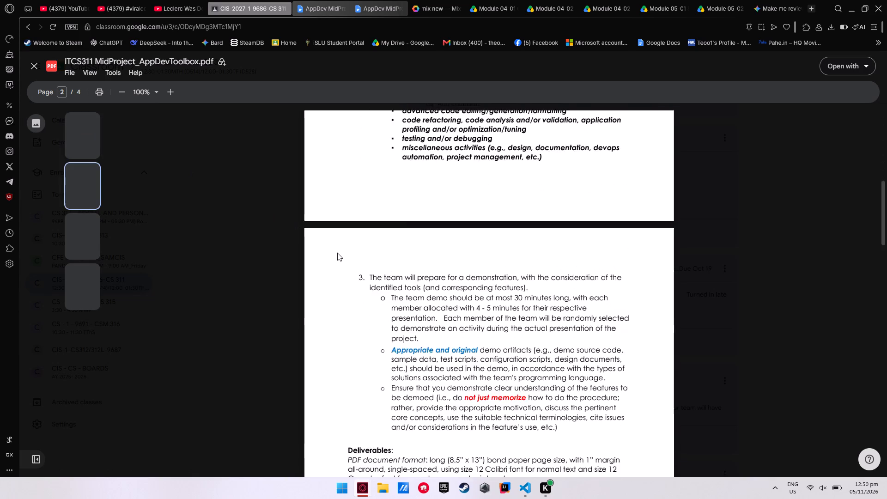
{"action": "scroll", "coordinate": [337, 253], "scroll_direction": "down", "scroll_amount": 3}
{"action": "scroll", "coordinate": [337, 253], "scroll_direction": "up", "scroll_amount": 1}
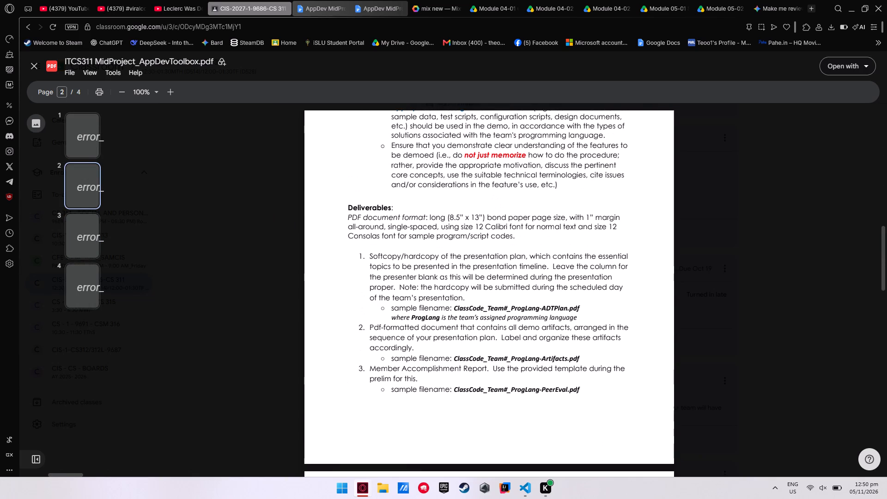
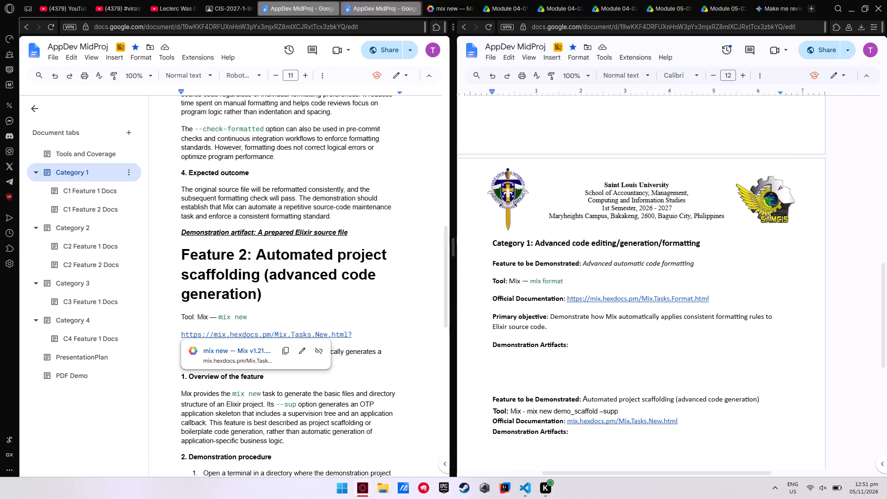
Set all Category 1 text in PDF Demo, from the heading through the second feature's "Demonstration Artifacts:" label, to Calibri.
{"action": "double_click", "coordinate": [547, 234]}
{"action": "double_click", "coordinate": [555, 271]}
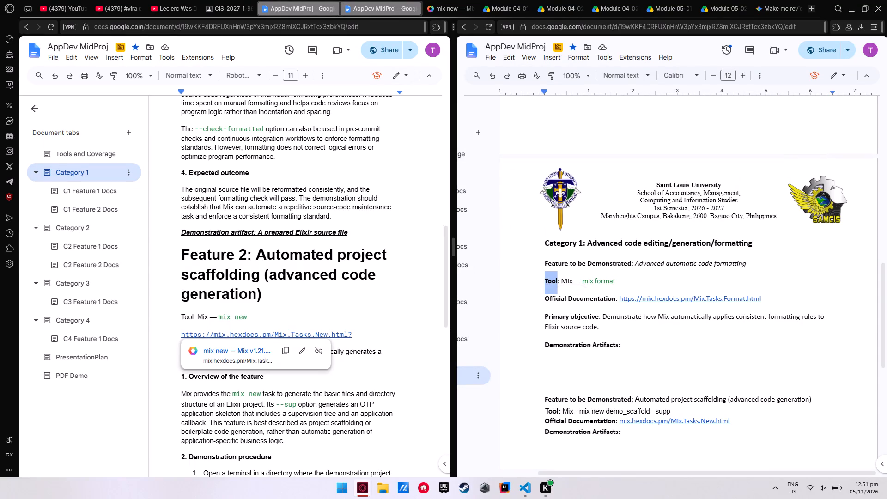
{"action": "left_click", "coordinate": [548, 253]}
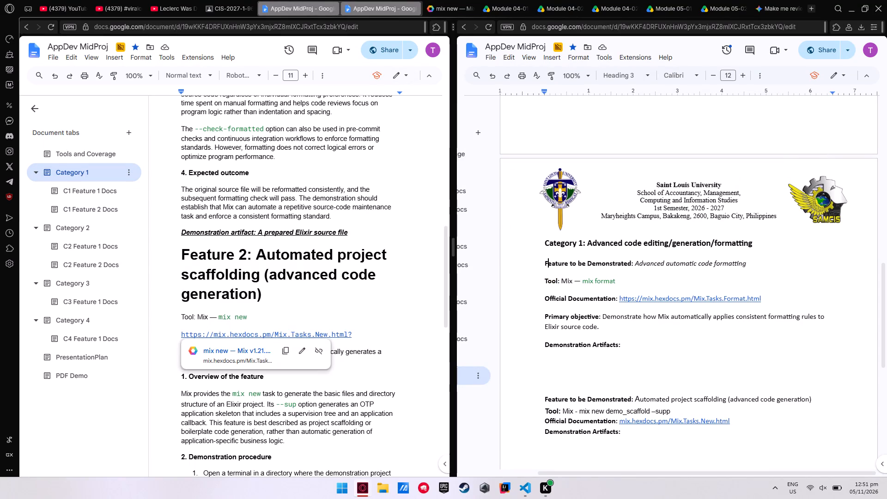
{"action": "left_click_drag", "start_coordinate": [544, 244], "coordinate": [636, 434]}
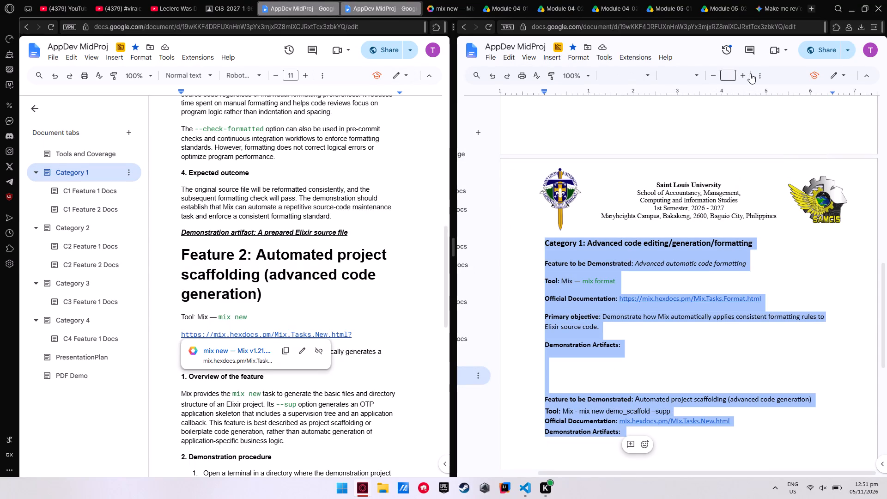
{"action": "left_click", "coordinate": [761, 72]}
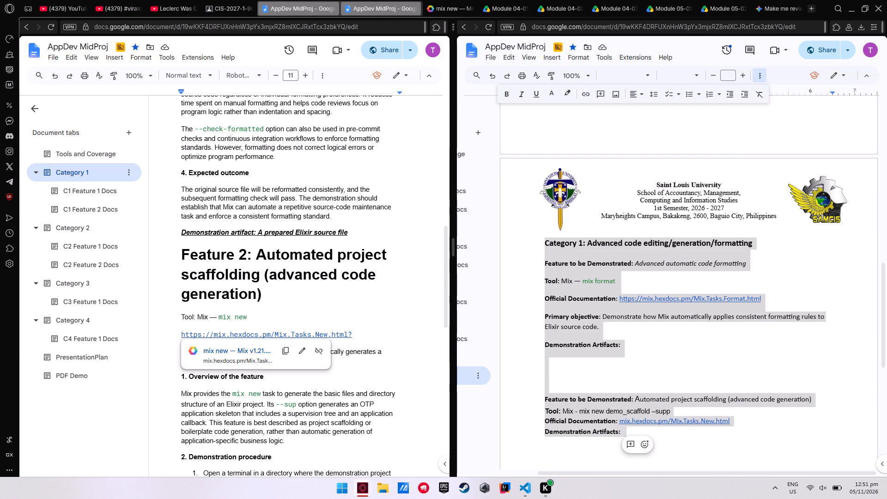
{"action": "left_click", "coordinate": [638, 74]}
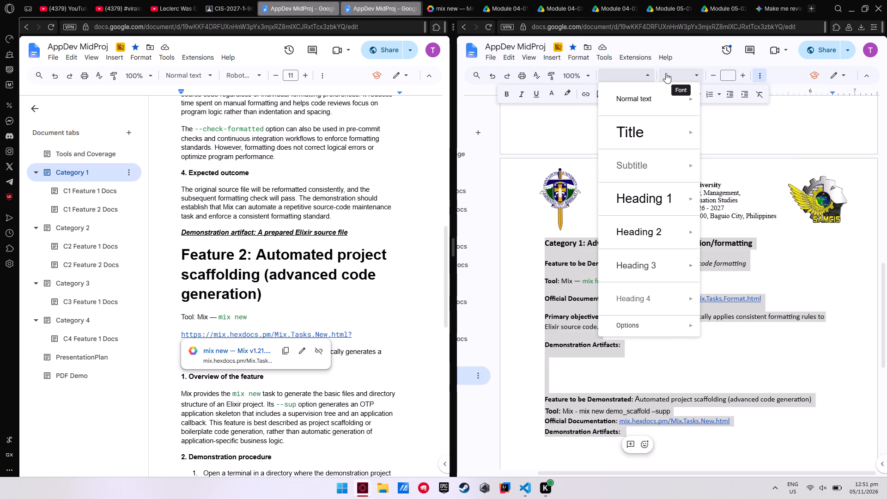
{"action": "left_click", "coordinate": [666, 73]}
{"action": "left_click", "coordinate": [683, 132]}
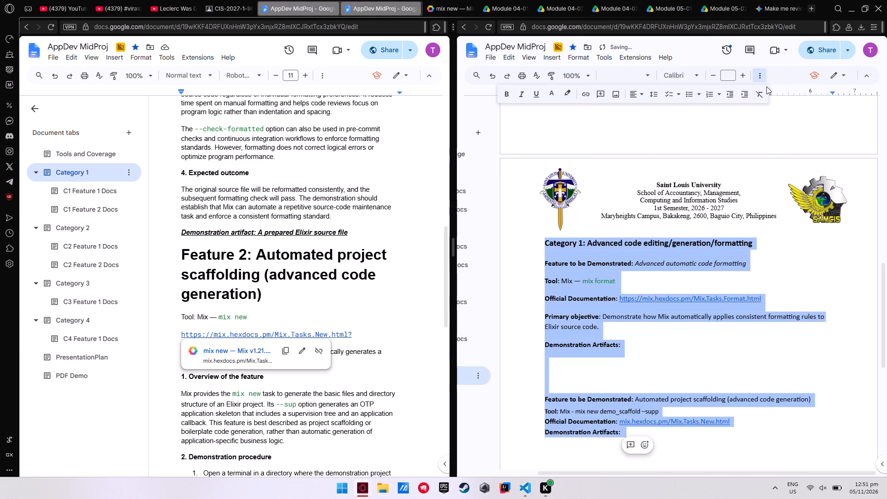
Apply single line spacing and add space before paragraphs across all the Category 1 text in PDF Demo.
{"action": "double_click", "coordinate": [764, 74]}
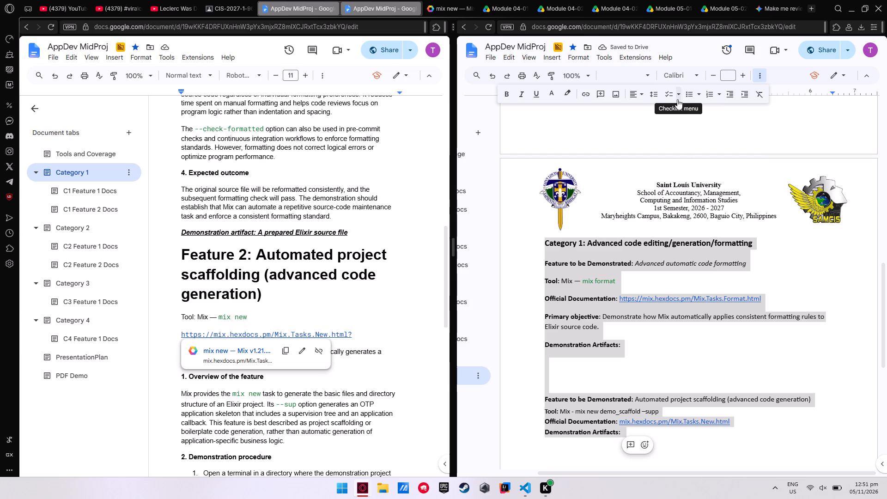
{"action": "left_click", "coordinate": [656, 100]}
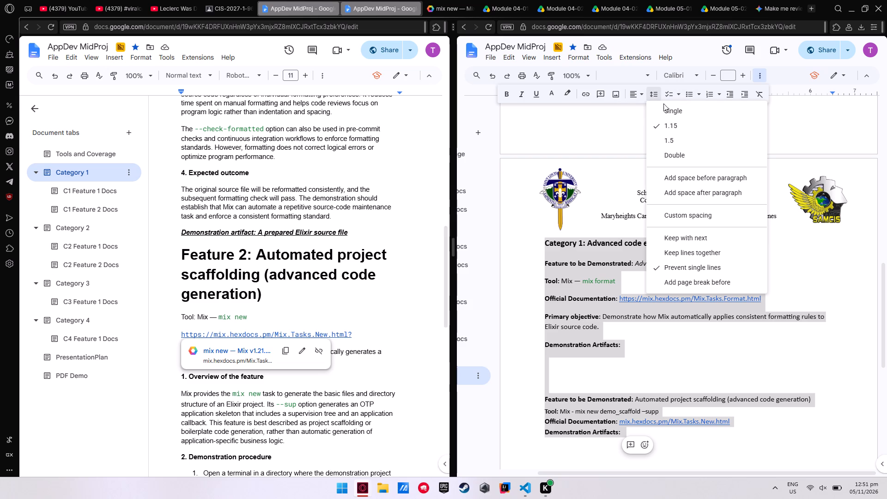
{"action": "left_click", "coordinate": [666, 107]}
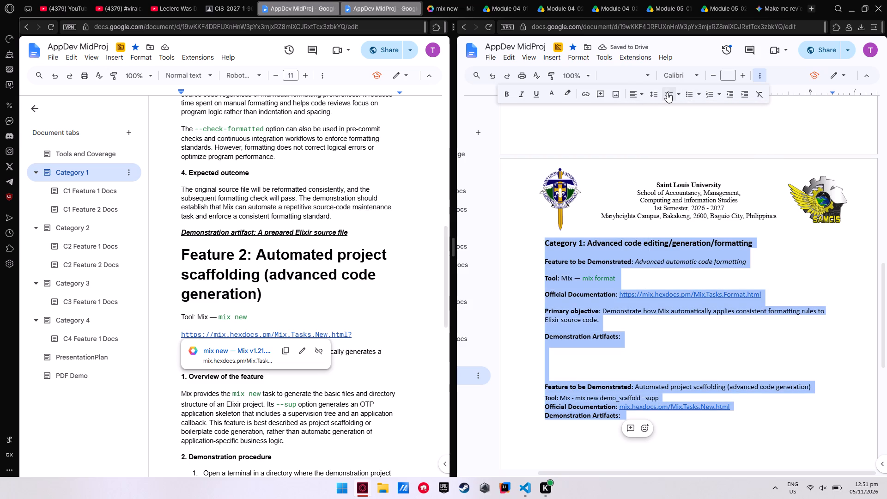
{"action": "left_click", "coordinate": [660, 91]}
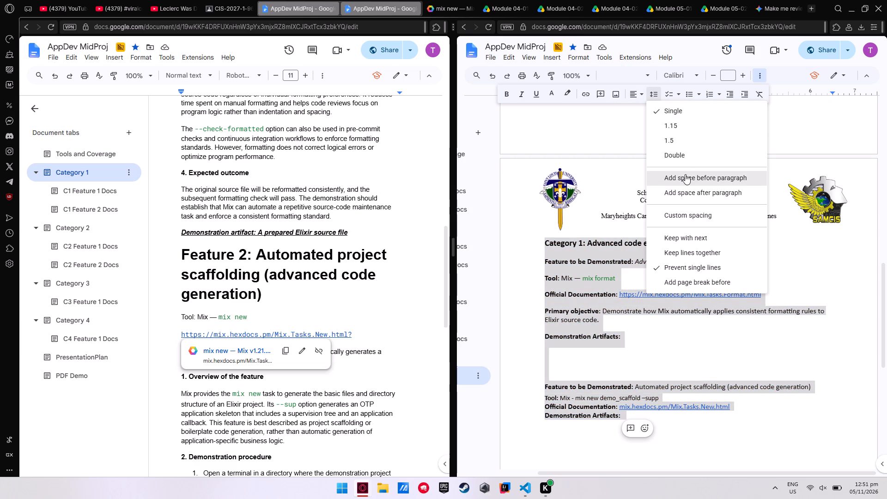
{"action": "left_click", "coordinate": [685, 174]}
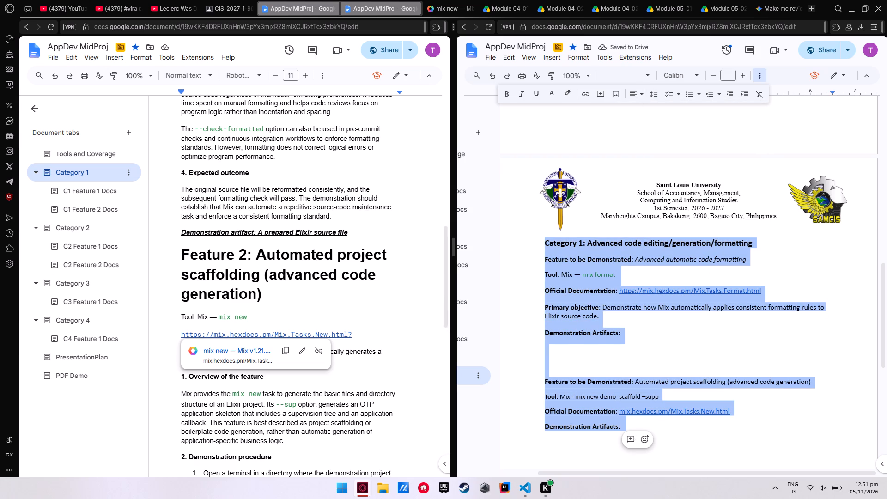
{"action": "left_click", "coordinate": [605, 391]}
Set the second feature's lines, from "Feature to be Demonstrated" through "Demonstration Artifacts:", to font size 12.
{"action": "scroll", "coordinate": [597, 304], "scroll_direction": "down", "scroll_amount": 1}
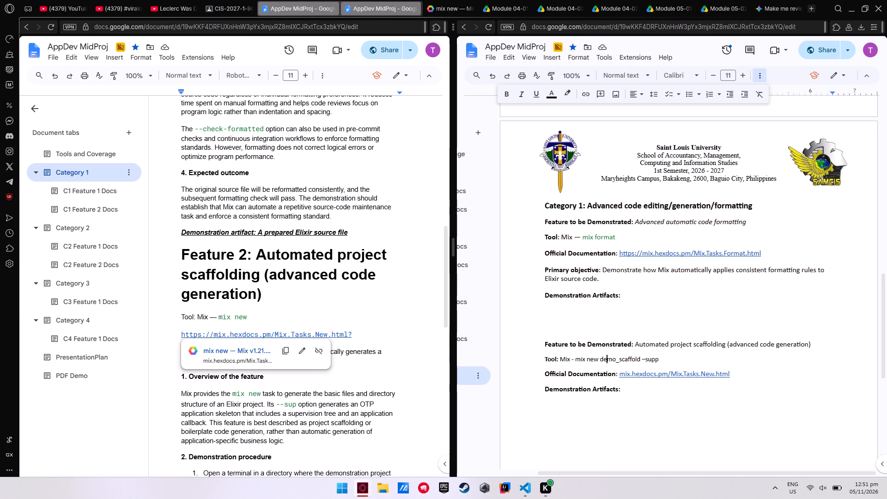
{"action": "left_click", "coordinate": [562, 236]}
{"action": "left_click", "coordinate": [583, 233]}
{"action": "left_click", "coordinate": [599, 221]}
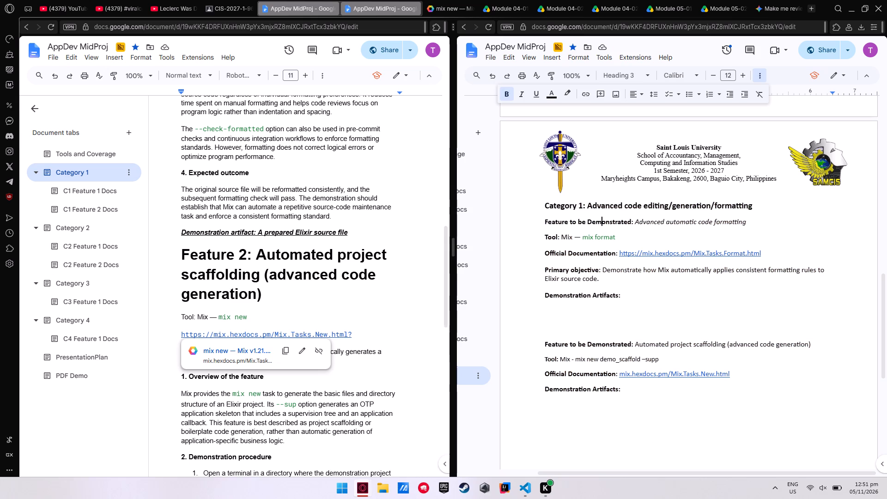
{"action": "left_click_drag", "start_coordinate": [624, 389], "coordinate": [547, 370]}
{"action": "left_click", "coordinate": [643, 389]}
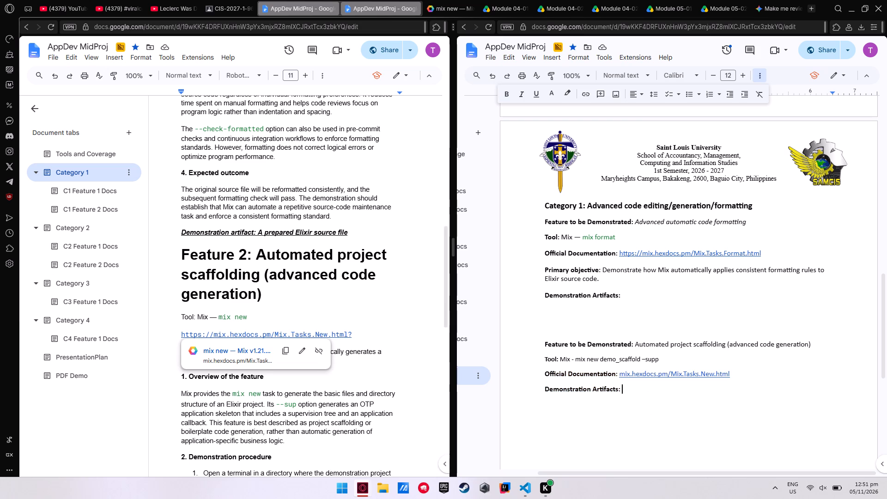
{"action": "left_click_drag", "start_coordinate": [643, 389], "coordinate": [513, 353]}
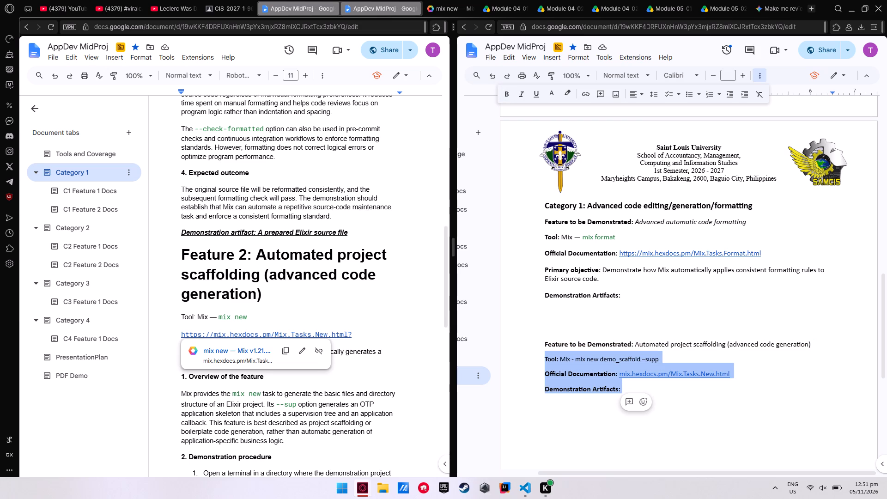
{"action": "left_click", "coordinate": [589, 348]}
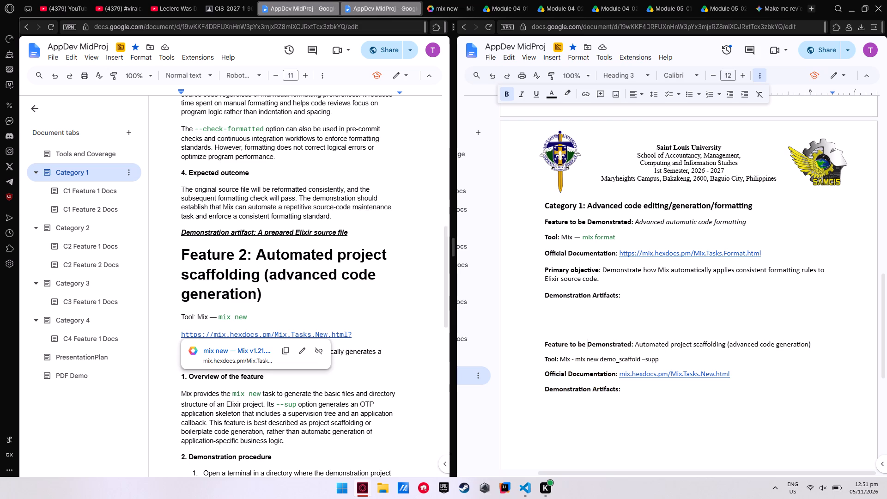
{"action": "left_click_drag", "start_coordinate": [648, 396], "coordinate": [531, 349]}
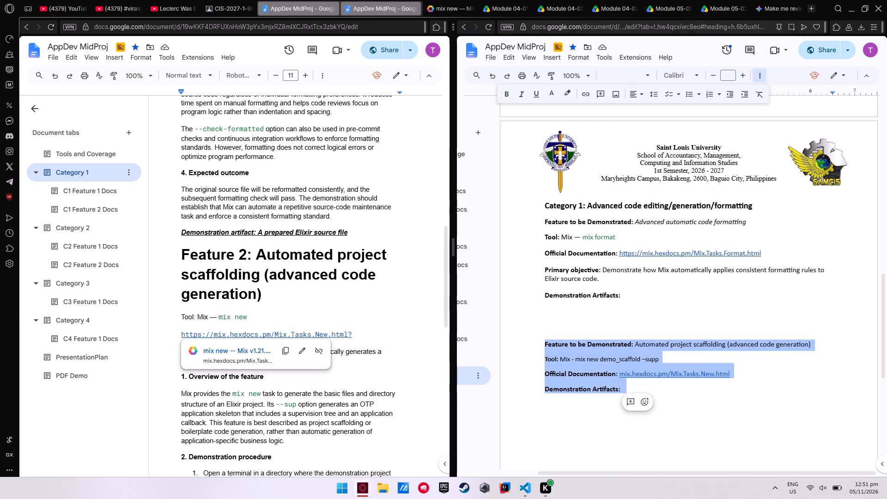
{"action": "left_click", "coordinate": [724, 71]}
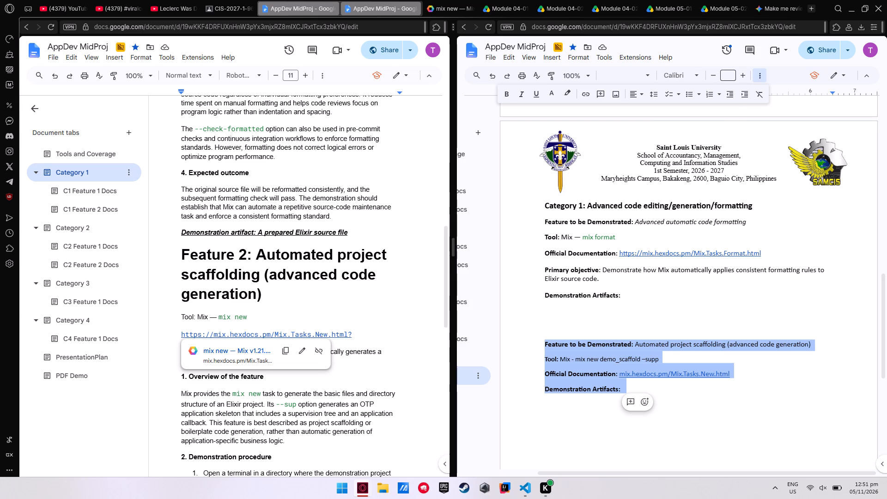
{"action": "type", "text": "12"}
{"action": "key", "text": "Return"}
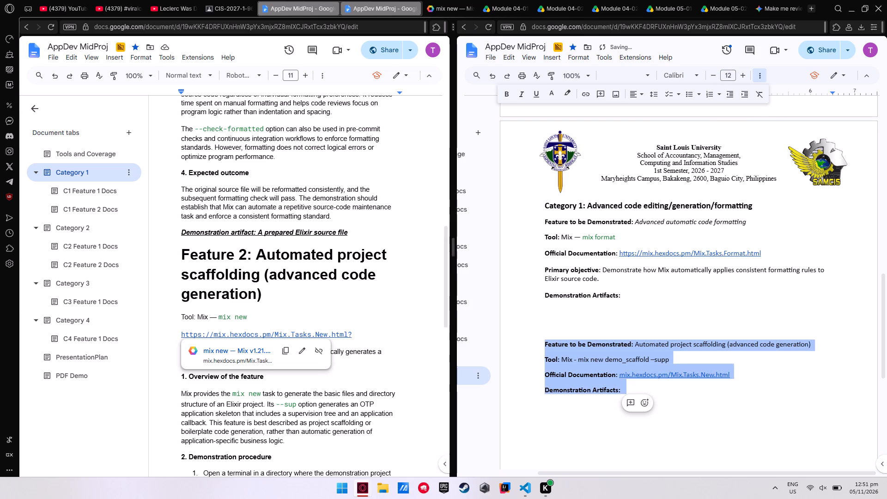
{"action": "left_click", "coordinate": [642, 329]}
Open the C1 Feature 2 Docs tab beside PDF Demo and check its mix new command notes.
{"action": "scroll", "coordinate": [642, 329], "scroll_direction": "down", "scroll_amount": 1}
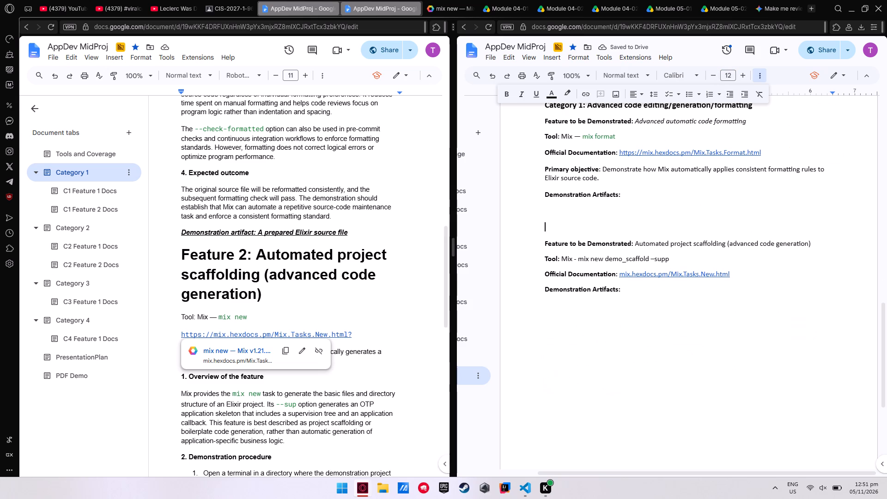
{"action": "scroll", "coordinate": [642, 329], "scroll_direction": "down", "scroll_amount": 1}
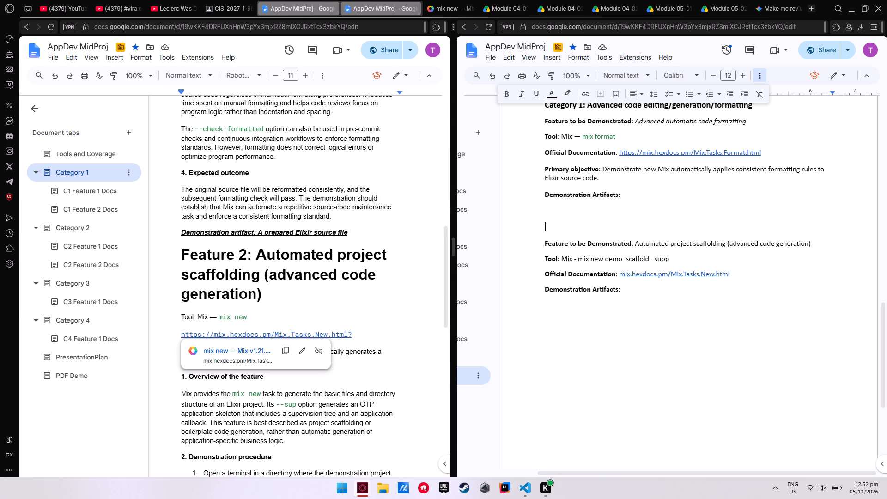
{"action": "left_click", "coordinate": [642, 329]}
{"action": "left_click", "coordinate": [111, 200]}
{"action": "scroll", "coordinate": [260, 226], "scroll_direction": "up", "scroll_amount": 1}
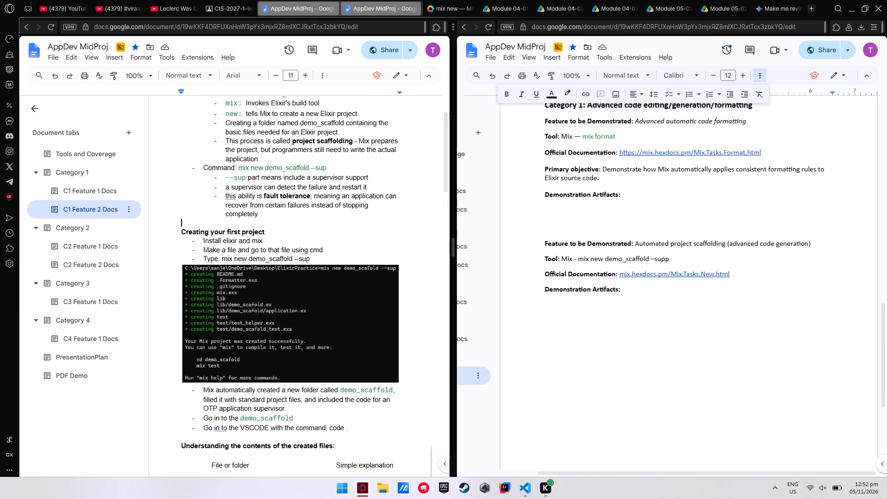
{"action": "scroll", "coordinate": [260, 226], "scroll_direction": "up", "scroll_amount": 1}
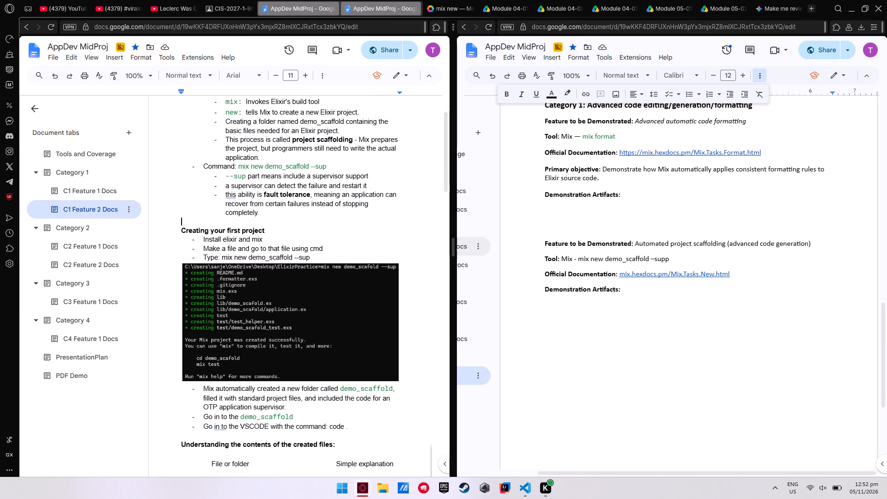
Color the command "mix new demo_scaffold –supp" on the second feature's Tool line with the custom green used for "mix format".
{"action": "left_click_drag", "start_coordinate": [673, 262], "coordinate": [576, 263]}
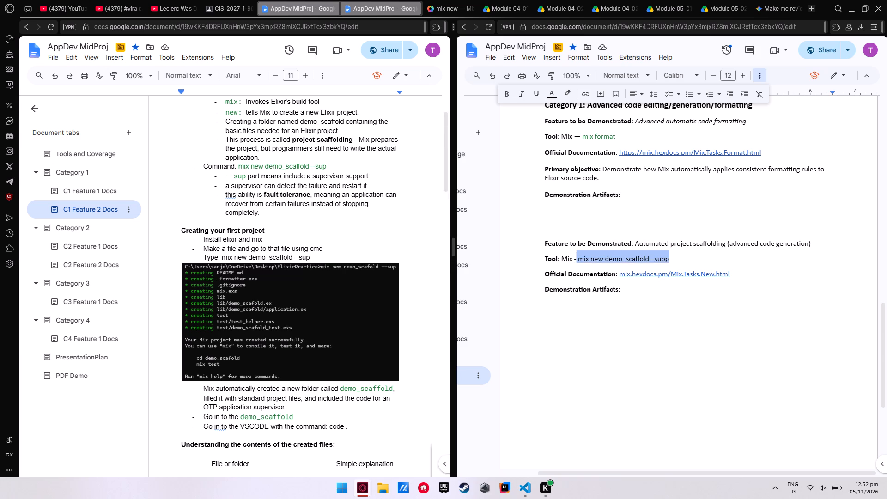
{"action": "left_click_drag", "start_coordinate": [576, 263], "coordinate": [577, 261]}
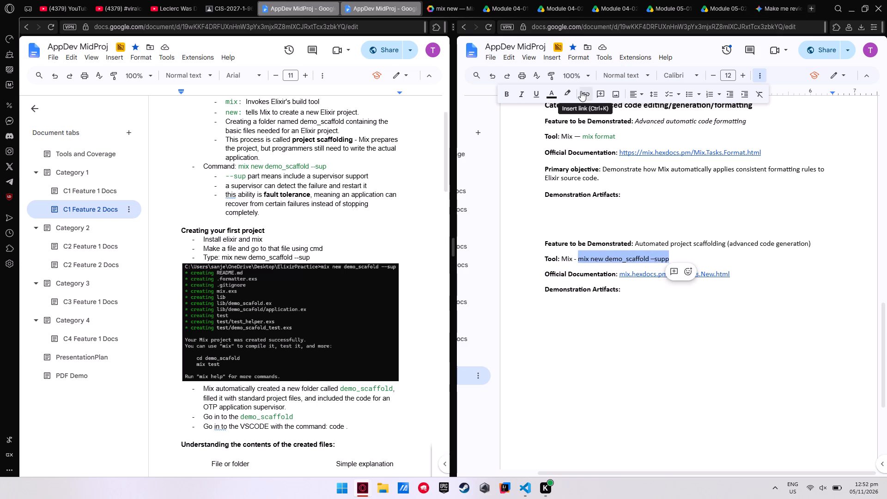
{"action": "left_click", "coordinate": [555, 93]}
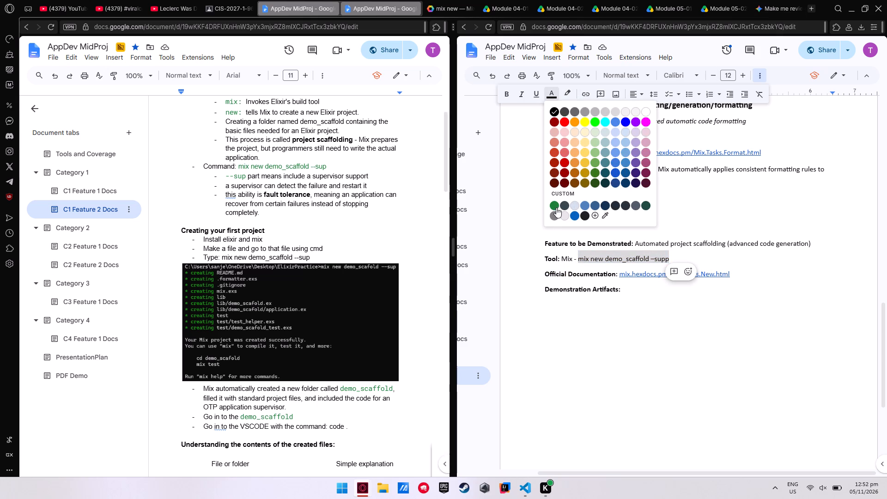
{"action": "left_click", "coordinate": [555, 207]}
Start a numbered list below the second feature's "Demonstration Artifacts:" label in PDF Demo.
{"action": "left_click", "coordinate": [581, 310]}
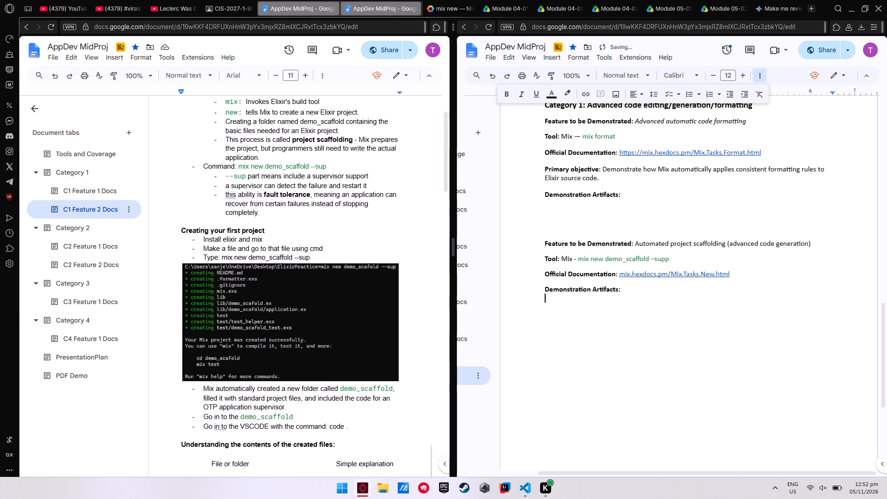
{"action": "key", "text": "Return"}
{"action": "type", "text": "1."}
{"action": "key", "text": "space"}
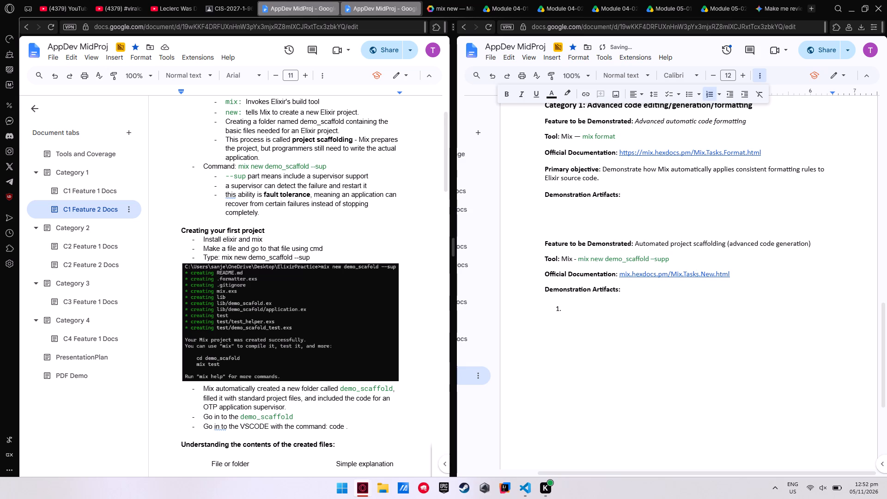
Review the C1 Feature 2 Docs and C4 Feature 1 Docs tabs for material usable as demonstration artifacts.
{"action": "scroll", "coordinate": [383, 211], "scroll_direction": "up", "scroll_amount": 2}
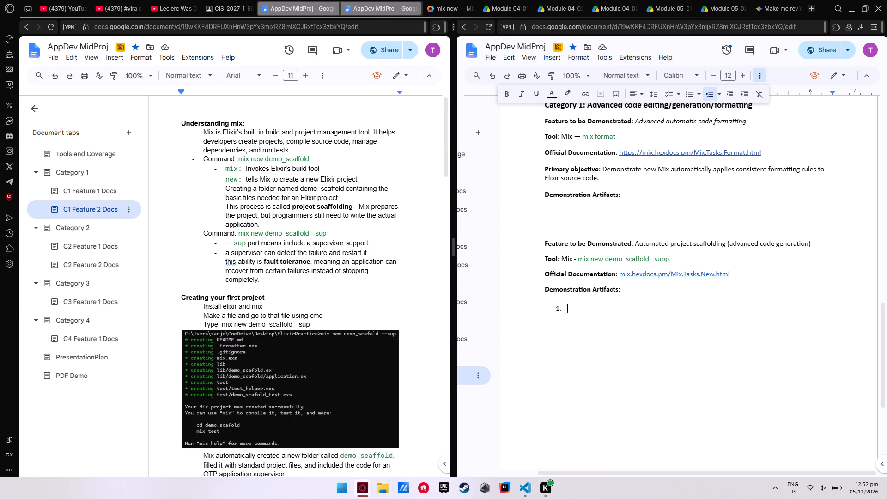
{"action": "scroll", "coordinate": [224, 260], "scroll_direction": "down", "scroll_amount": 2}
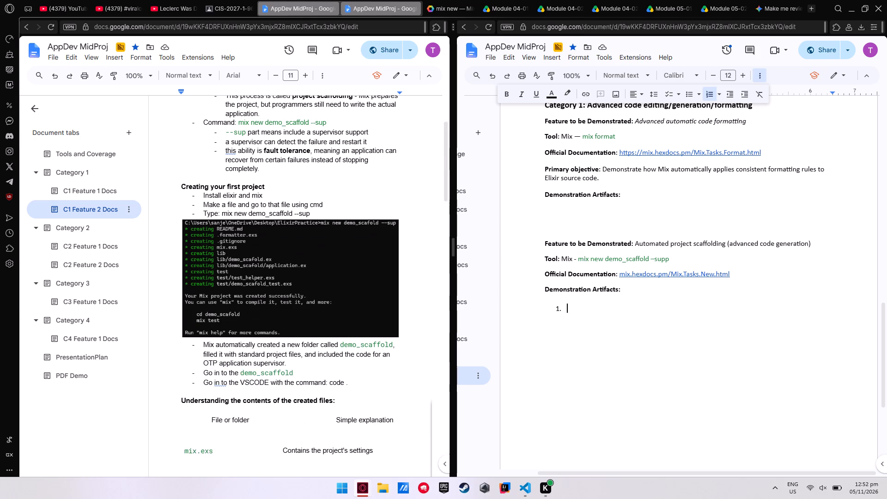
{"action": "scroll", "coordinate": [224, 260], "scroll_direction": "down", "scroll_amount": 7}
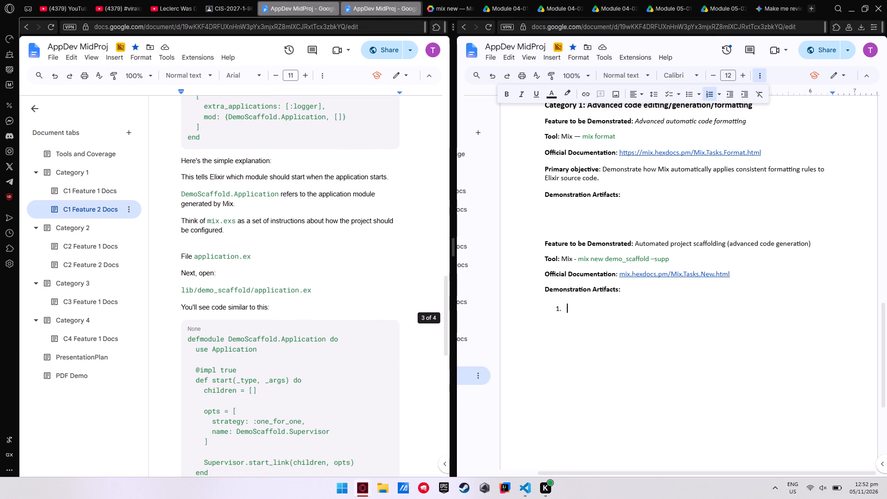
{"action": "scroll", "coordinate": [224, 260], "scroll_direction": "down", "scroll_amount": 4}
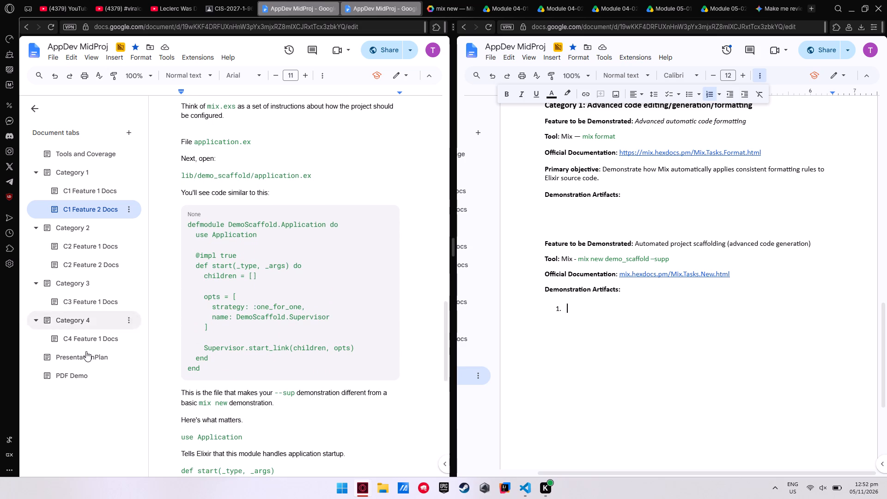
{"action": "left_click", "coordinate": [89, 346]}
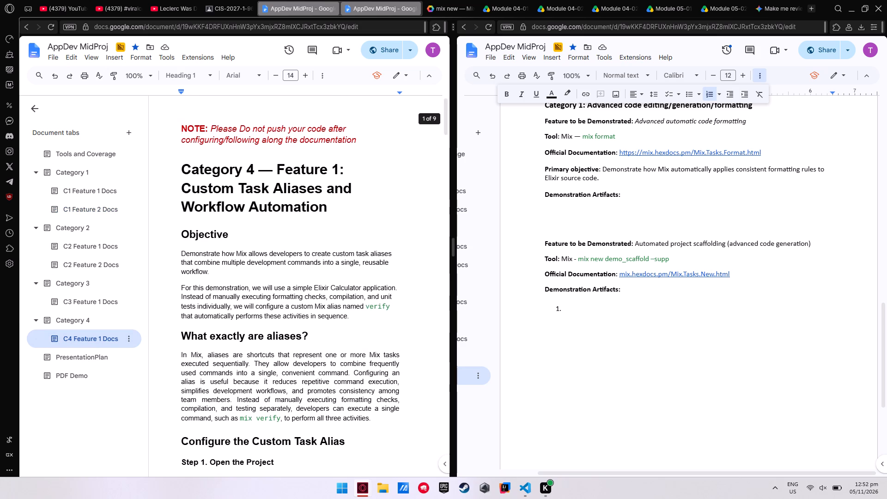
{"action": "scroll", "coordinate": [259, 286], "scroll_direction": "down", "scroll_amount": 3}
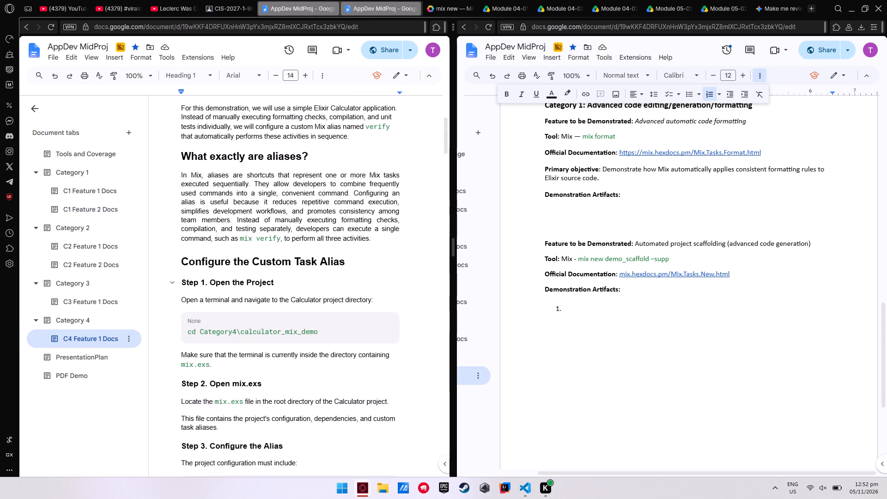
{"action": "scroll", "coordinate": [259, 286], "scroll_direction": "down", "scroll_amount": 2}
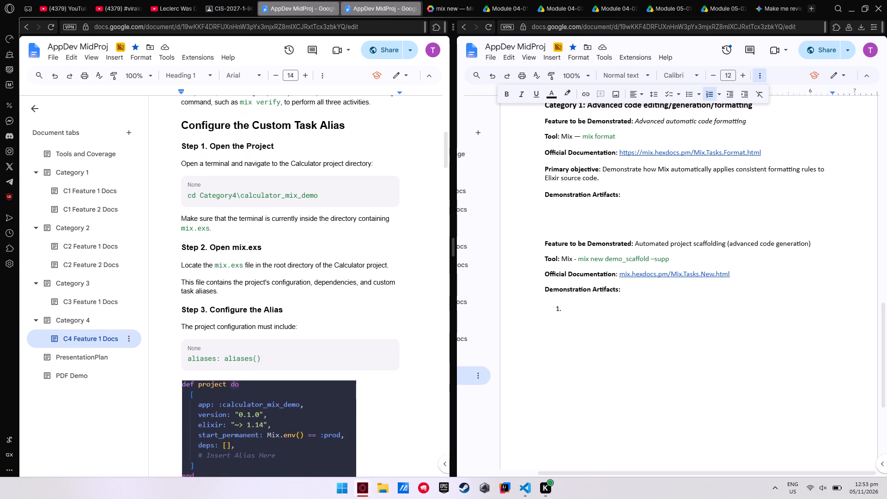
{"action": "scroll", "coordinate": [259, 286], "scroll_direction": "down", "scroll_amount": 3}
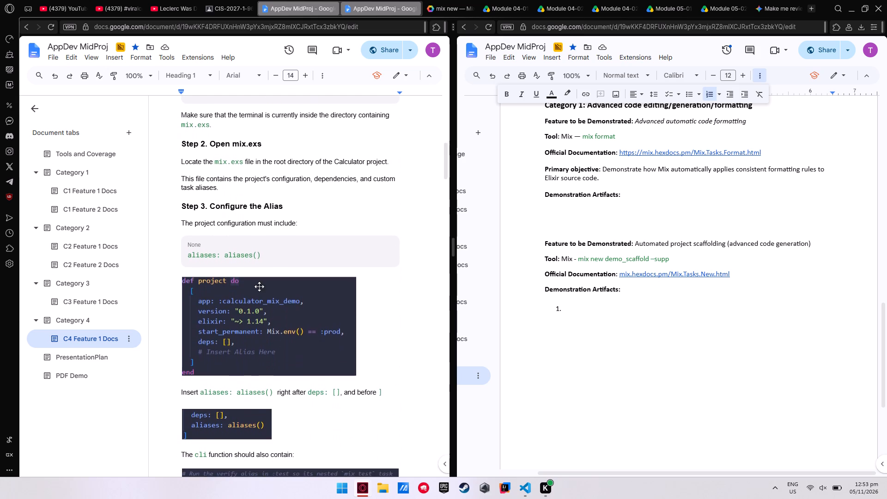
{"action": "scroll", "coordinate": [259, 286], "scroll_direction": "down", "scroll_amount": 3}
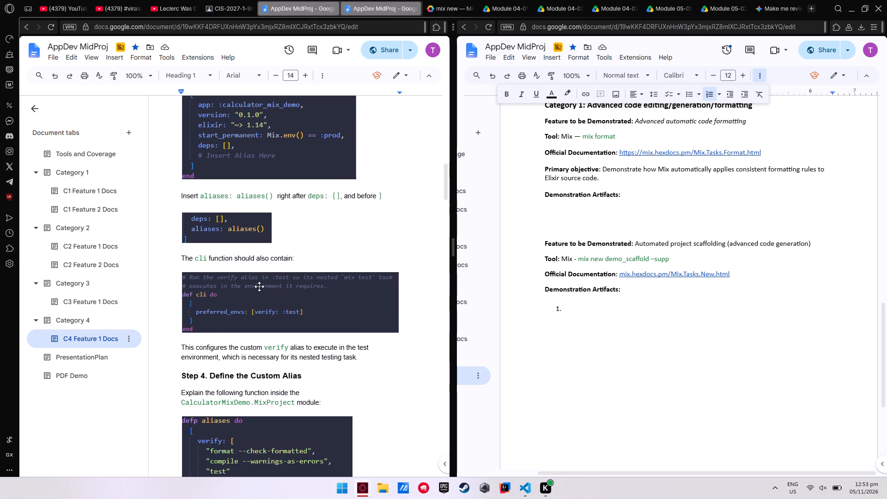
{"action": "scroll", "coordinate": [259, 286], "scroll_direction": "down", "scroll_amount": 3}
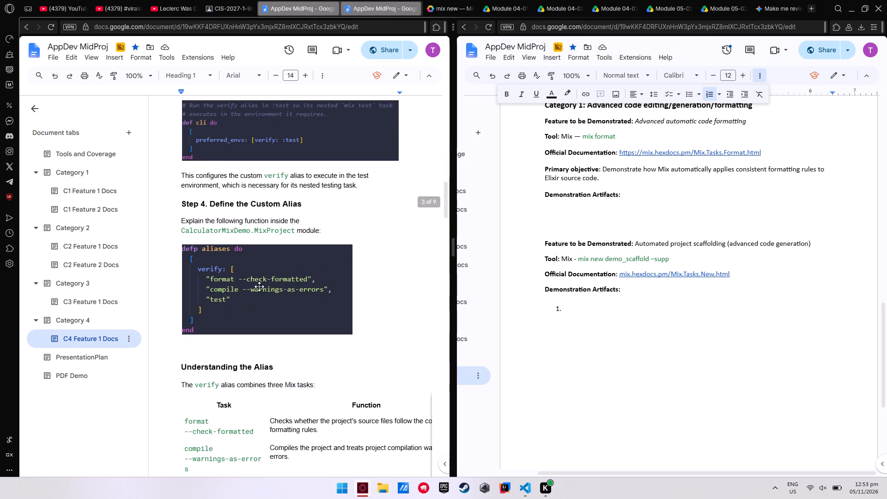
{"action": "scroll", "coordinate": [259, 286], "scroll_direction": "down", "scroll_amount": 7}
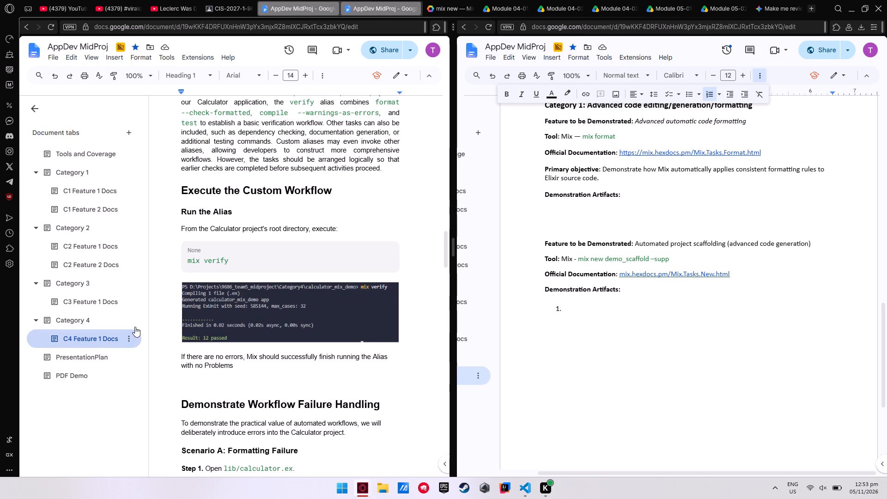
Check the PresentationPlan topics, then the C1 Feature 1 and C1 Feature 2 Docs for their demonstration commands and steps.
{"action": "left_click", "coordinate": [93, 349]}
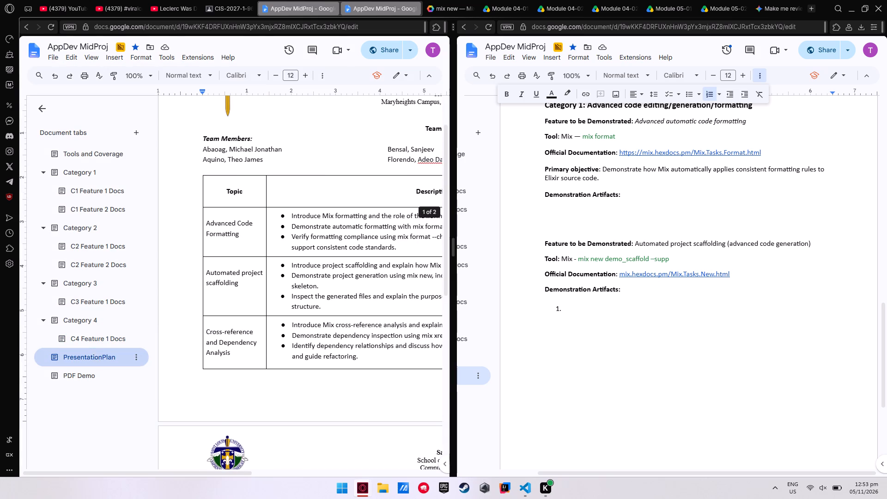
{"action": "scroll", "coordinate": [279, 349], "scroll_direction": "left", "scroll_amount": 3}
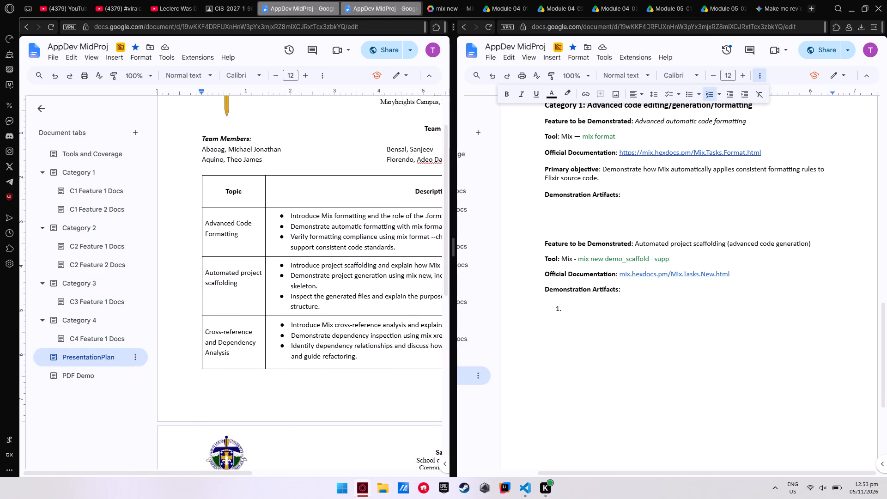
{"action": "scroll", "coordinate": [289, 329], "scroll_direction": "down", "scroll_amount": 2}
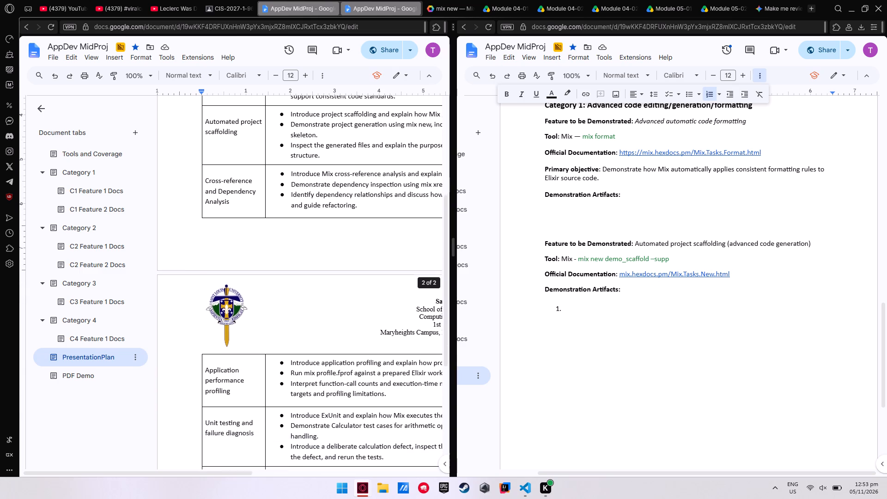
{"action": "scroll", "coordinate": [289, 329], "scroll_direction": "up", "scroll_amount": 3}
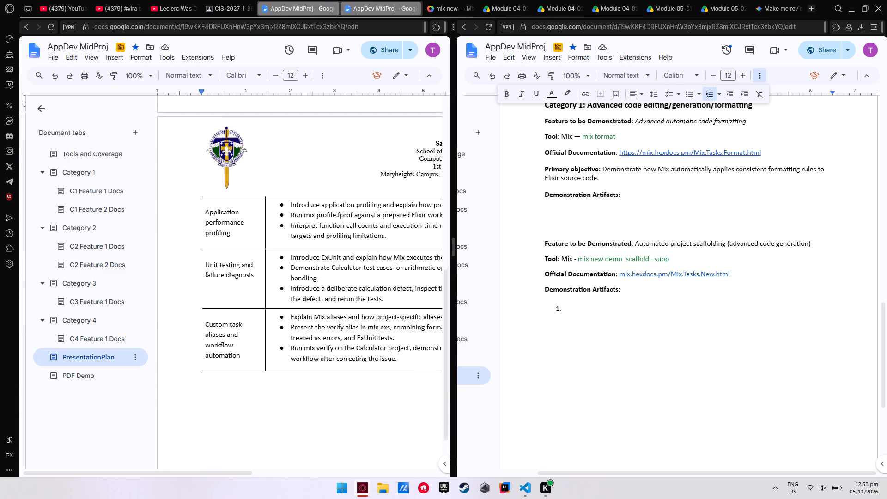
{"action": "scroll", "coordinate": [289, 329], "scroll_direction": "up", "scroll_amount": 4}
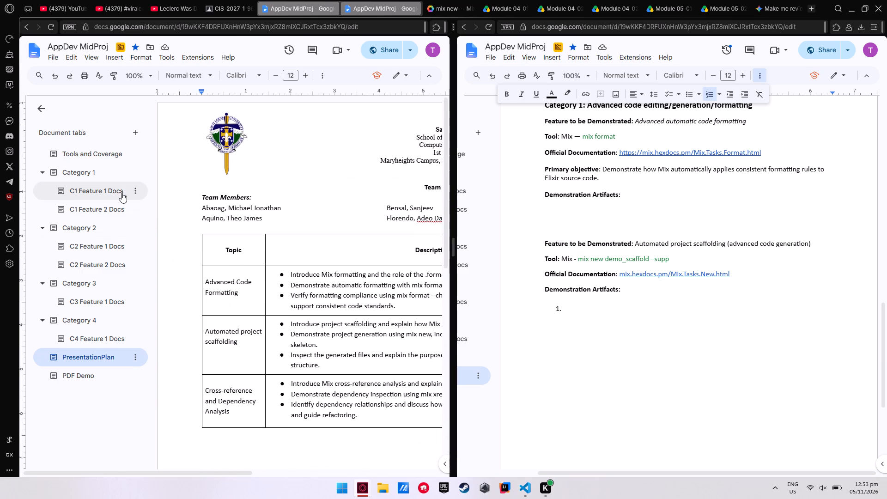
{"action": "left_click", "coordinate": [111, 189]}
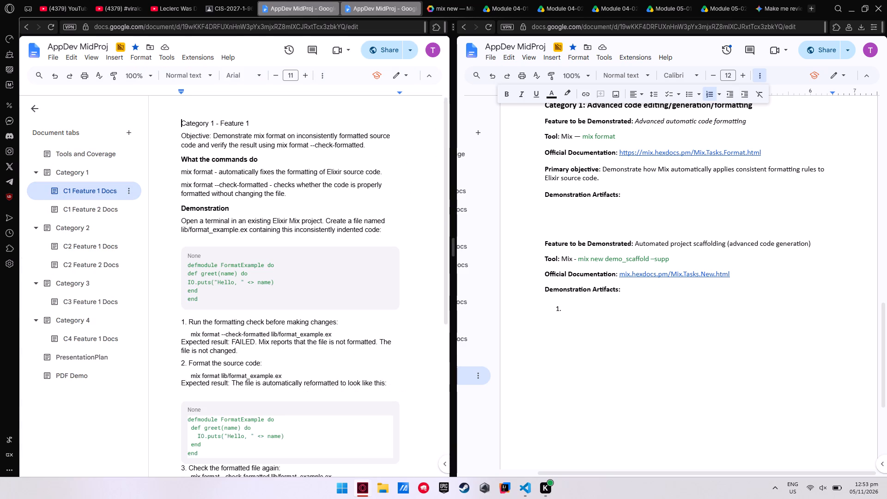
{"action": "left_click", "coordinate": [97, 215]}
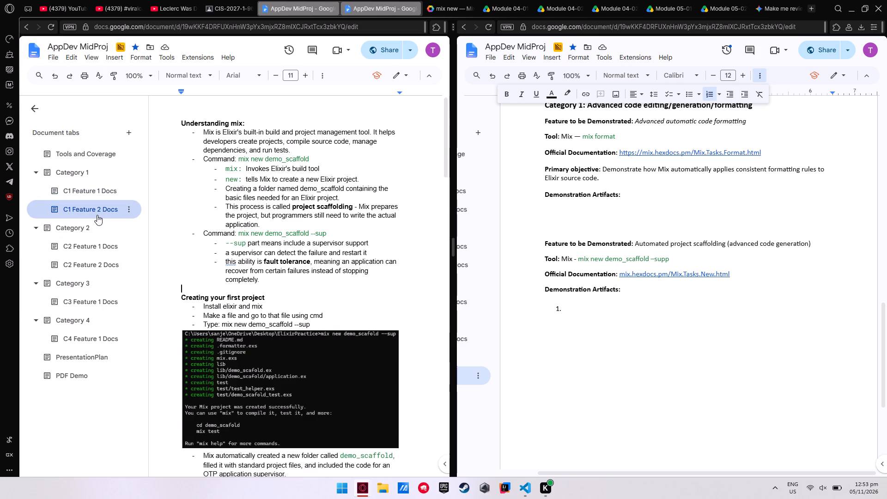
{"action": "scroll", "coordinate": [253, 195], "scroll_direction": "down", "scroll_amount": 1}
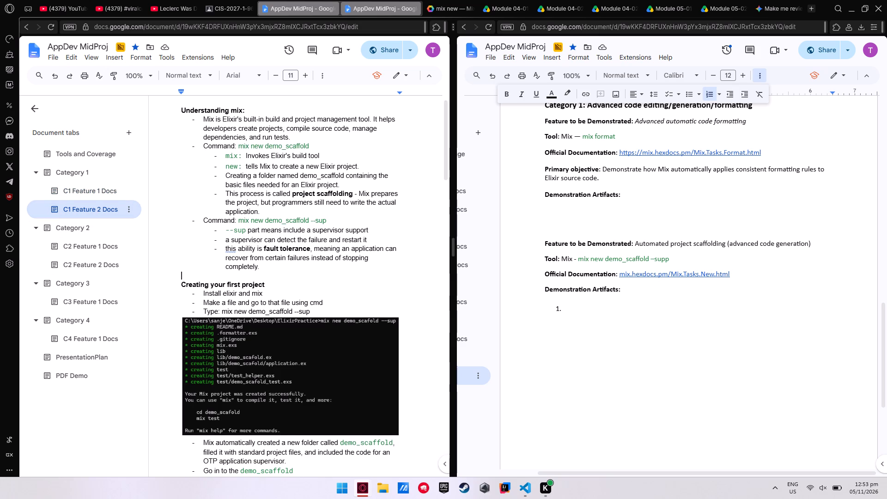
{"action": "scroll", "coordinate": [253, 195], "scroll_direction": "down", "scroll_amount": 1}
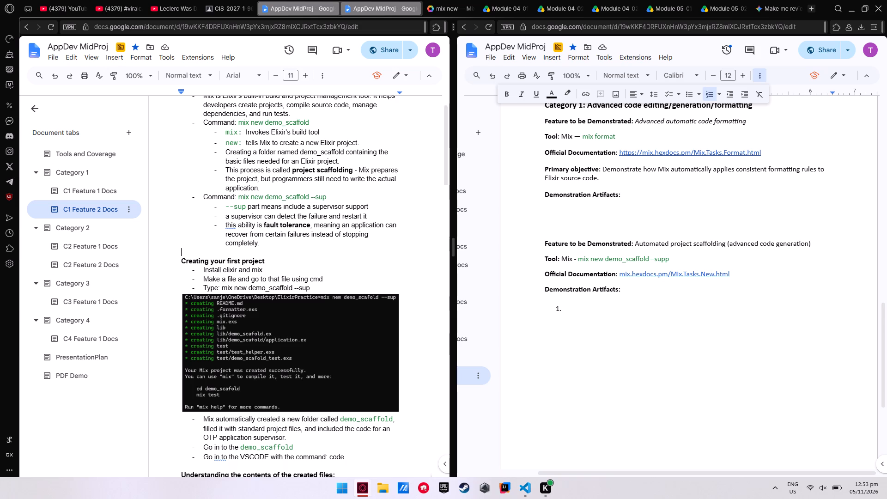
Enter "Mix Command Script" as item 1 of the second feature's Demonstration Artifacts list and start item 2.
{"action": "left_click", "coordinate": [608, 321]}
{"action": "type", "text": "mi"}
{"action": "key", "text": "BackSpace"}
{"action": "key", "text": "BackSpace"}
{"action": "type", "text": "Mix Command Script"}
{"action": "key", "text": "Return"}
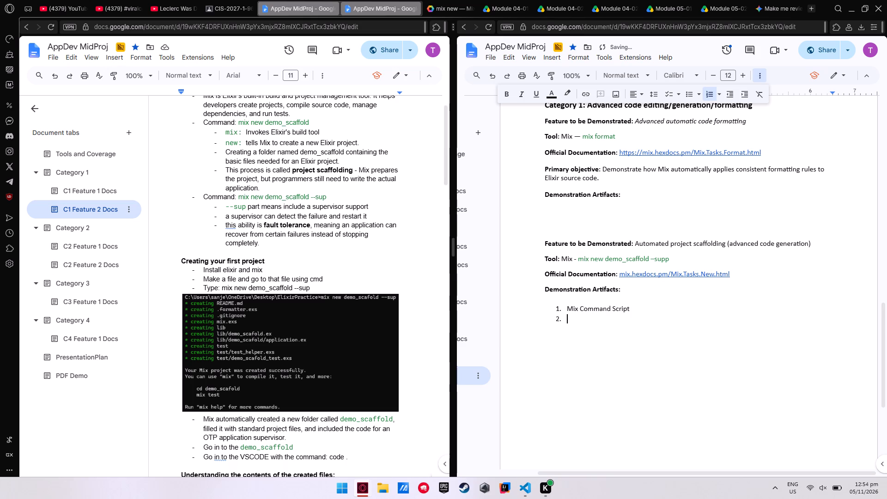
Insert a code block with language None on a new unnumbered line between "Mix Command Script" and item 2.
{"action": "key", "text": "Up"}
{"action": "left_click", "coordinate": [729, 317]}
{"action": "left_click", "coordinate": [697, 314]}
{"action": "left_click", "coordinate": [650, 307]}
{"action": "key", "text": "Return"}
{"action": "key", "text": "BackSpace"}
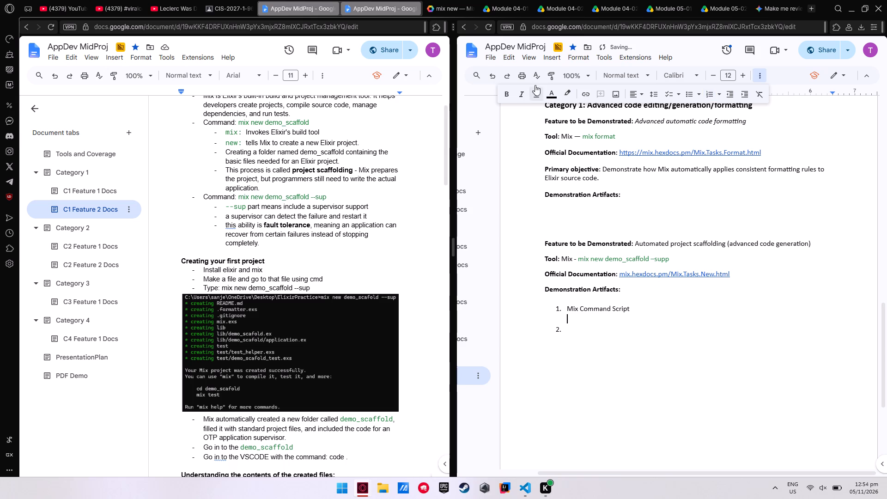
{"action": "left_click", "coordinate": [556, 60]}
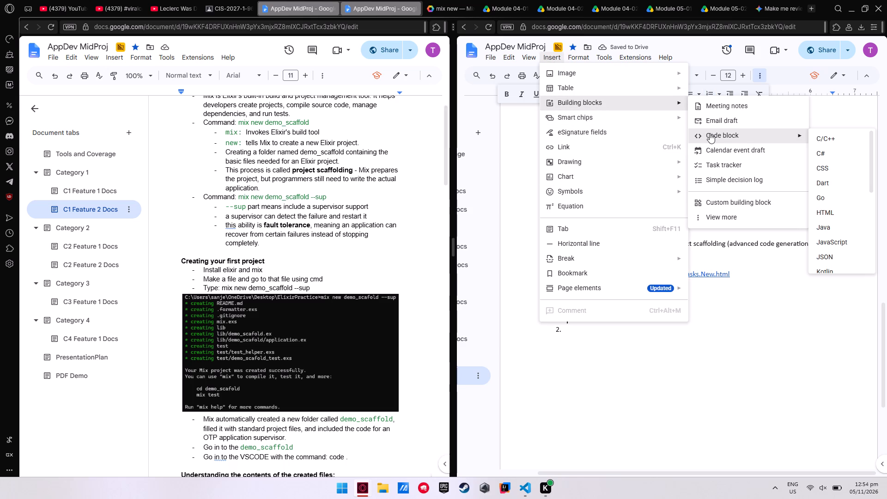
{"action": "scroll", "coordinate": [851, 213], "scroll_direction": "down", "scroll_amount": 2}
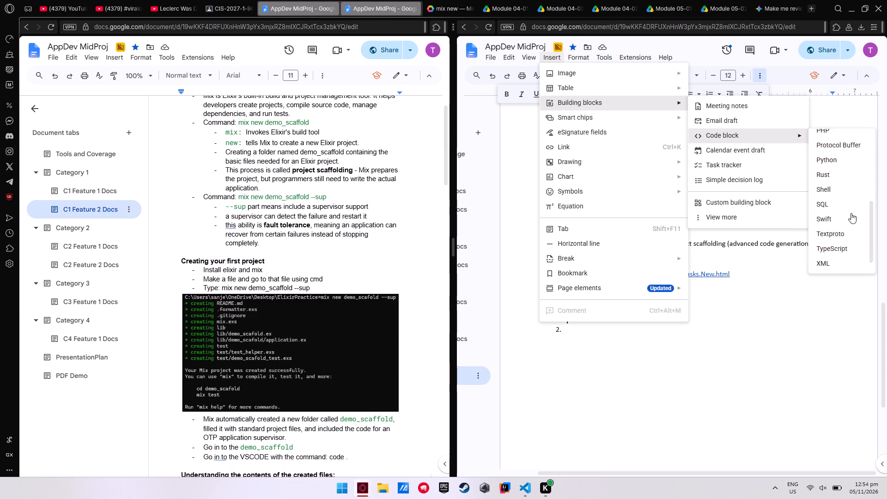
{"action": "scroll", "coordinate": [851, 213], "scroll_direction": "down", "scroll_amount": 1}
{"action": "left_click", "coordinate": [840, 264]}
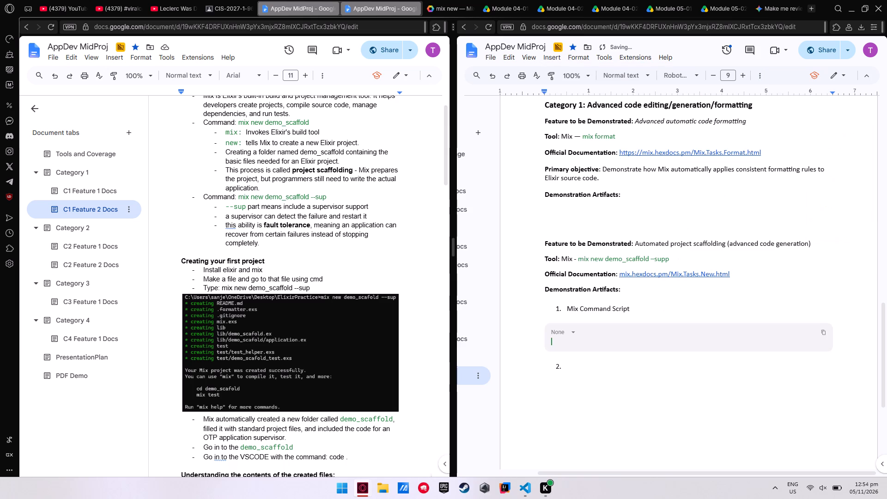
Enter the command "mix new demo_scaffold -sup" in the code block under "Mix Command Script".
{"action": "type", "text": "mix"}
{"action": "key", "text": "space"}
{"action": "type", "text": "ne ww"}
{"action": "key", "text": "BackSpace"}
{"action": "key", "text": "BackSpace"}
{"action": "key", "text": "BackSpace"}
{"action": "type", "text": "w demo"}
{"action": "type", "text": "_scaffold"}
{"action": "key", "text": "space"}
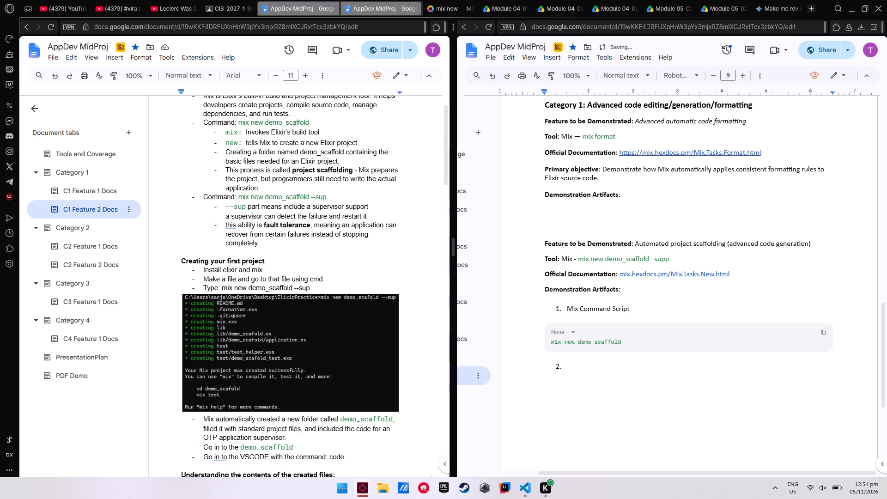
{"action": "key", "text": "minus"}
{"action": "type", "text": "su"}
{"action": "key", "text": "p"}
Switch to Visual Studio Code, start a new terminal in 9686_team5_midproject and change its directory to Category2.
{"action": "left_click", "coordinate": [313, 199]}
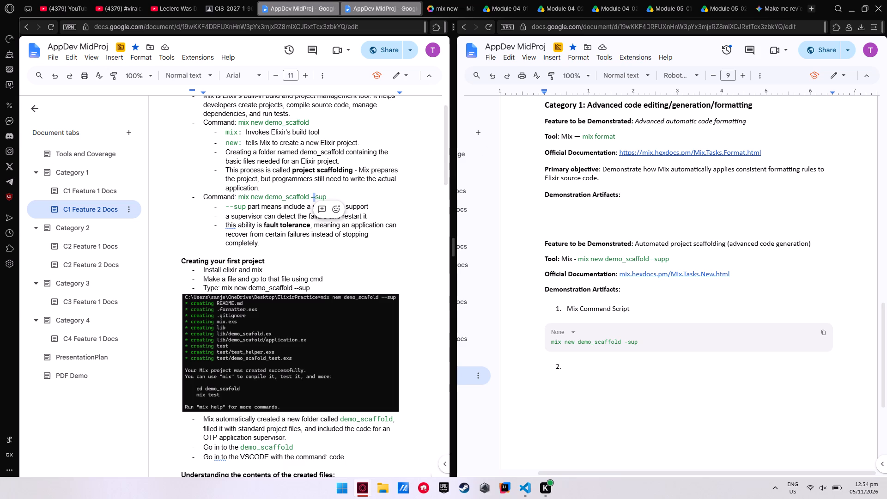
{"action": "left_click", "coordinate": [526, 487]}
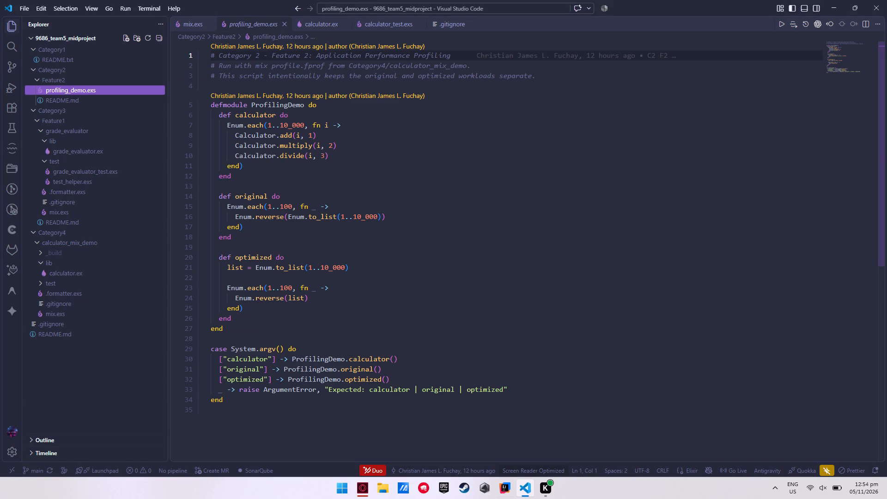
{"action": "left_click", "coordinate": [152, 11]}
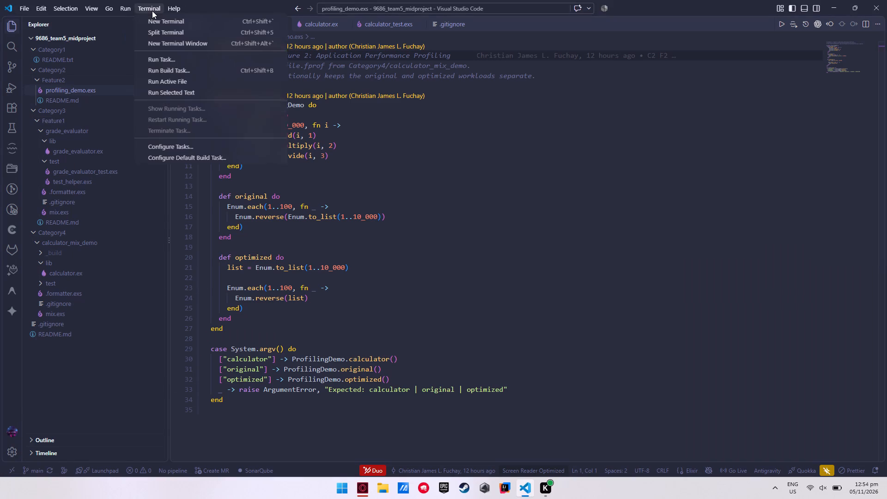
{"action": "left_click", "coordinate": [162, 19]}
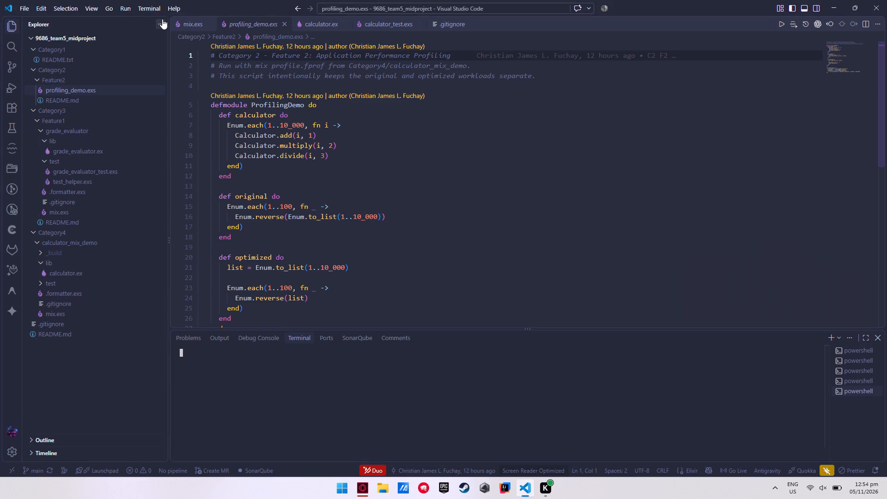
{"action": "type", "text": "cd"}
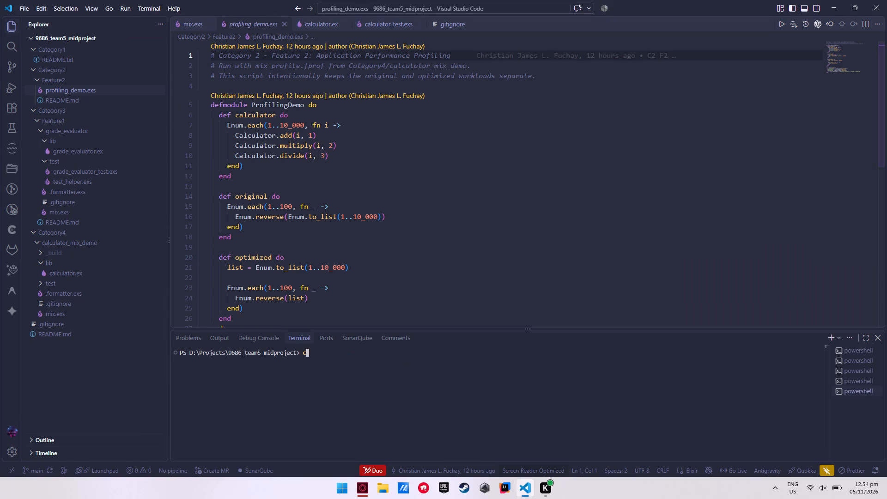
{"action": "key", "text": "space"}
{"action": "type", "text": "ca"}
{"action": "key", "text": "BackSpace"}
{"action": "key", "text": "BackSpace"}
{"action": "type", "text": "Category"}
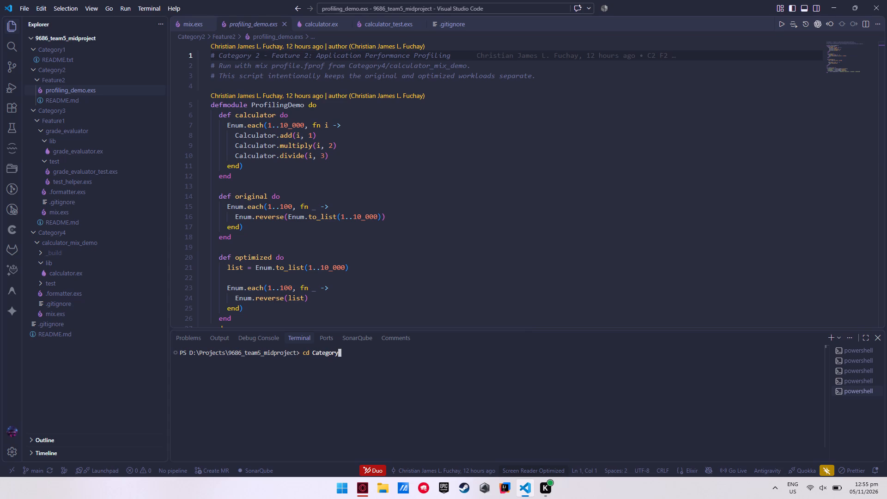
{"action": "key", "text": "2"}
{"action": "key", "text": "Return"}
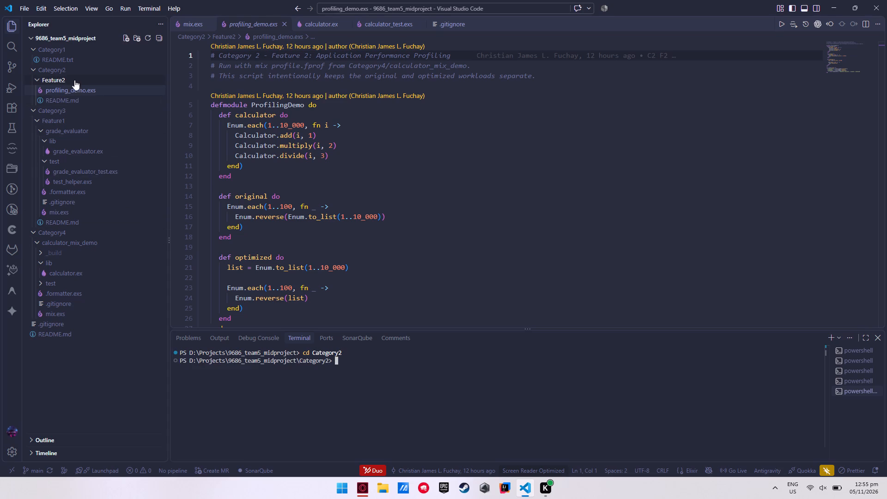
Read the README.md in Category2's Feature2 folder for its requirements and the commands that run the demonstrations.
{"action": "left_click", "coordinate": [61, 73]}
{"action": "left_click", "coordinate": [61, 73]}
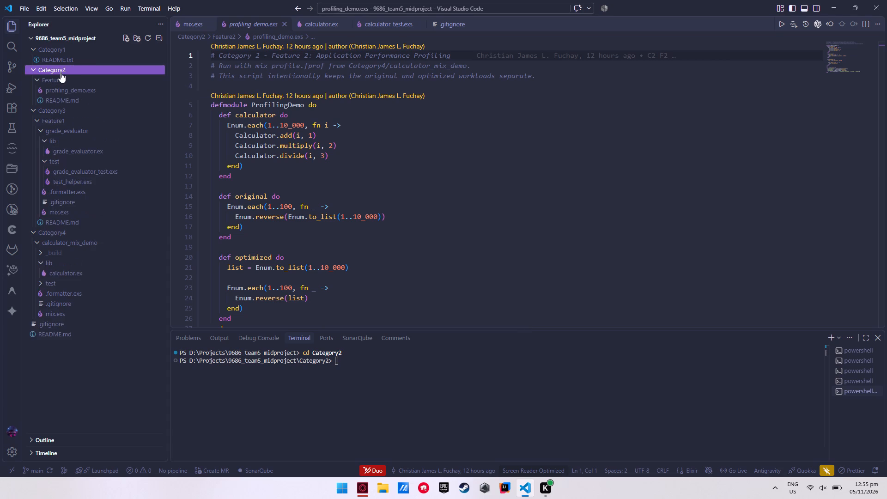
{"action": "left_click", "coordinate": [64, 97]}
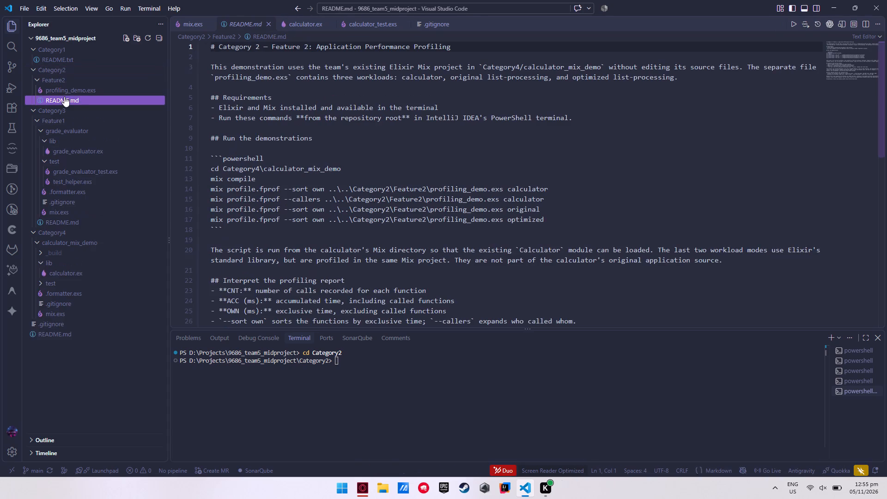
{"action": "scroll", "coordinate": [332, 158], "scroll_direction": "down", "scroll_amount": 7}
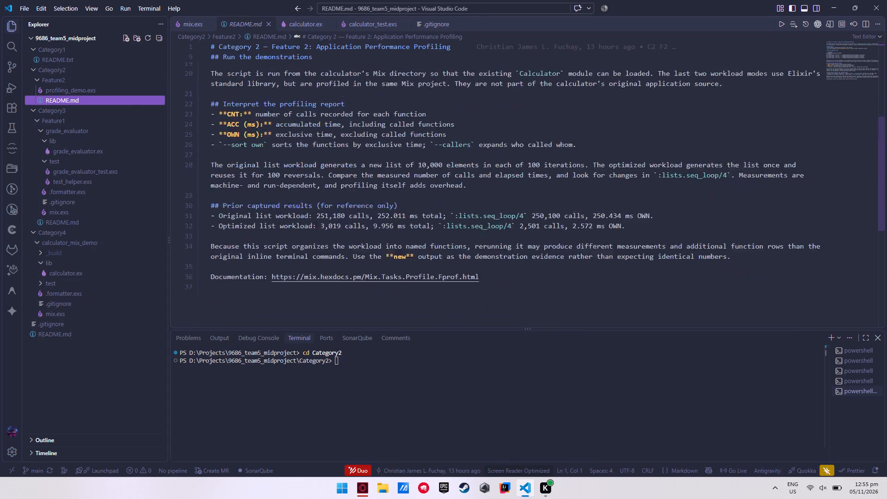
{"action": "scroll", "coordinate": [332, 158], "scroll_direction": "down", "scroll_amount": 2}
{"action": "scroll", "coordinate": [332, 158], "scroll_direction": "up", "scroll_amount": 10}
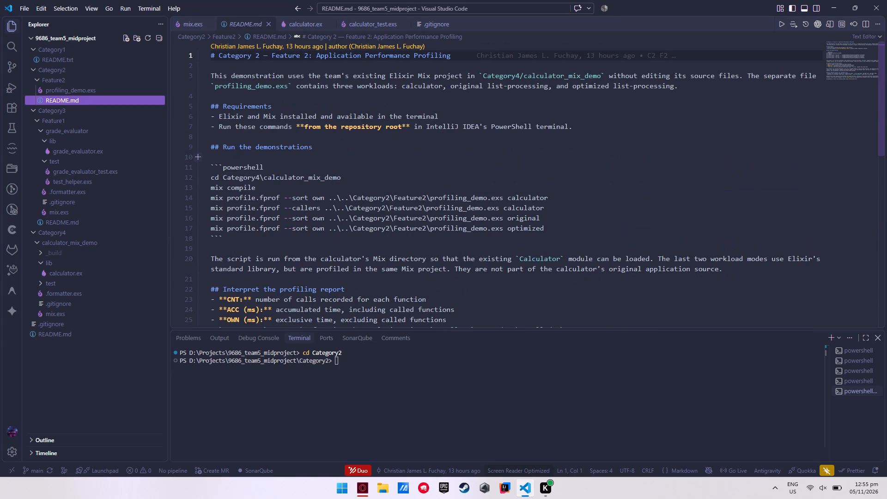
{"action": "left_click", "coordinate": [336, 359]}
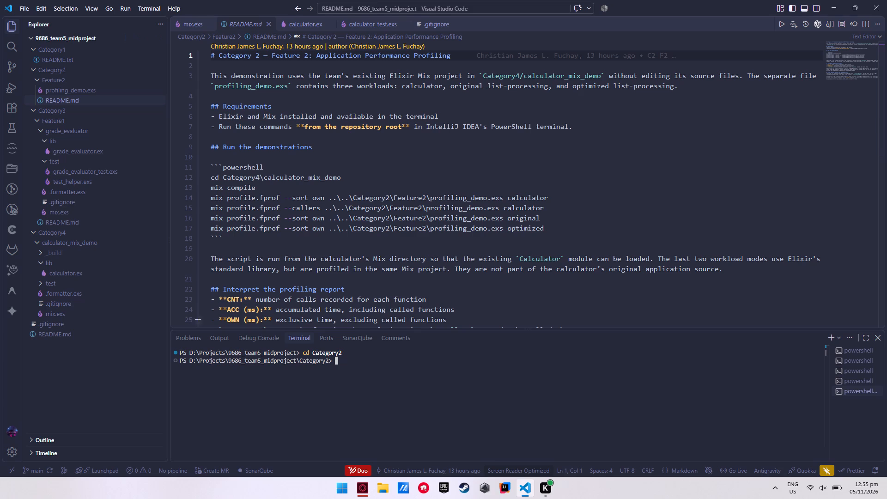
Create a new folder named Feature1 inside the Category2 folder.
{"action": "right_click", "coordinate": [129, 69]}
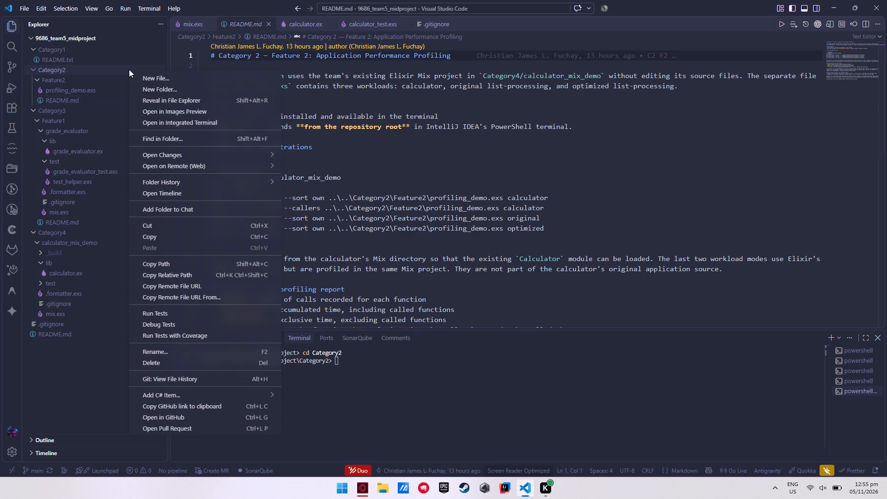
{"action": "left_click", "coordinate": [165, 87]}
{"action": "type", "text": "Feat"}
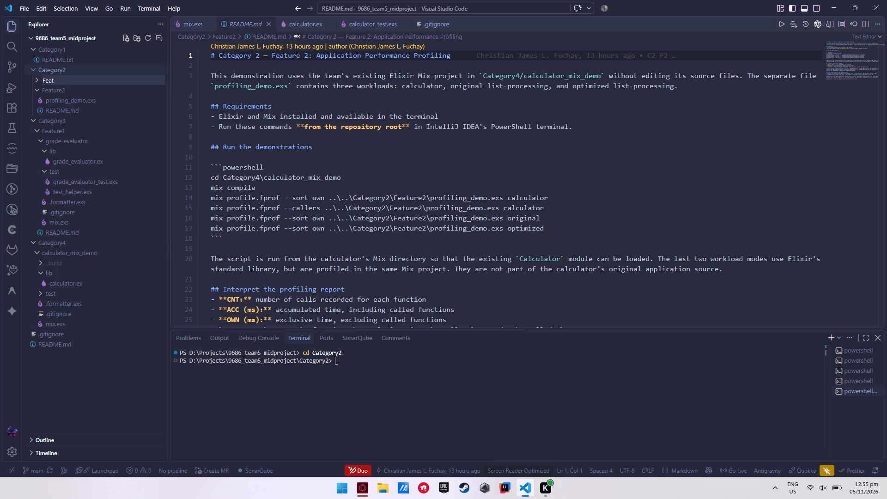
{"action": "type", "text": "ure1"}
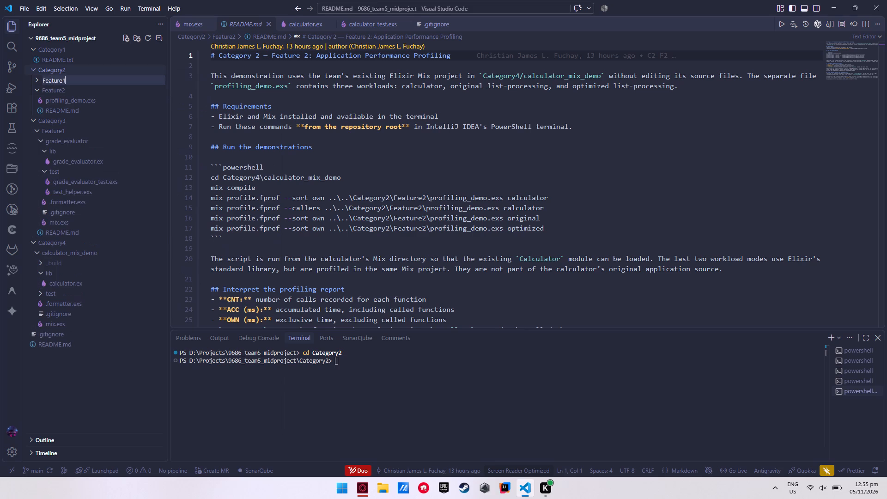
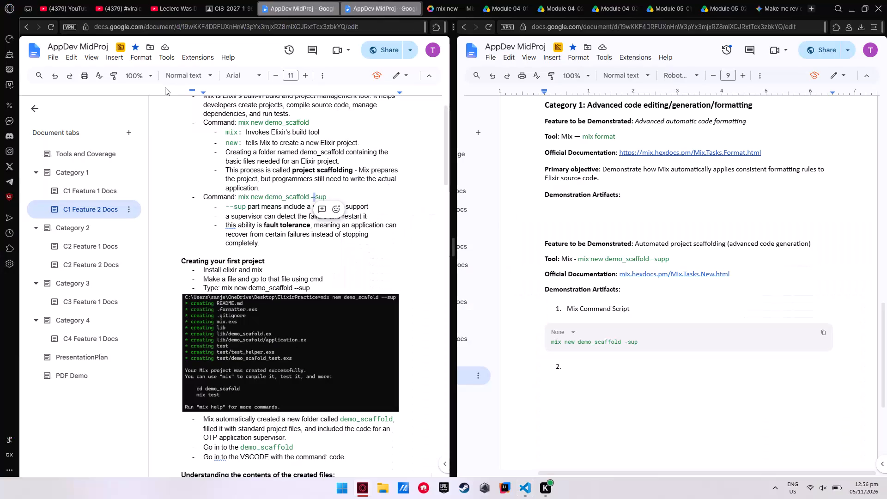
Switch to Visual Studio Code and delete the new Feature1 folder from the Category2 folder.
{"action": "key", "text": "alt+Tab"}
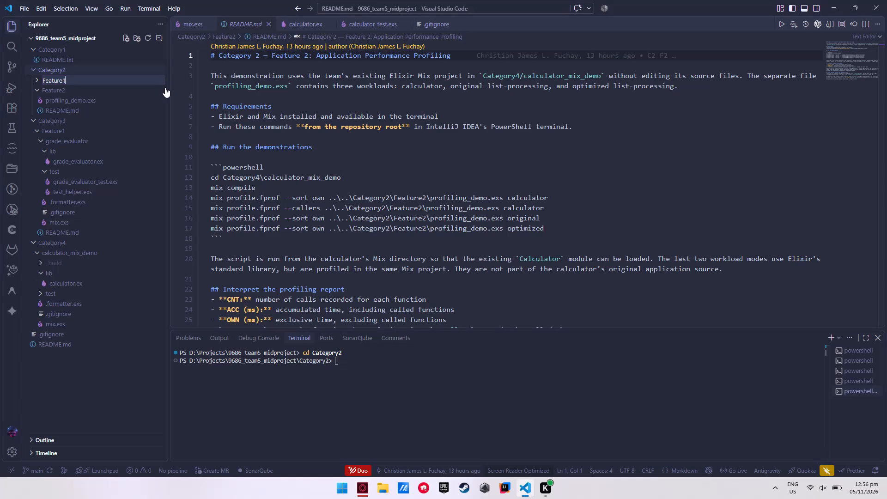
{"action": "left_click", "coordinate": [139, 89]}
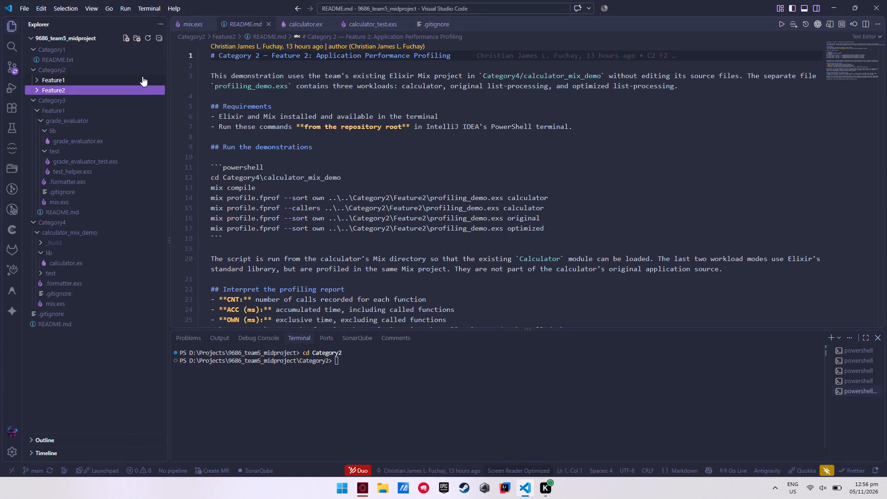
{"action": "left_click", "coordinate": [142, 76]}
{"action": "right_click", "coordinate": [142, 76]}
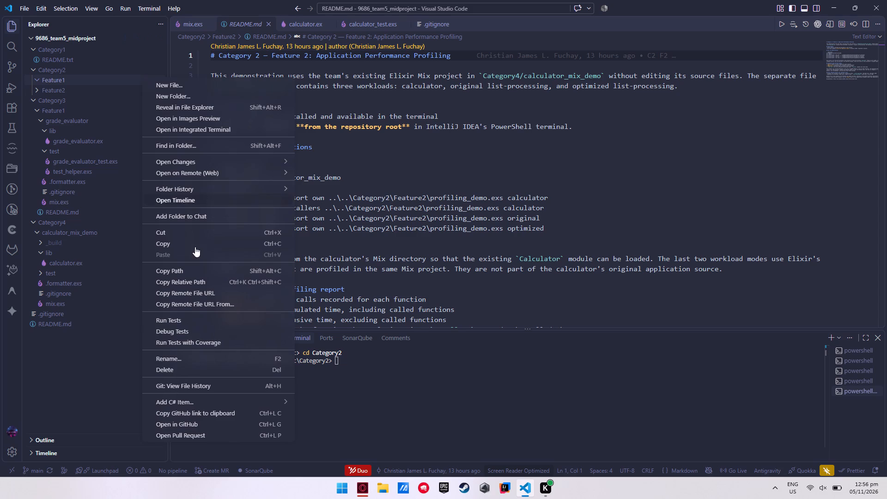
{"action": "left_click", "coordinate": [188, 366]}
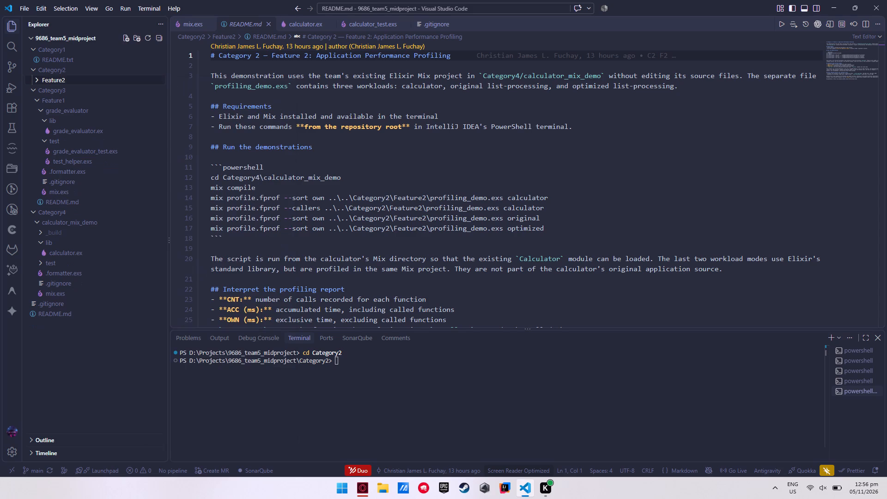
Create a new folder named Feature2 inside the Category1 folder.
{"action": "key", "text": "alt+Tab"}
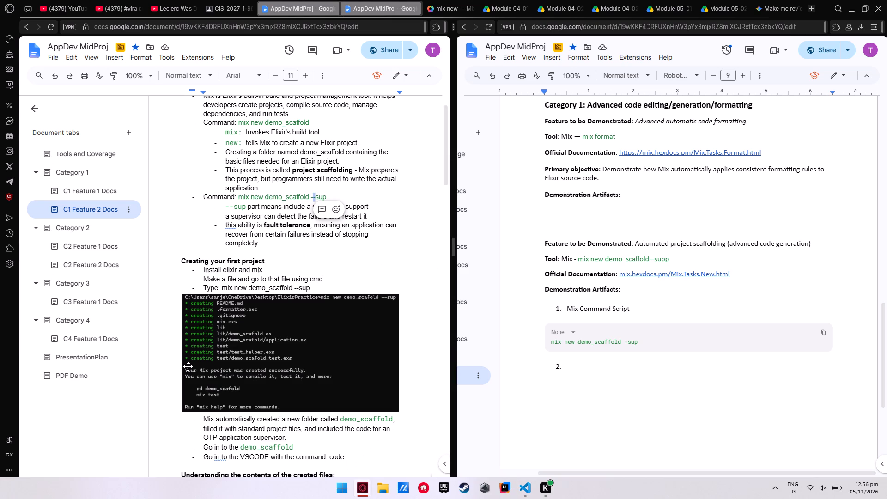
{"action": "key", "text": "alt+Tab"}
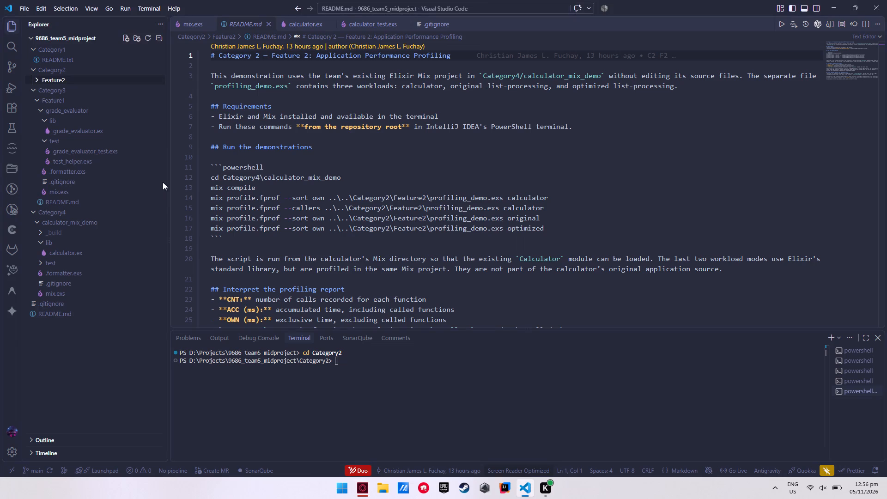
{"action": "left_click", "coordinate": [108, 53]}
{"action": "left_click", "coordinate": [108, 53]}
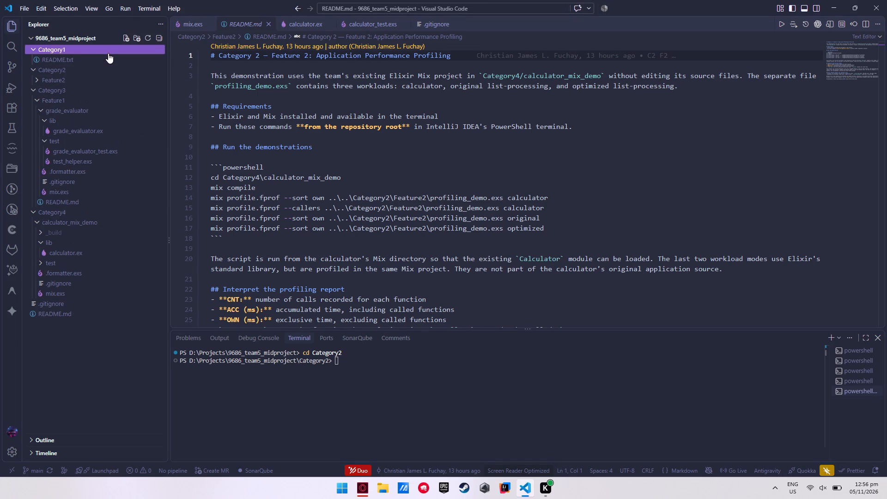
{"action": "right_click", "coordinate": [108, 53]}
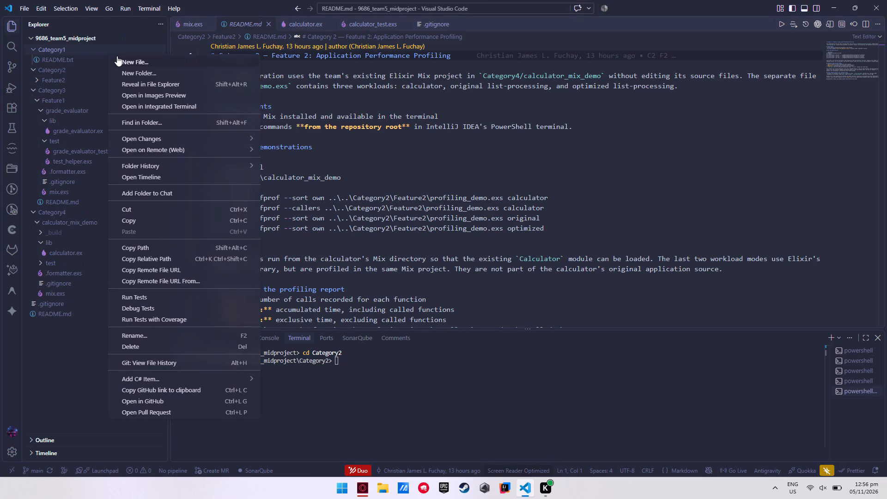
{"action": "left_click", "coordinate": [124, 69]}
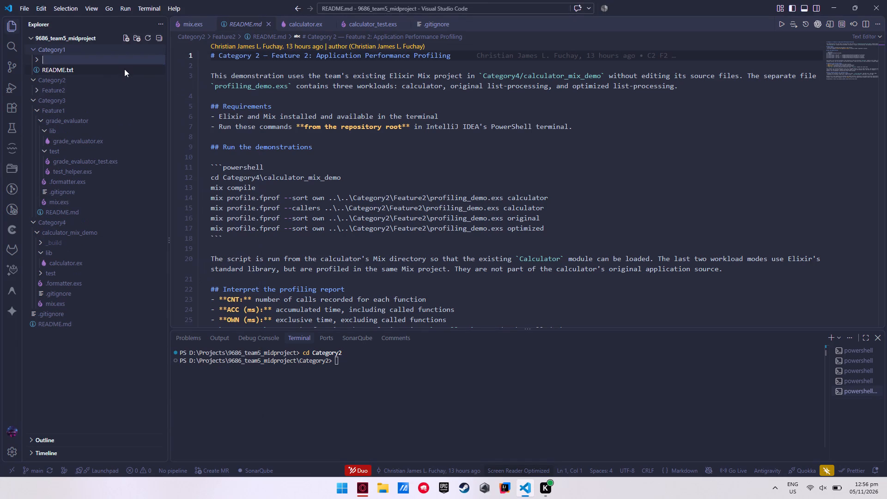
{"action": "type", "text": "Ca"}
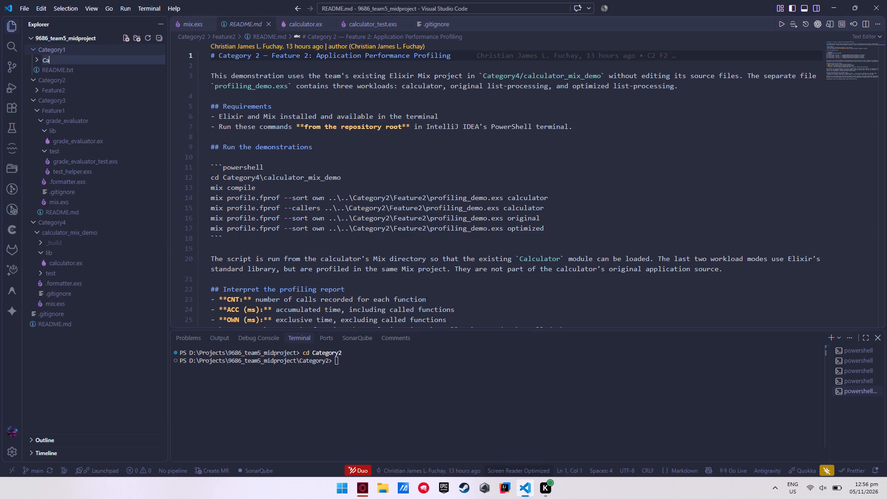
{"action": "key", "text": "BackSpace"}
{"action": "key", "text": "BackSpace"}
{"action": "type", "text": "Feature2"}
{"action": "key", "text": "Return"}
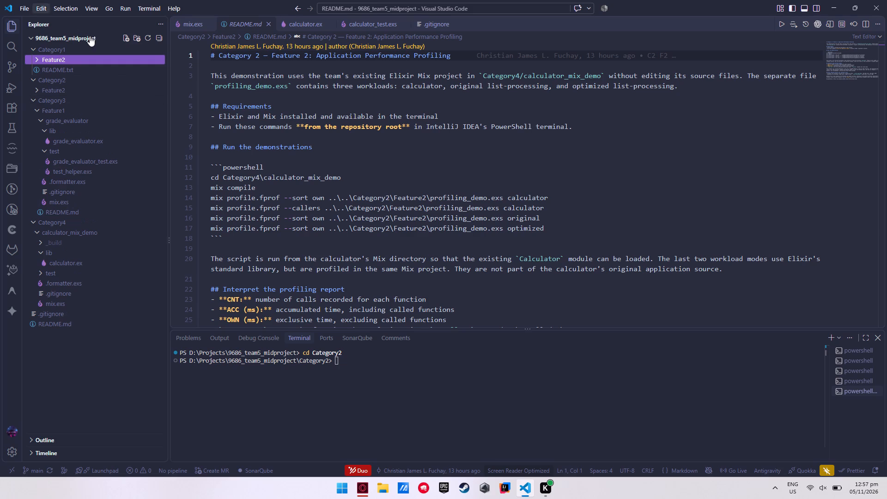
Create a new file named README.md inside Category1's Feature2 folder.
{"action": "right_click", "coordinate": [94, 55]}
{"action": "left_click", "coordinate": [115, 62]}
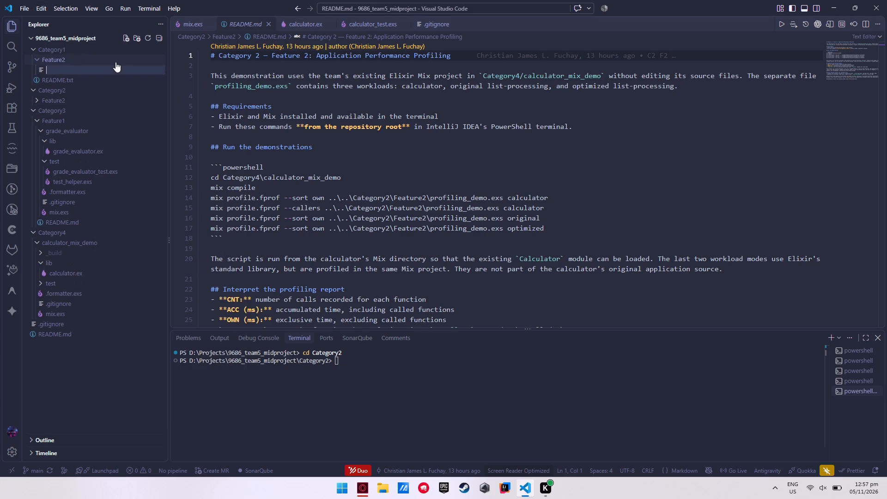
{"action": "type", "text": "Fi"}
{"action": "key", "text": "BackSpace"}
{"action": "key", "text": "BackSpace"}
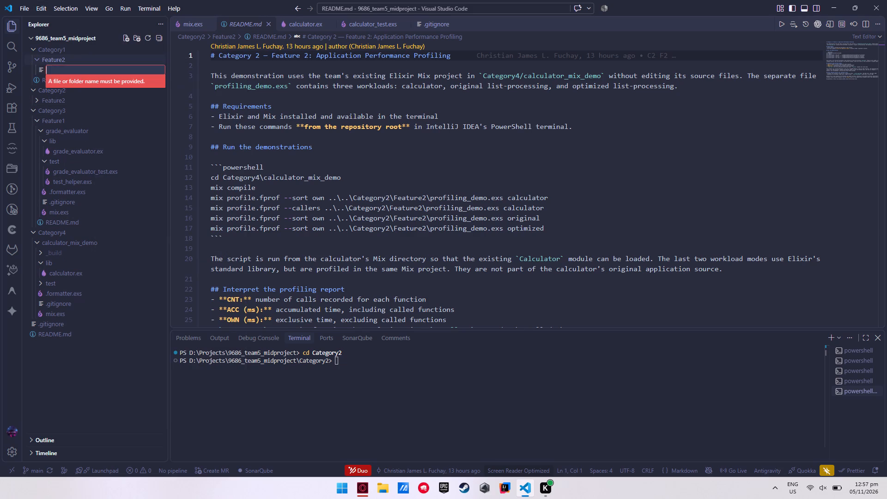
{"action": "type", "text": "Fi"}
{"action": "key", "text": "BackSpace"}
{"action": "key", "text": "BackSpace"}
{"action": "type", "text": "READE"}
{"action": "key", "text": "shift+BackSpace"}
{"action": "type", "text": "ME.md"}
{"action": "key", "text": "Return"}
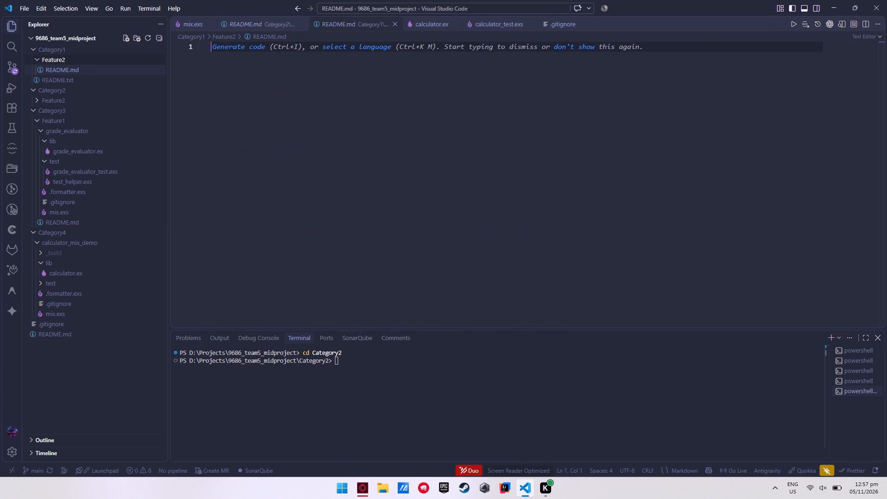
Change the terminal's directory from Category2 to the repository root and on to Category1/Feature2.
{"action": "left_click", "coordinate": [387, 363]}
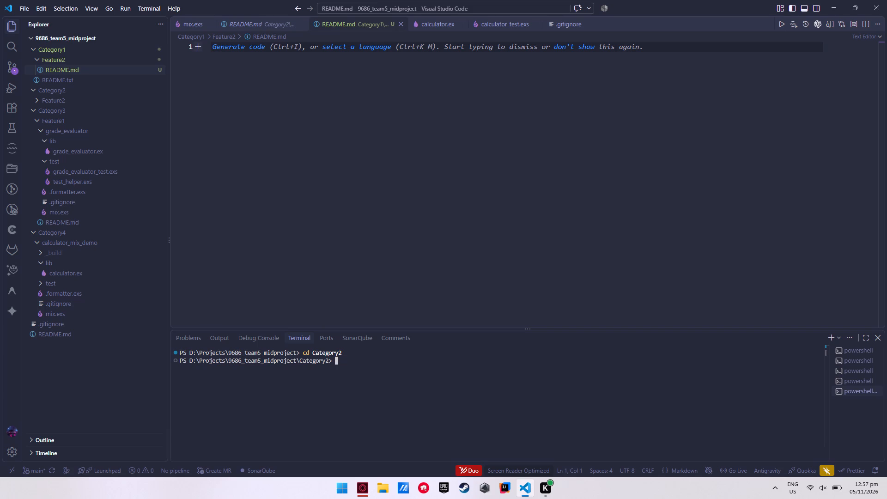
{"action": "type", "text": "cd"}
{"action": "key", "text": "space"}
{"action": "key", "text": "BackSpace"}
{"action": "key", "text": "BackSpace"}
{"action": "key", "text": "BackSpace"}
{"action": "type", "text": "cd.."}
{"action": "key", "text": "Return"}
{"action": "type", "text": "cd cc"}
{"action": "key", "text": "BackSpace"}
{"action": "key", "text": "BackSpace"}
{"action": "type", "text": "Category"}
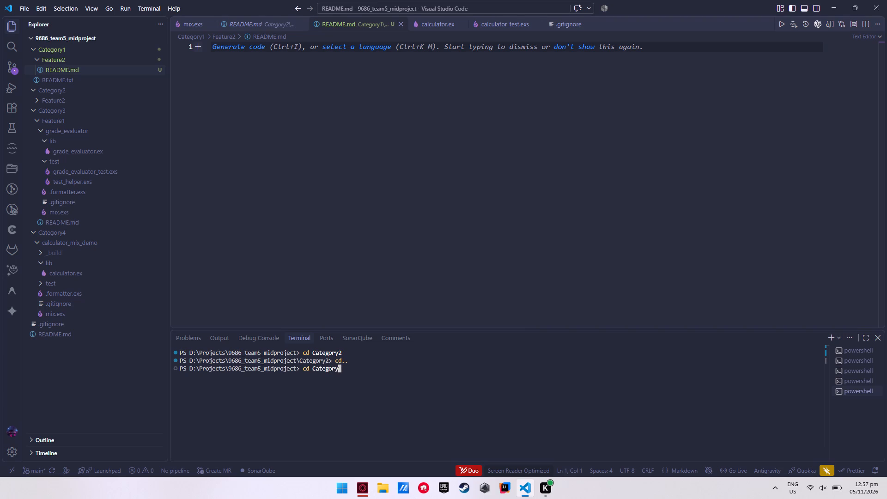
{"action": "key", "text": "space"}
{"action": "key", "text": "BackSpace"}
{"action": "key", "text": "1"}
{"action": "type", "text": "/Feature"}
{"action": "key", "text": "2"}
{"action": "key", "text": "Return"}
Switch to AppDev MidProj, copy the Mix Command Script command and correct the option in its code block to --sup.
{"action": "key", "text": "alt+Tab"}
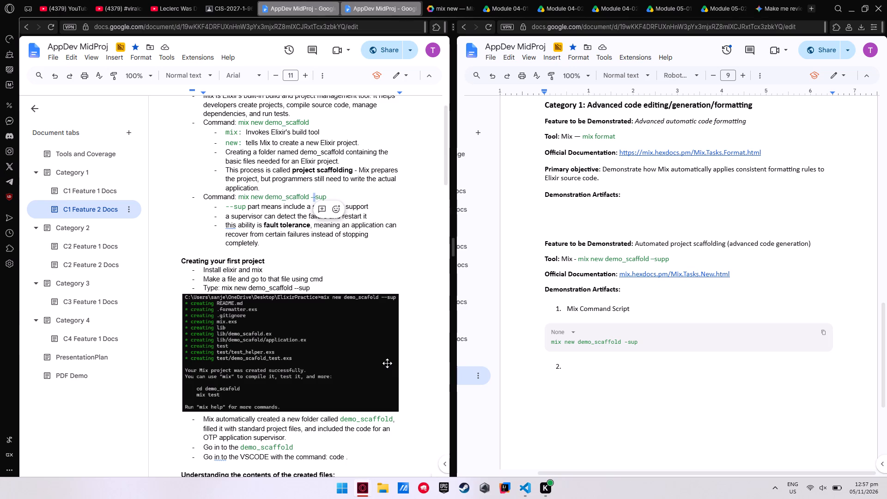
{"action": "left_click", "coordinate": [827, 329]}
{"action": "key", "text": "alt+Tab"}
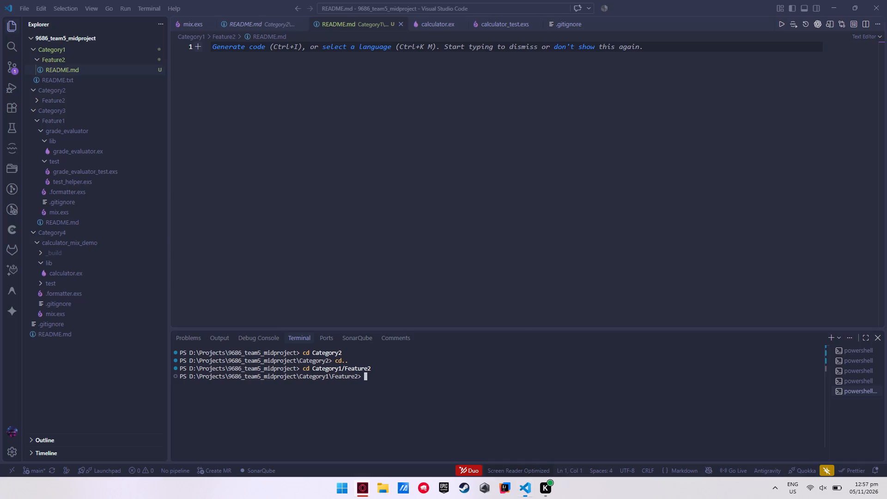
{"action": "key", "text": "alt+Tab"}
{"action": "left_click", "coordinate": [624, 344]}
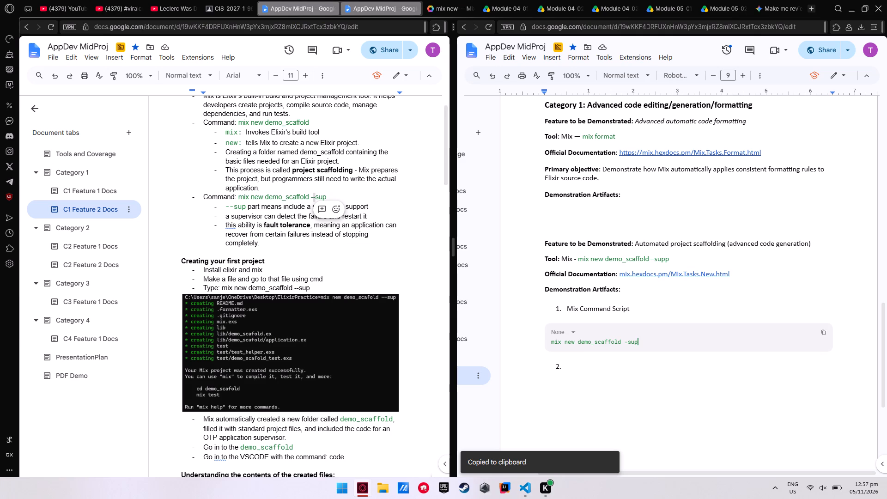
{"action": "key", "text": "minus"}
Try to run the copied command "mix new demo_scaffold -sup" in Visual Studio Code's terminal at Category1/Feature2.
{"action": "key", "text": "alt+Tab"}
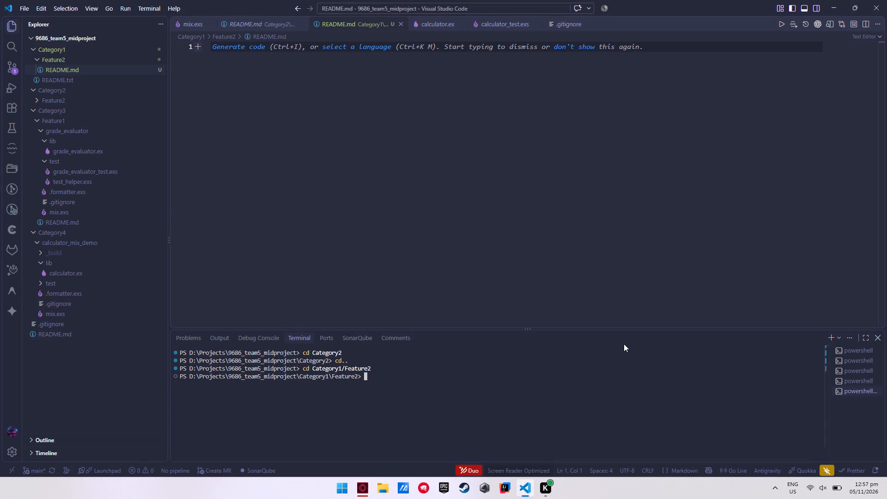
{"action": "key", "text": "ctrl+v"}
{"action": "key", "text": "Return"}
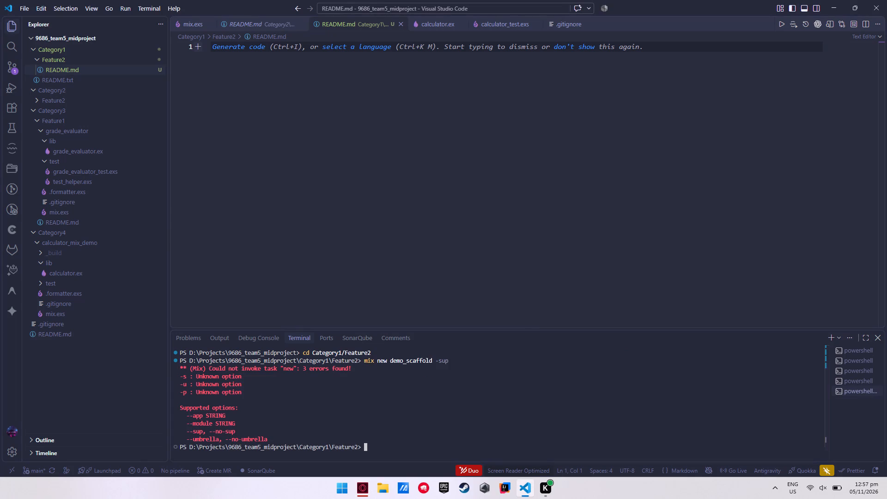
Correct the previous terminal command's option to --sup and run "mix new demo_scaffold --sup" in Category1/Feature2.
{"action": "key", "text": "Up"}
{"action": "key", "text": "Left"}
{"action": "key", "text": "Left"}
{"action": "key", "text": "Left"}
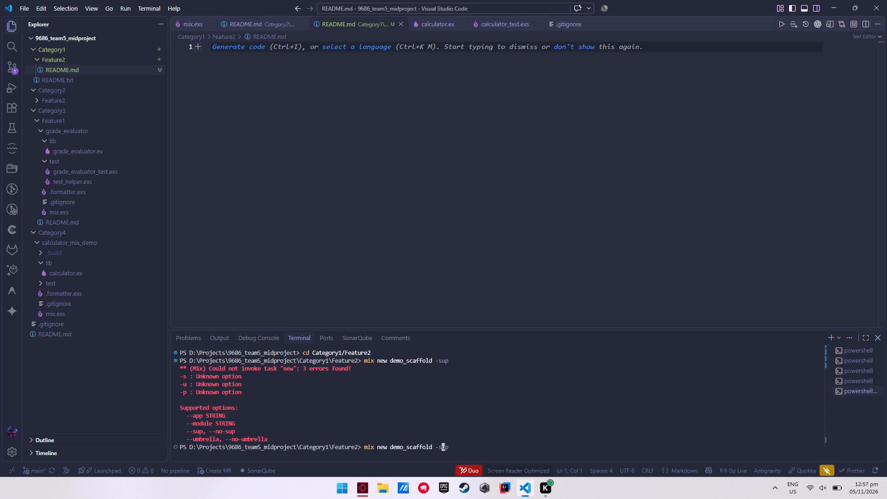
{"action": "key", "text": "minus"}
{"action": "key", "text": "Return"}
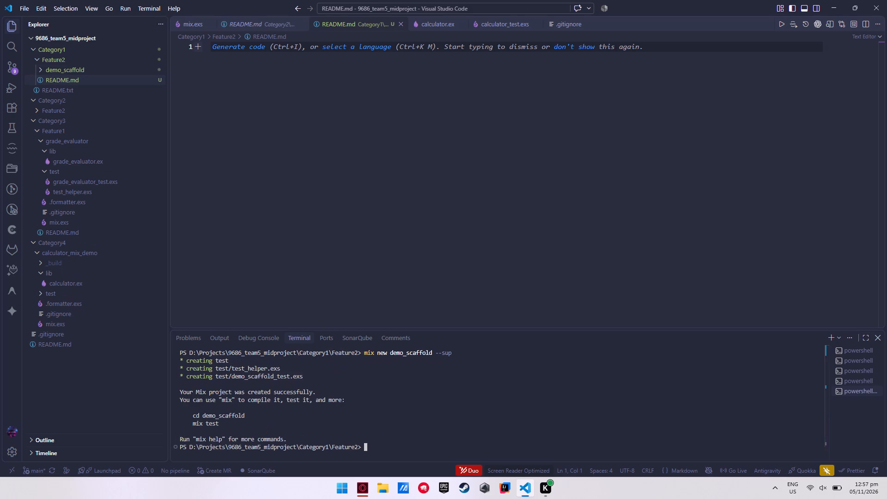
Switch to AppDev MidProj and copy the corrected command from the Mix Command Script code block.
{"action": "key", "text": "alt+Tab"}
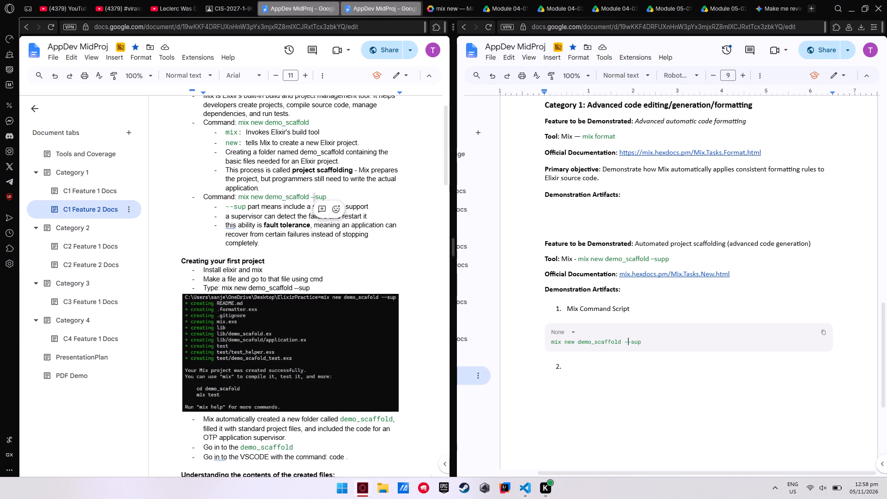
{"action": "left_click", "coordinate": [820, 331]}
Switch to Visual Studio Code, enlarge the terminal area and capture a screenshot of the "mix new demo_scaffold --sup" command and its output.
{"action": "key", "text": "alt+Tab"}
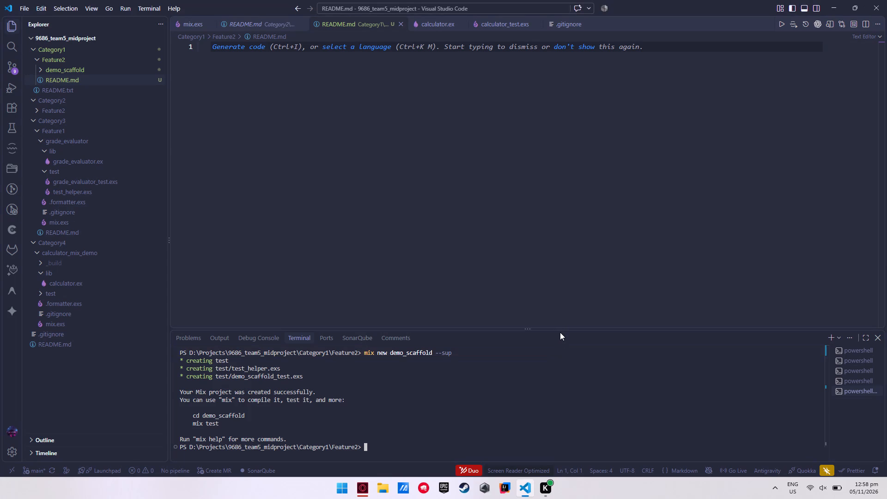
{"action": "left_click_drag", "start_coordinate": [562, 329], "coordinate": [580, 272]}
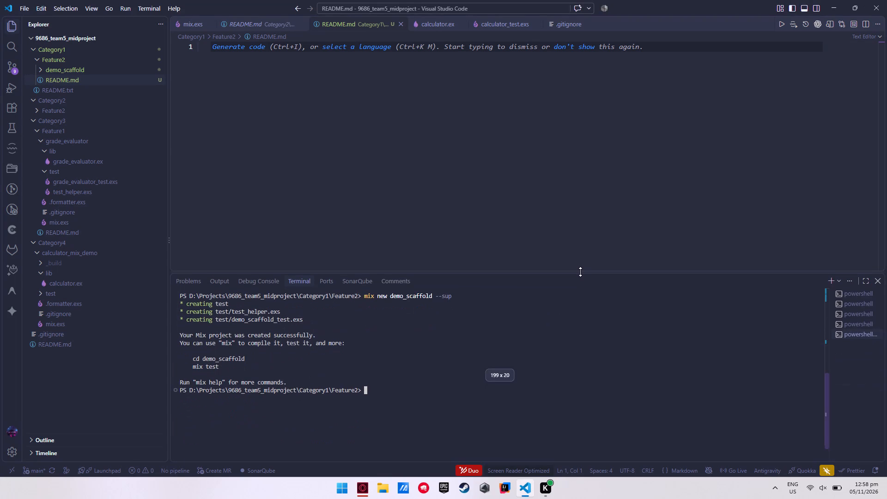
{"action": "key", "text": "Print"}
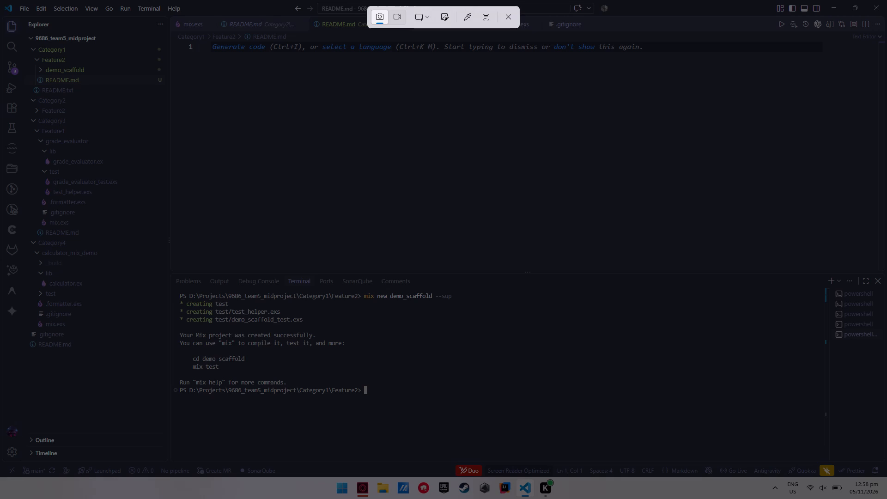
{"action": "left_click_drag", "start_coordinate": [175, 292], "coordinate": [414, 383]}
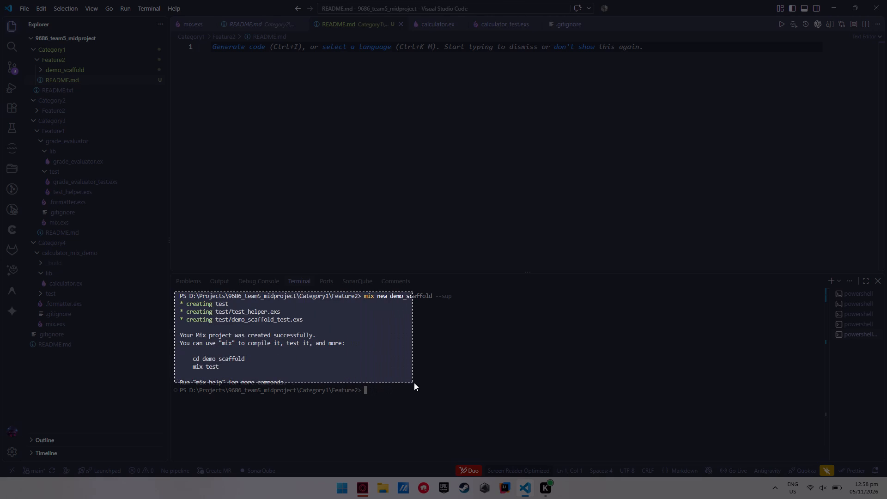
{"action": "left_click_drag", "start_coordinate": [414, 383], "coordinate": [450, 380]}
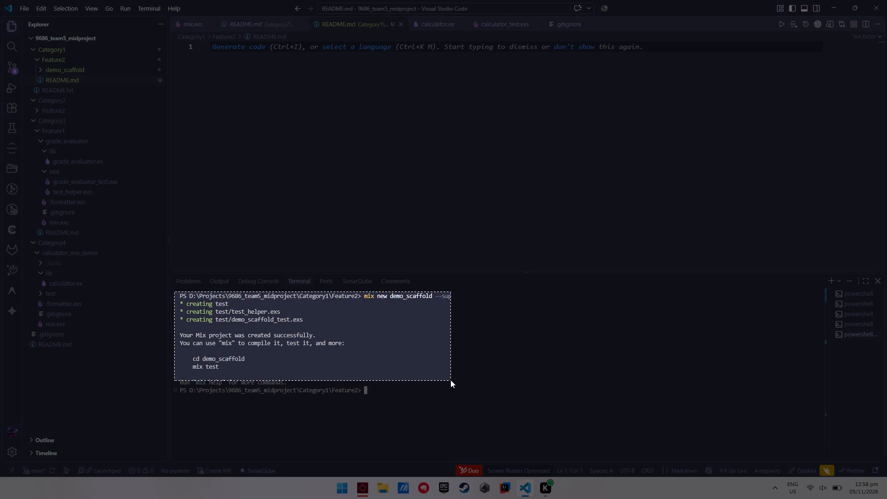
{"action": "left_click_drag", "start_coordinate": [450, 380], "coordinate": [450, 386]}
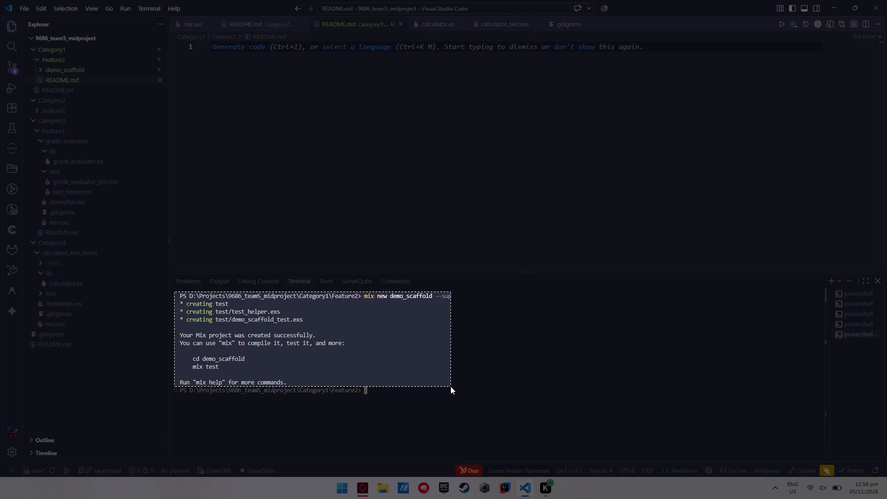
{"action": "left_click_drag", "start_coordinate": [450, 386], "coordinate": [454, 387]}
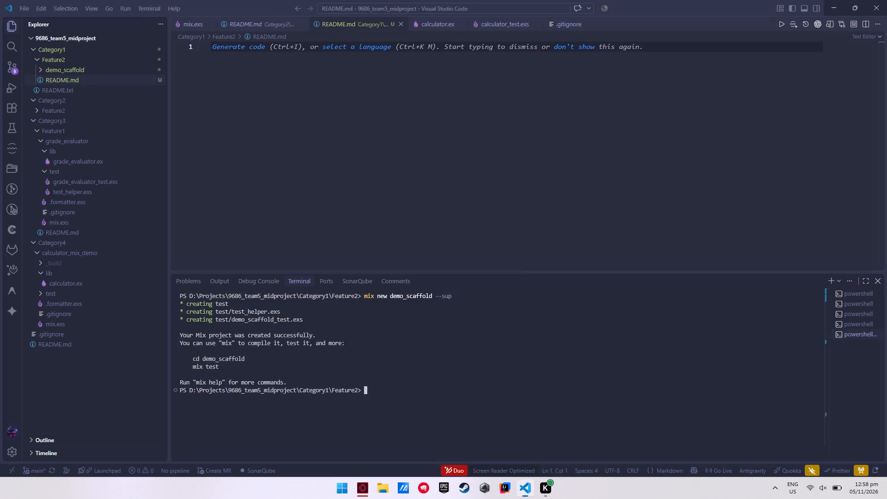
Switch to AppDev MidProj, paste the terminal screenshot below the Mix Command Script code block and center it.
{"action": "key", "text": "alt+Tab"}
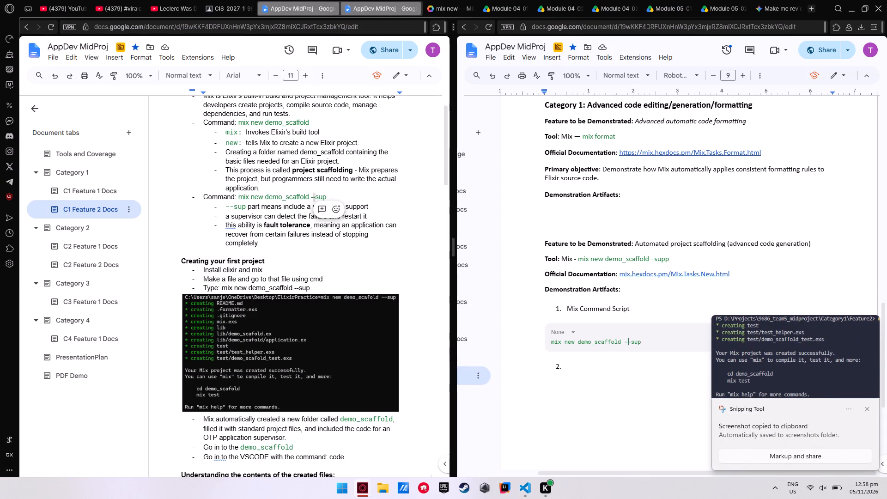
{"action": "left_click", "coordinate": [615, 356]}
{"action": "key", "text": "Return"}
{"action": "key", "text": "ctrl+v"}
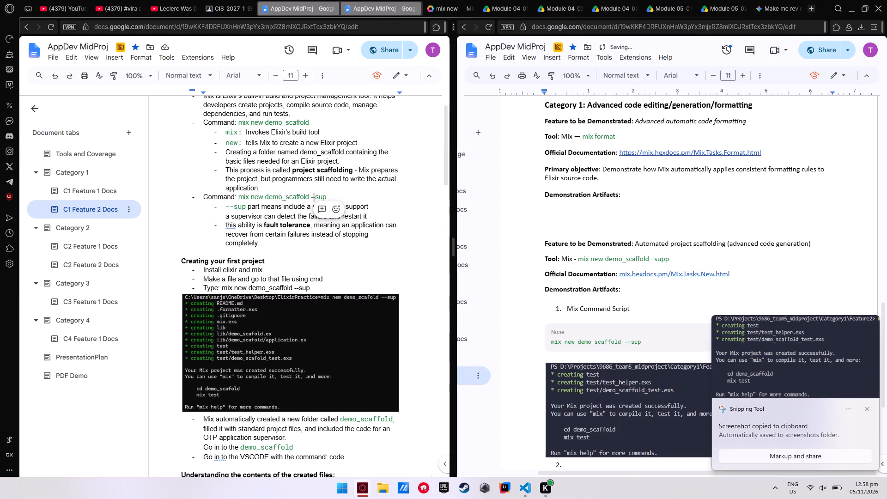
{"action": "scroll", "coordinate": [666, 225], "scroll_direction": "down", "scroll_amount": 3}
{"action": "left_click", "coordinate": [666, 225]}
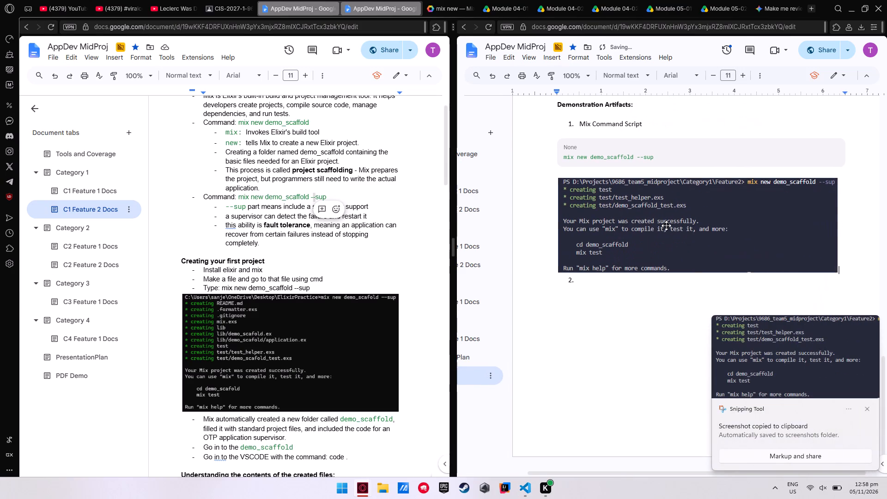
{"action": "key", "text": "ctrl+shift+e"}
{"action": "left_click", "coordinate": [851, 232]}
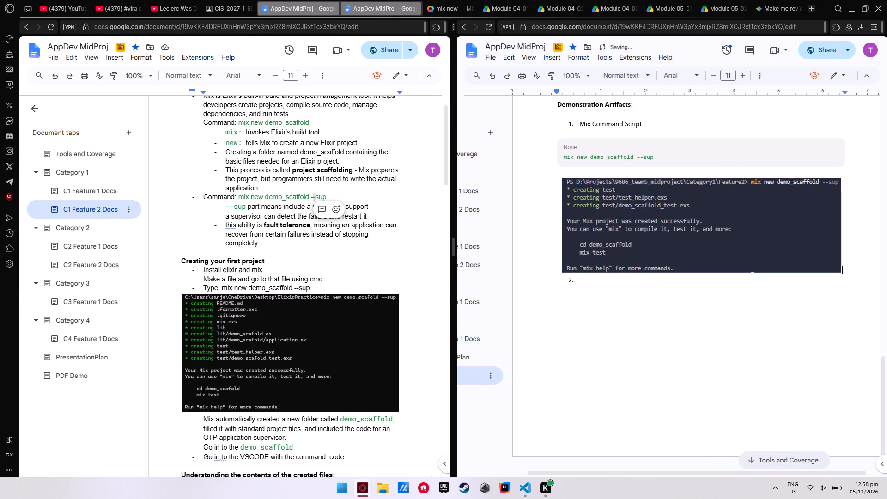
Insert an indented, left-aligned blank line between the Mix Command Script code block and the terminal screenshot.
{"action": "key", "text": "Left"}
{"action": "key", "text": "Return"}
{"action": "key", "text": "Up"}
{"action": "key", "text": "Left"}
{"action": "key", "text": "Down"}
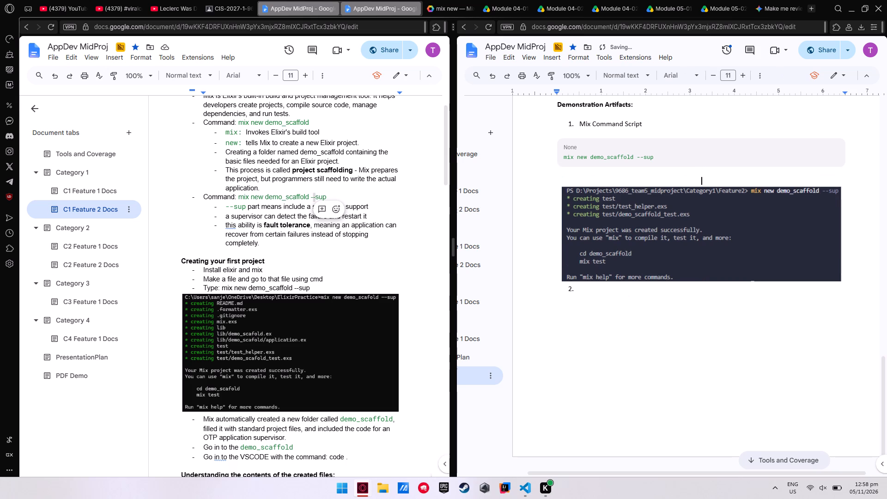
{"action": "key", "text": "Left"}
{"action": "key", "text": "Down"}
{"action": "key", "text": "BackSpace"}
{"action": "key", "text": "shift+s"}
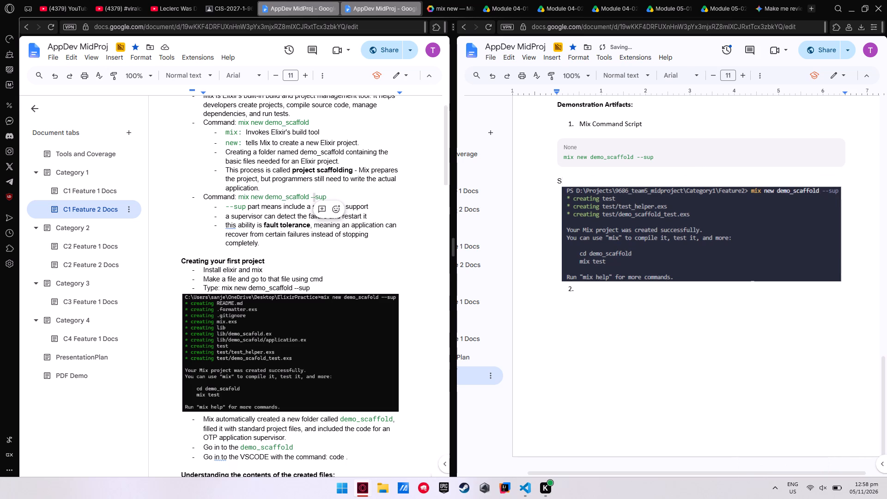
{"action": "key", "text": "BackSpace"}
{"action": "key", "text": "Tab"}
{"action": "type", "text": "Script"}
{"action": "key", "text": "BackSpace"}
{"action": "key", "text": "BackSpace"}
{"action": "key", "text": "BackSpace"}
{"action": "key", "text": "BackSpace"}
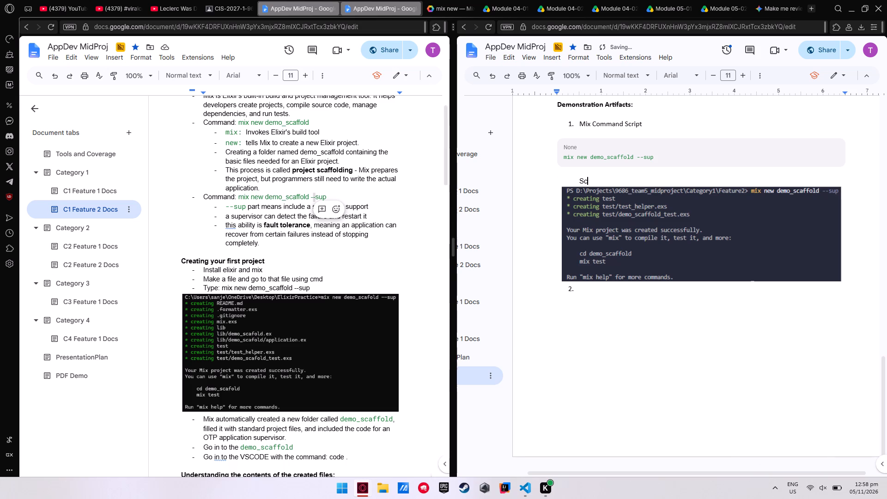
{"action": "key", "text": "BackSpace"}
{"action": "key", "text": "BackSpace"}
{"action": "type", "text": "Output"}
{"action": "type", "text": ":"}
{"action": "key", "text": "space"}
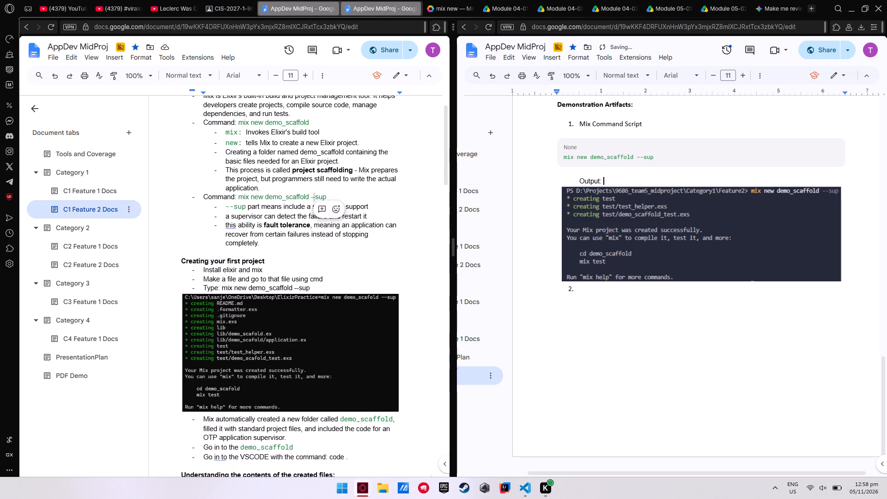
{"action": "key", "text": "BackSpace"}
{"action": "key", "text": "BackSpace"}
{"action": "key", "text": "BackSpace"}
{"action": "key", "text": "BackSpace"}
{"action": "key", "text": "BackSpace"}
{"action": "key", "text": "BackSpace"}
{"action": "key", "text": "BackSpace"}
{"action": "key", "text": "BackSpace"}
Check the Deliverables in ITCS311 MidProject_AppDevToolbox.pdf, and caption the terminal screenshot in AppDev MidProj "Output of Script:".
{"action": "left_click", "coordinate": [238, 5]}
{"action": "scroll", "coordinate": [377, 282], "scroll_direction": "down", "scroll_amount": 1}
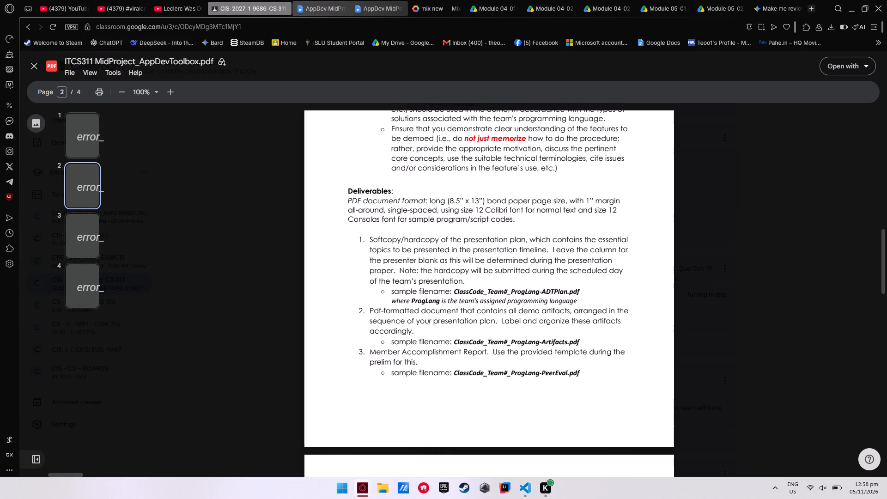
{"action": "left_click", "coordinate": [317, 6]}
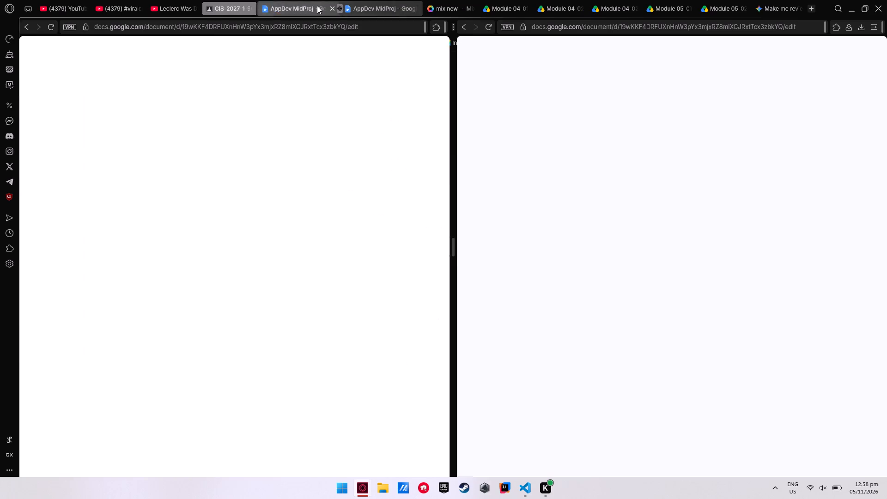
{"action": "scroll", "coordinate": [552, 134], "scroll_direction": "up", "scroll_amount": 1}
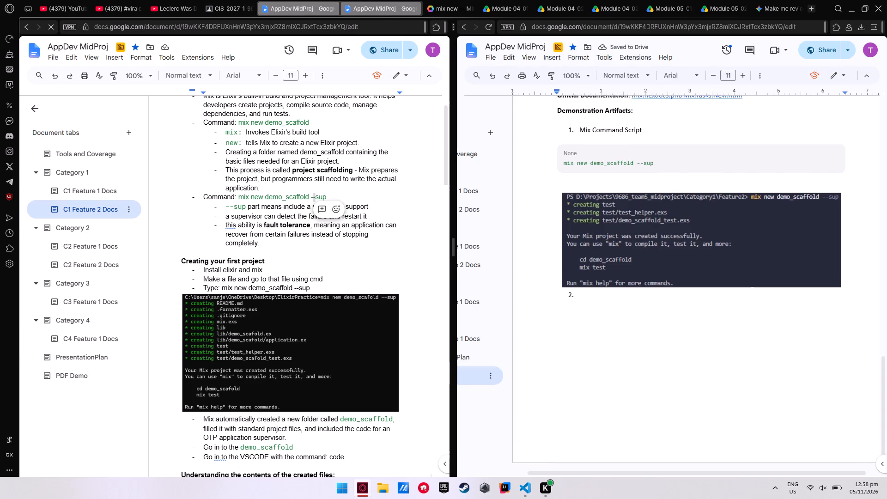
{"action": "scroll", "coordinate": [552, 134], "scroll_direction": "up", "scroll_amount": 1}
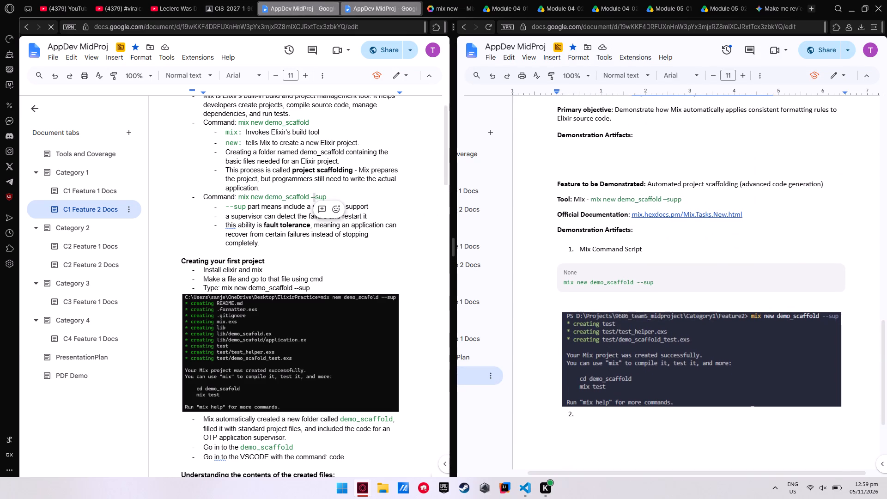
{"action": "scroll", "coordinate": [552, 134], "scroll_direction": "up", "scroll_amount": 1}
{"action": "type", "text": "Output of Bu"}
{"action": "key", "text": "BackSpace"}
{"action": "key", "text": "BackSpace"}
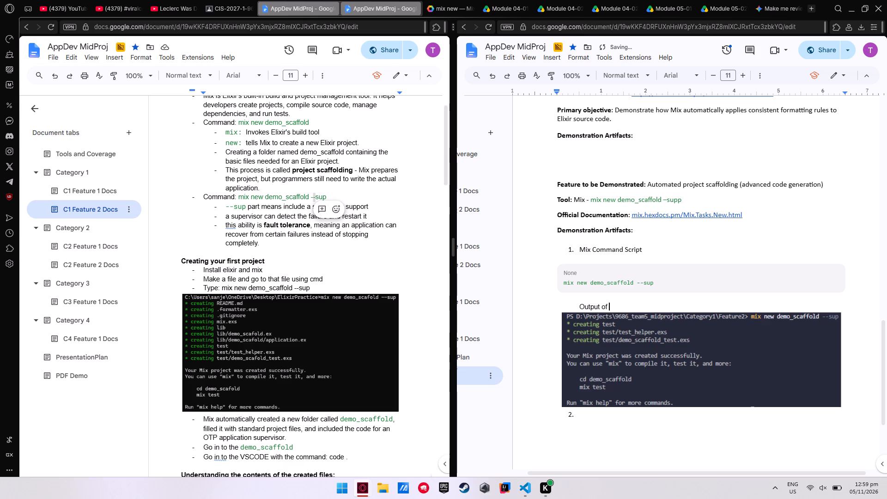
{"action": "type", "text": "Script"}
{"action": "key", "text": "shift+colon"}
Turn the "Output of Script:" caption into lettered list item a and indent it one level.
{"action": "left_click", "coordinate": [577, 305]}
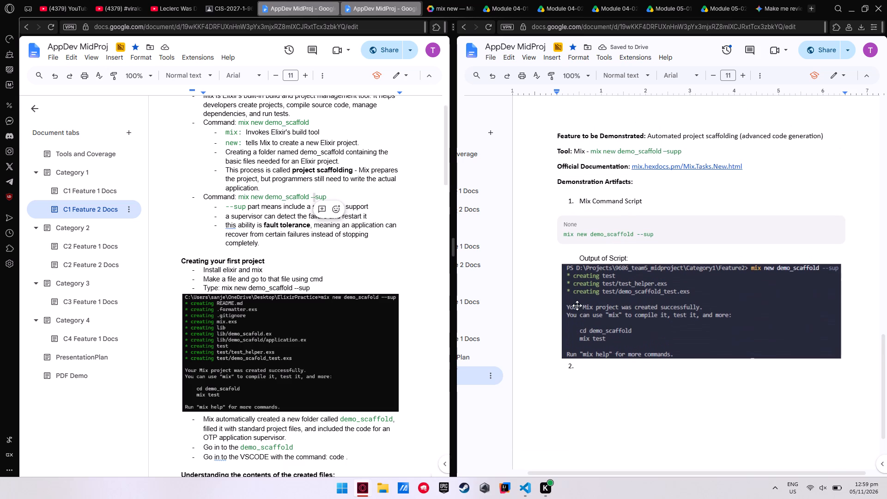
{"action": "type", "text": "a."}
{"action": "key", "text": "space"}
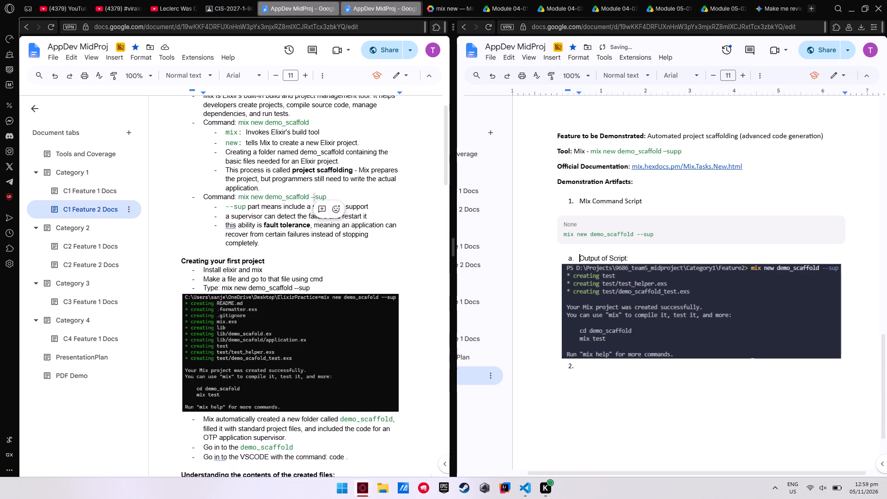
{"action": "key", "text": "Tab"}
Add an empty line after the terminal screenshot, before list item 2.
{"action": "scroll", "coordinate": [577, 305], "scroll_direction": "down", "scroll_amount": 1}
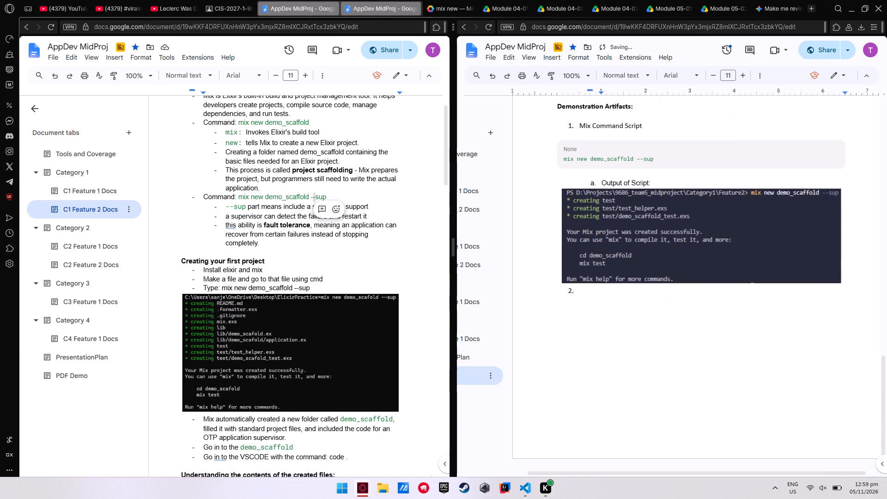
{"action": "scroll", "coordinate": [577, 305], "scroll_direction": "down", "scroll_amount": 1}
{"action": "left_click", "coordinate": [875, 264]}
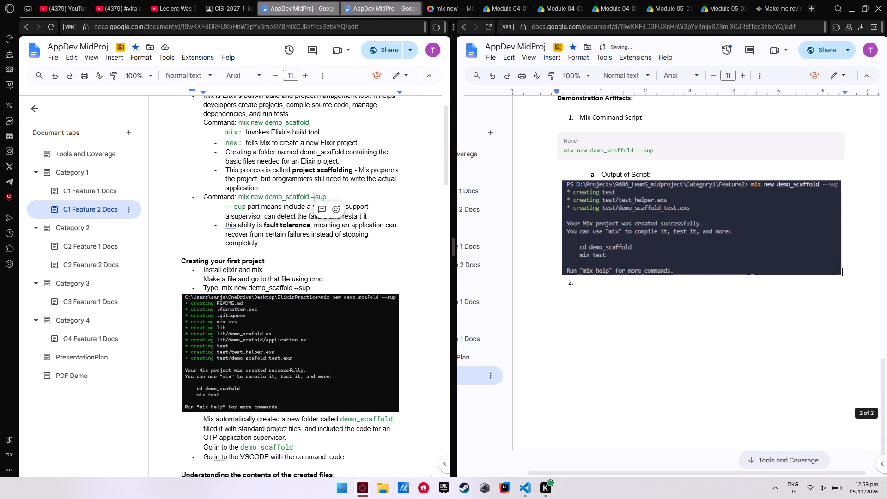
{"action": "key", "text": "Return"}
Switch to Visual Studio Code and open application.ex from lib/demo_scaffold of the demo_scaffold project in Category1/Feature2.
{"action": "key", "text": "alt+Tab"}
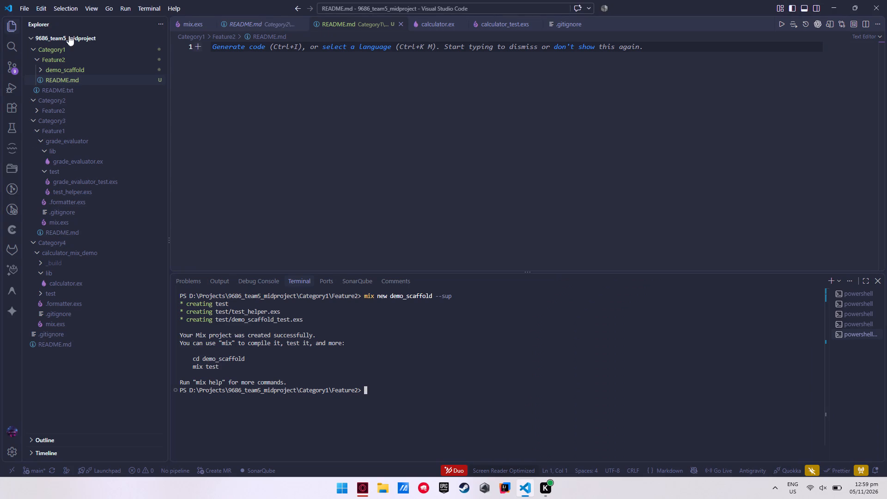
{"action": "left_click", "coordinate": [43, 66]}
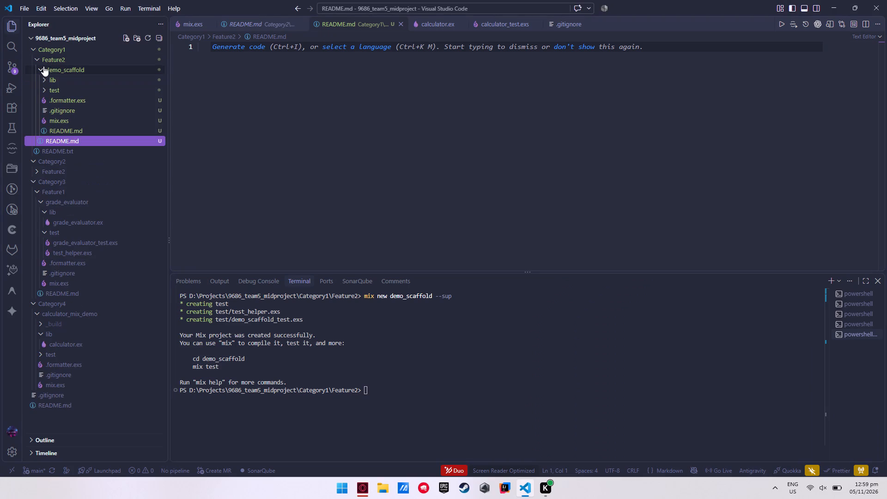
{"action": "left_click", "coordinate": [44, 78]}
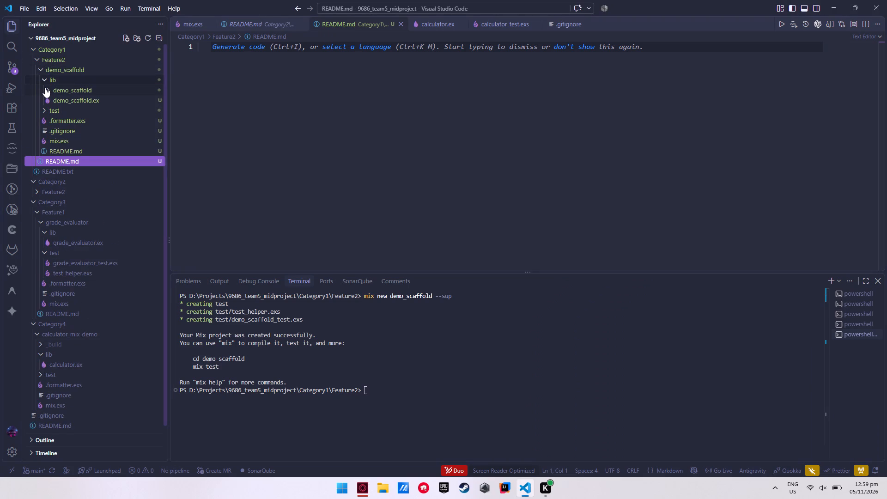
{"action": "left_click", "coordinate": [45, 87]}
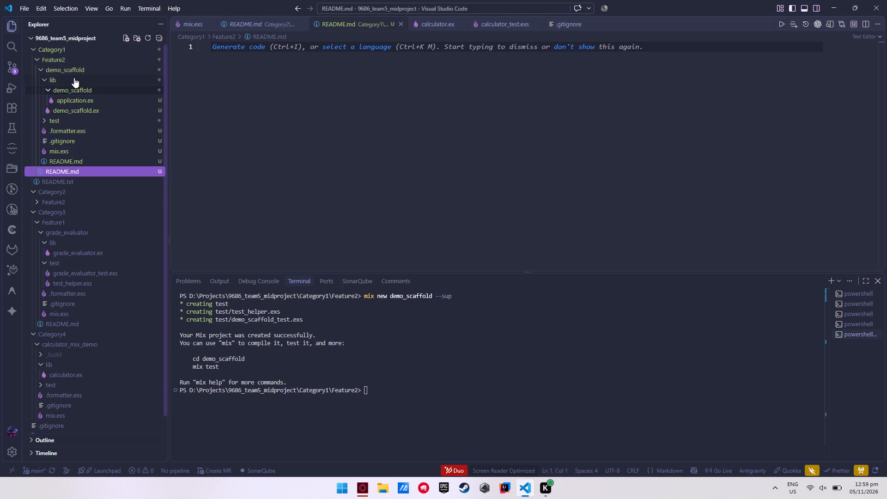
{"action": "left_click", "coordinate": [65, 100]}
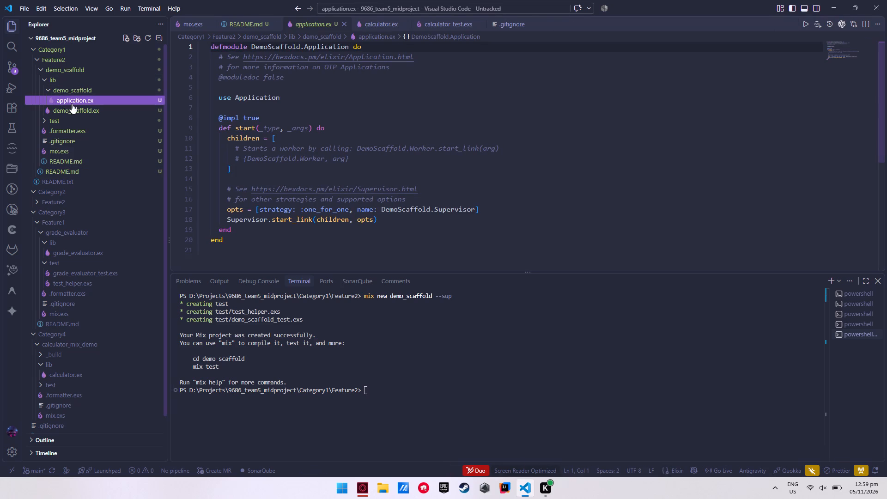
Open demo_scaffold.ex from the demo_scaffold project's lib folder and view its code.
{"action": "left_click", "coordinate": [77, 110]}
{"action": "scroll", "coordinate": [227, 138], "scroll_direction": "up", "scroll_amount": 1}
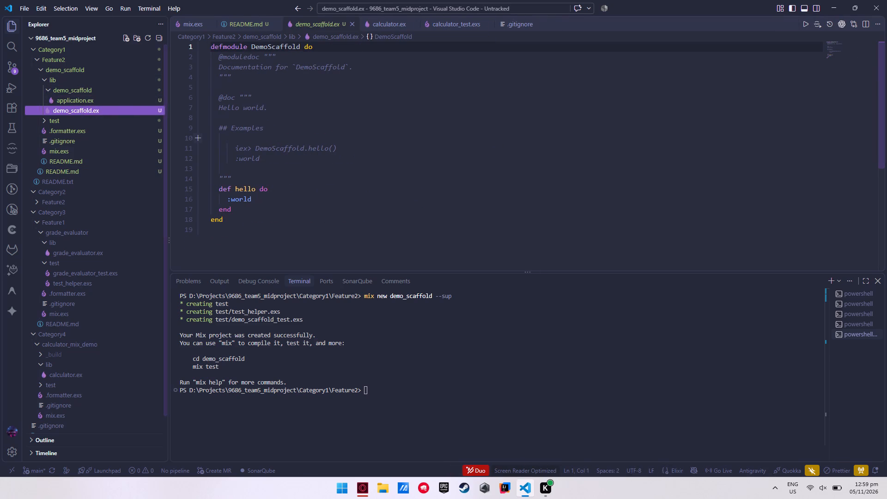
{"action": "scroll", "coordinate": [227, 138], "scroll_direction": "up", "scroll_amount": 1}
Switch to AppDev MidProj in Opera and read the C1 Feature 2 Docs tab's project-creation steps, generated file table and application.ex explanation.
{"action": "key", "text": "alt+Tab"}
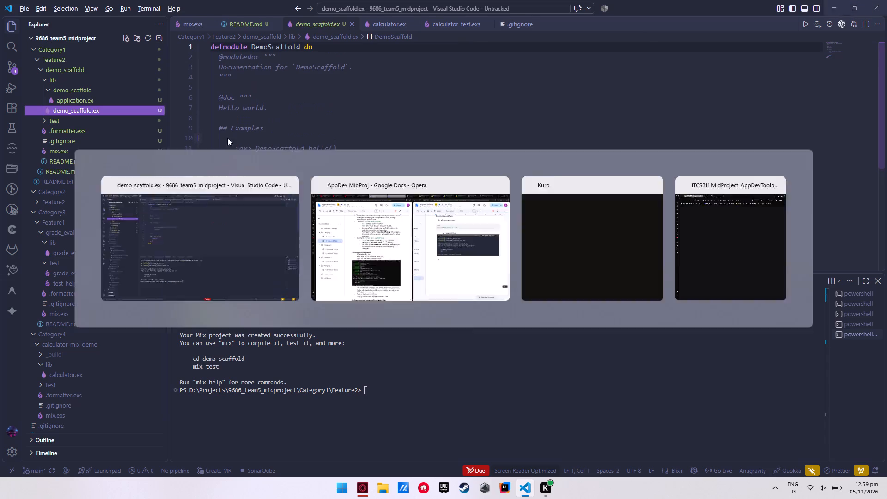
{"action": "scroll", "coordinate": [227, 138], "scroll_direction": "down", "scroll_amount": 1}
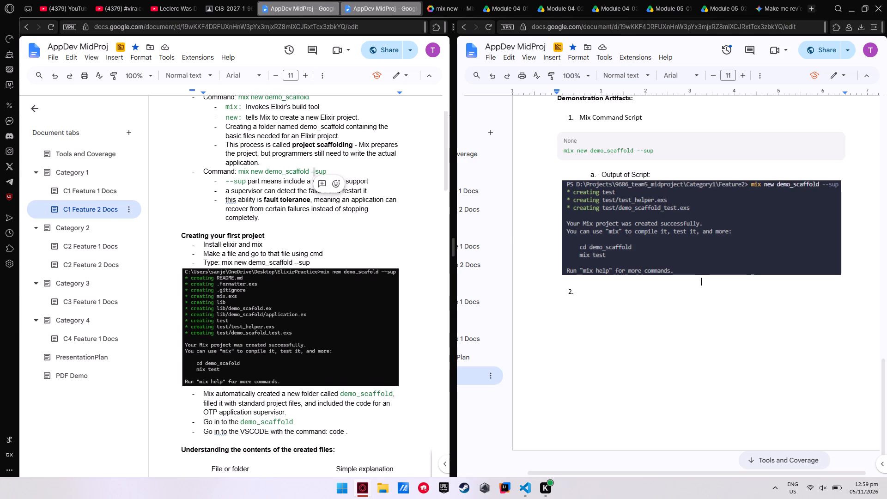
{"action": "scroll", "coordinate": [227, 138], "scroll_direction": "down", "scroll_amount": 1}
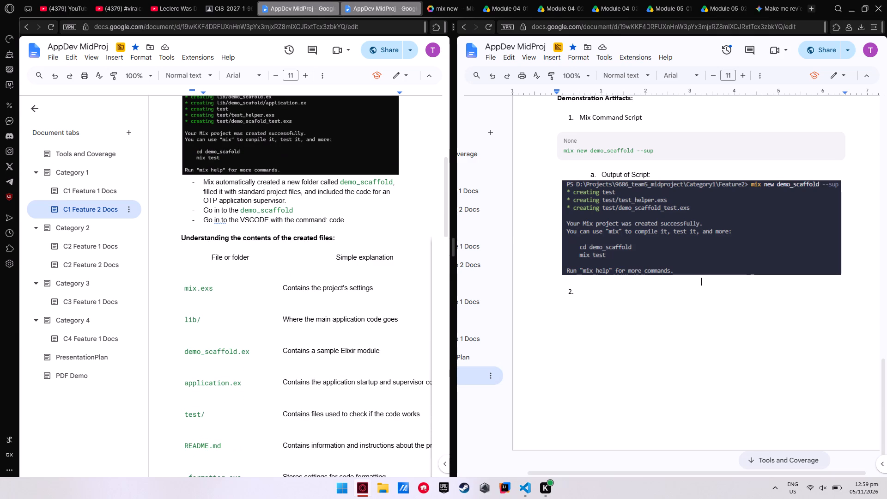
{"action": "scroll", "coordinate": [227, 138], "scroll_direction": "up", "scroll_amount": 1}
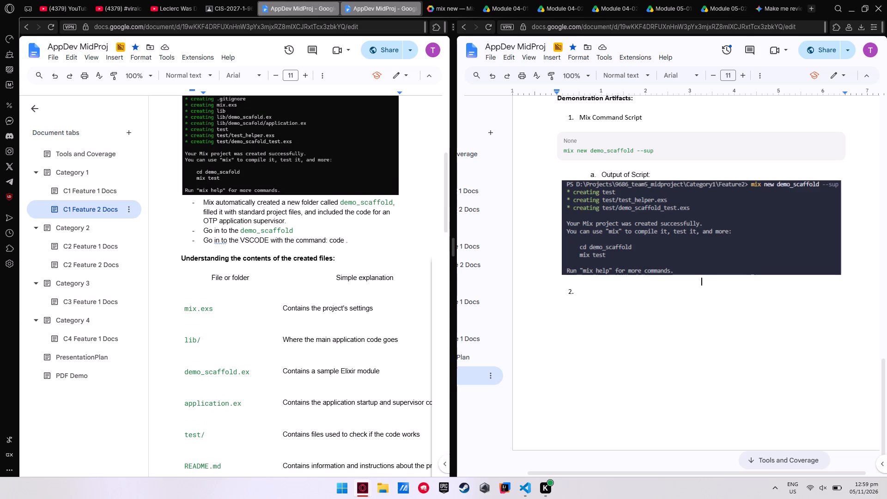
{"action": "scroll", "coordinate": [227, 138], "scroll_direction": "up", "scroll_amount": 1}
{"action": "scroll", "coordinate": [227, 138], "scroll_direction": "down", "scroll_amount": 4}
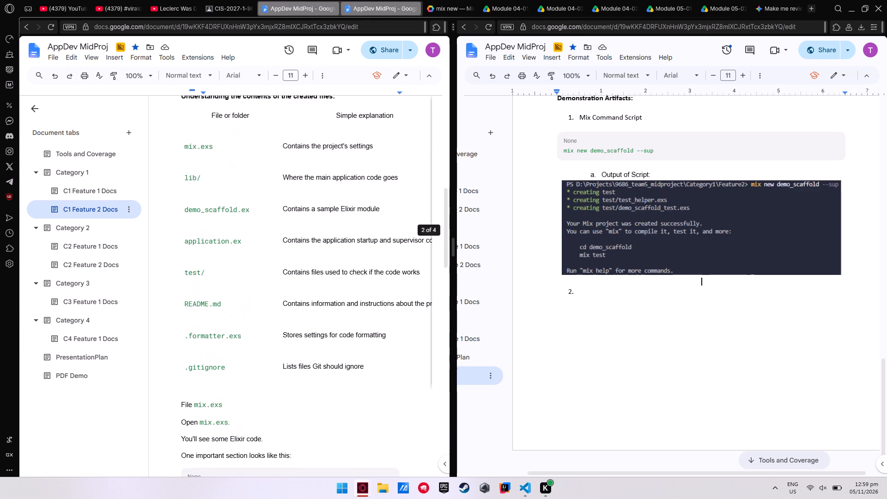
{"action": "scroll", "coordinate": [227, 138], "scroll_direction": "down", "scroll_amount": 5}
{"action": "scroll", "coordinate": [227, 138], "scroll_direction": "up", "scroll_amount": 1}
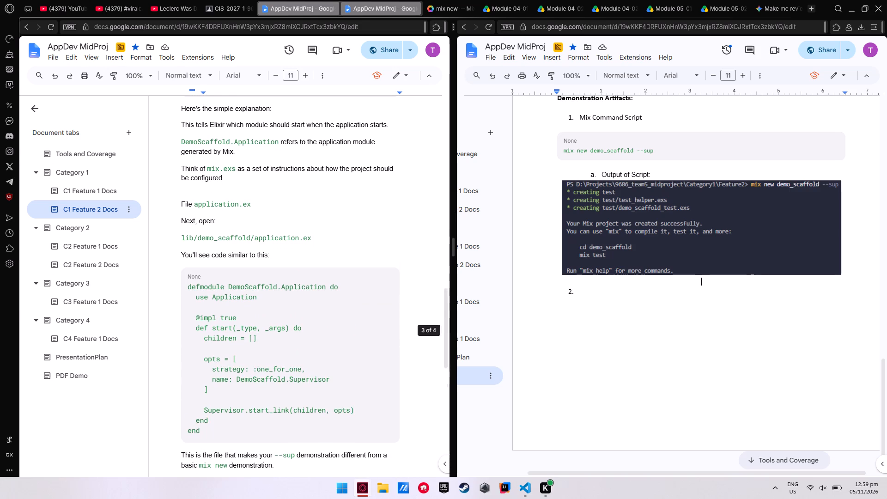
{"action": "scroll", "coordinate": [227, 138], "scroll_direction": "up", "scroll_amount": 1}
{"action": "scroll", "coordinate": [227, 138], "scroll_direction": "down", "scroll_amount": 3}
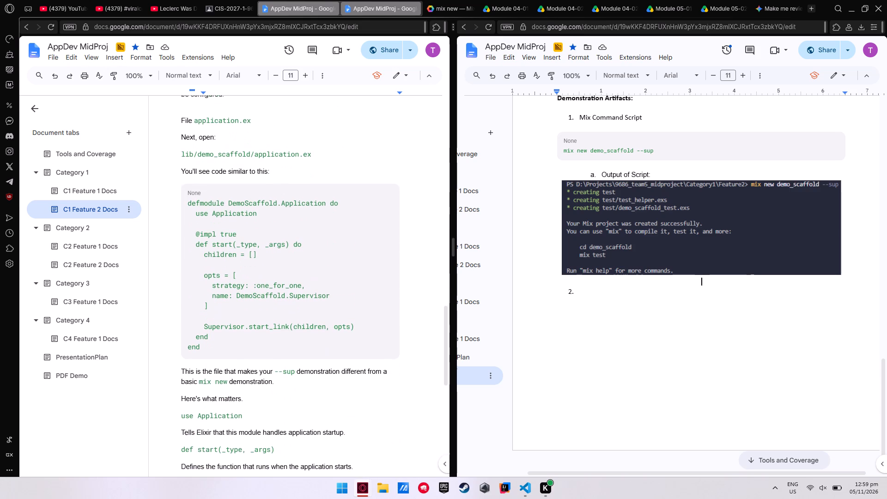
{"action": "scroll", "coordinate": [227, 138], "scroll_direction": "down", "scroll_amount": 2}
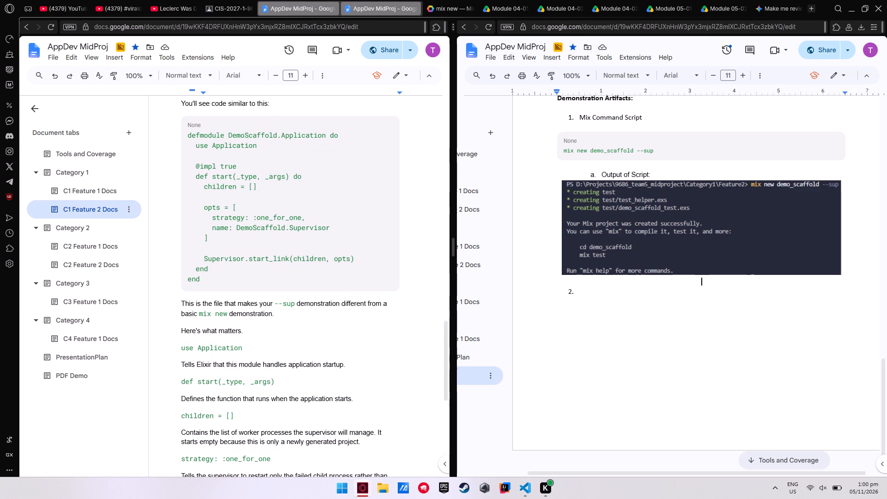
{"action": "scroll", "coordinate": [227, 138], "scroll_direction": "up", "scroll_amount": 3}
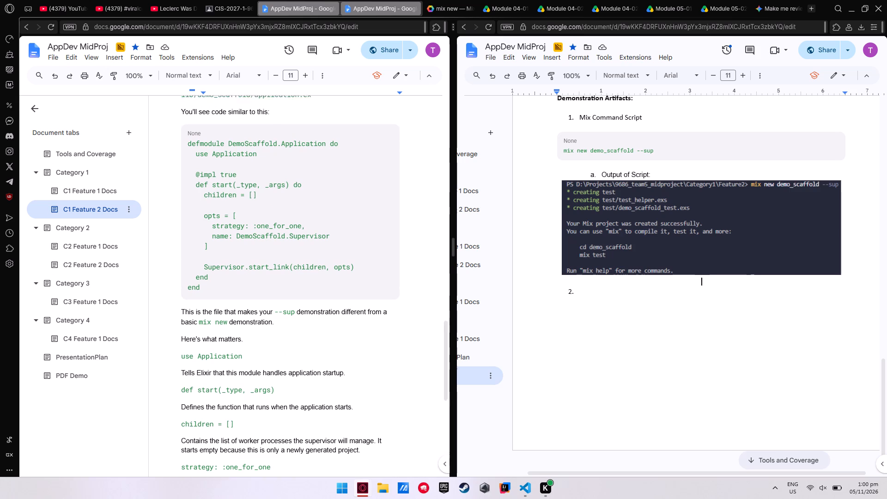
{"action": "scroll", "coordinate": [227, 138], "scroll_direction": "up", "scroll_amount": 13}
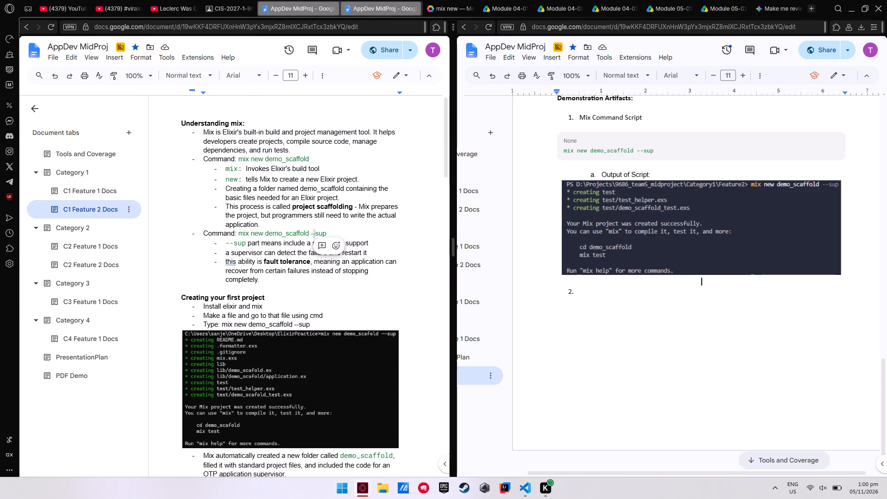
Open the Category 1 document tab and read Feature 2's overview, demonstration procedure, and implications and usage.
{"action": "left_click", "coordinate": [63, 177]}
{"action": "scroll", "coordinate": [217, 165], "scroll_direction": "down", "scroll_amount": 2}
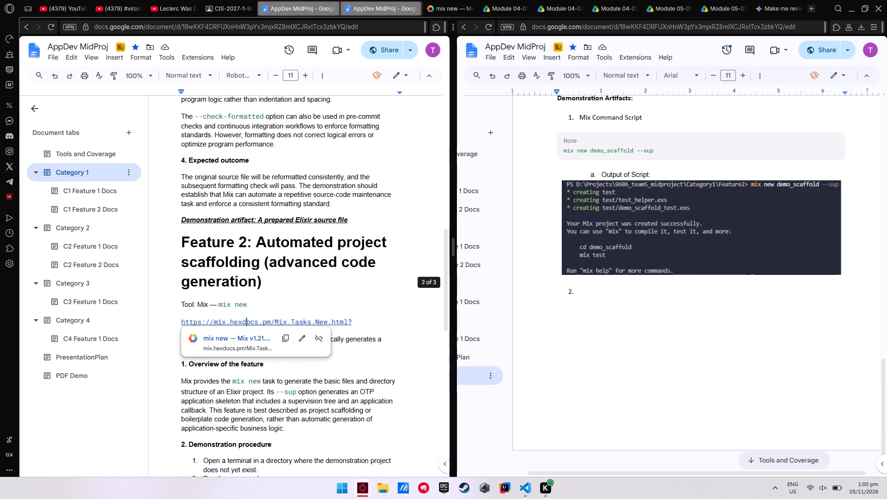
{"action": "scroll", "coordinate": [217, 165], "scroll_direction": "down", "scroll_amount": 3}
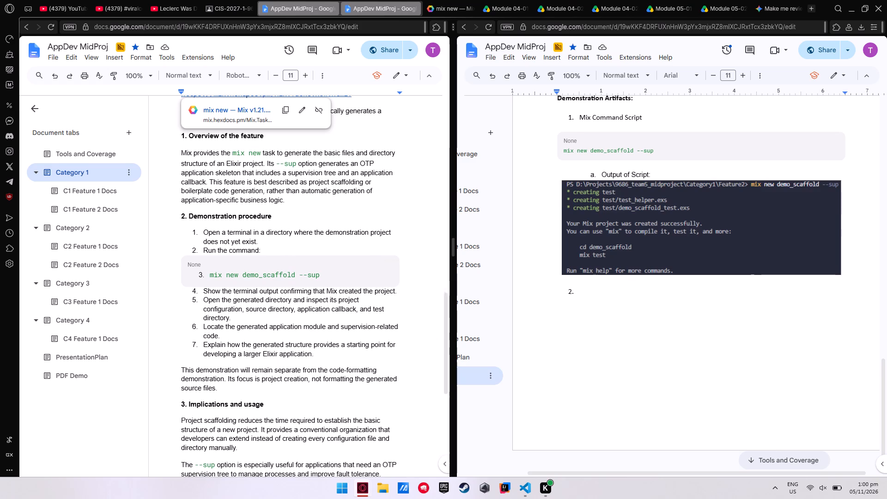
{"action": "scroll", "coordinate": [217, 165], "scroll_direction": "up", "scroll_amount": 1}
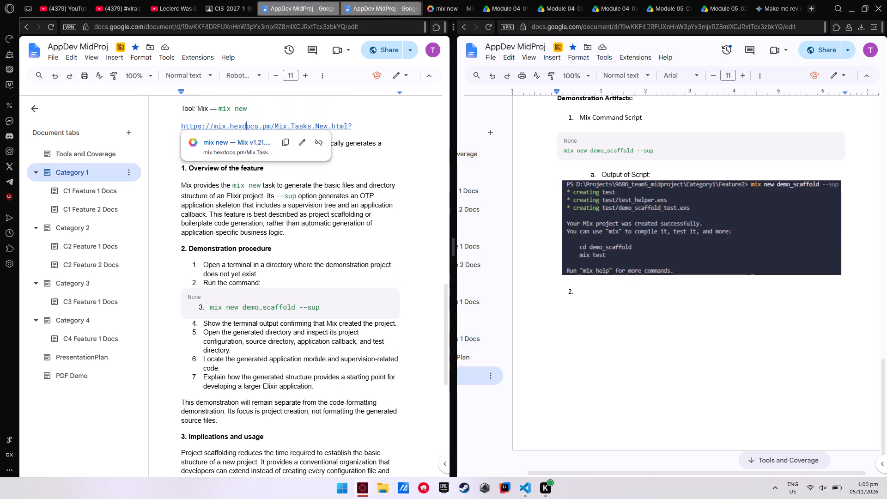
{"action": "scroll", "coordinate": [217, 165], "scroll_direction": "up", "scroll_amount": 1}
{"action": "left_click", "coordinate": [218, 214]}
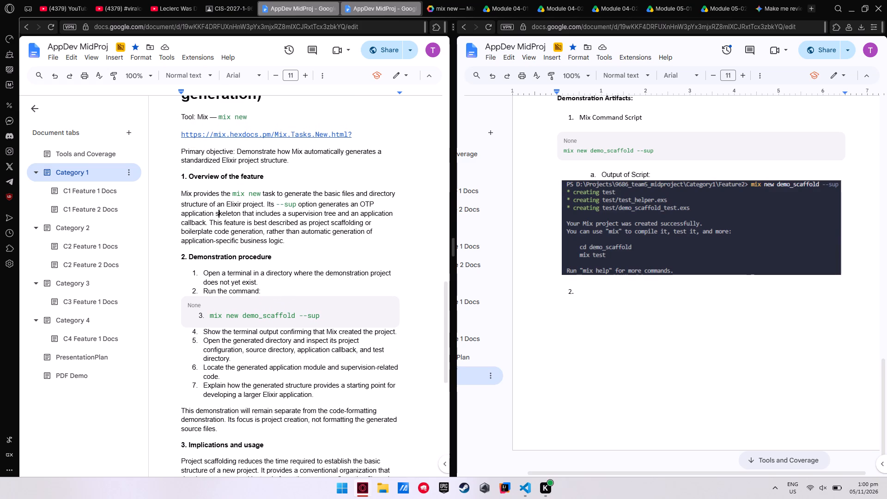
{"action": "scroll", "coordinate": [218, 214], "scroll_direction": "down", "scroll_amount": 1}
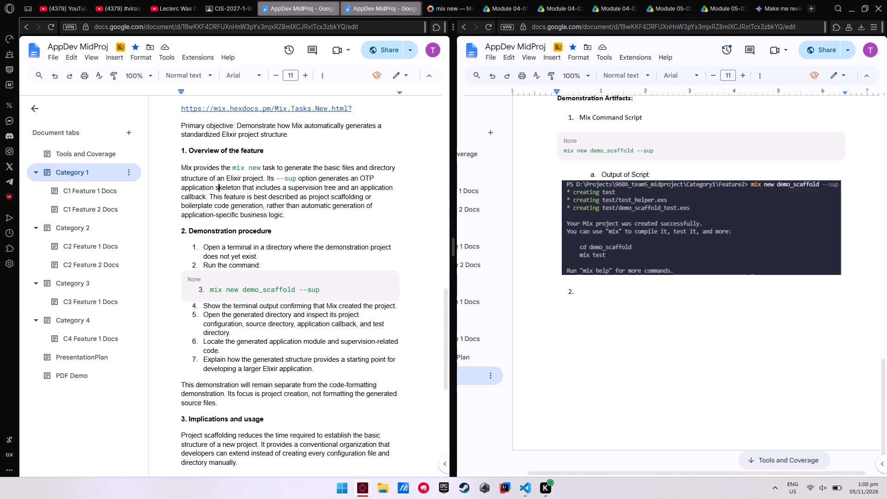
{"action": "scroll", "coordinate": [218, 214], "scroll_direction": "down", "scroll_amount": 1}
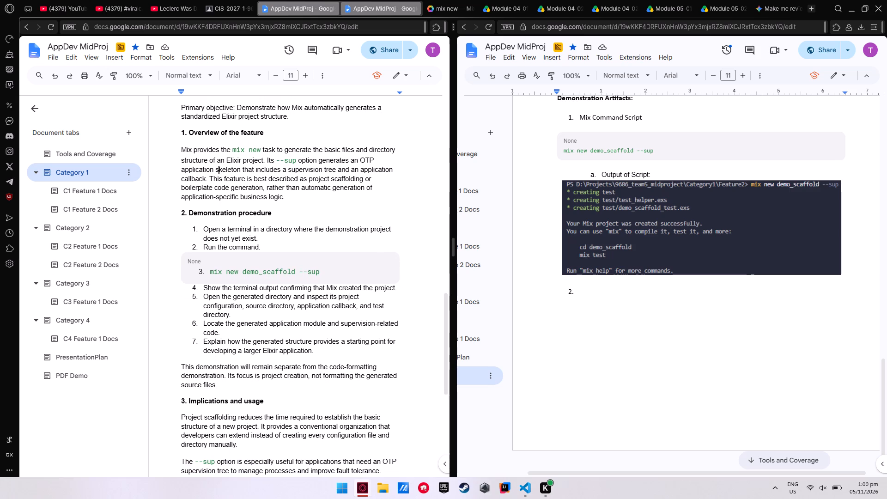
{"action": "scroll", "coordinate": [209, 200], "scroll_direction": "down", "scroll_amount": 1}
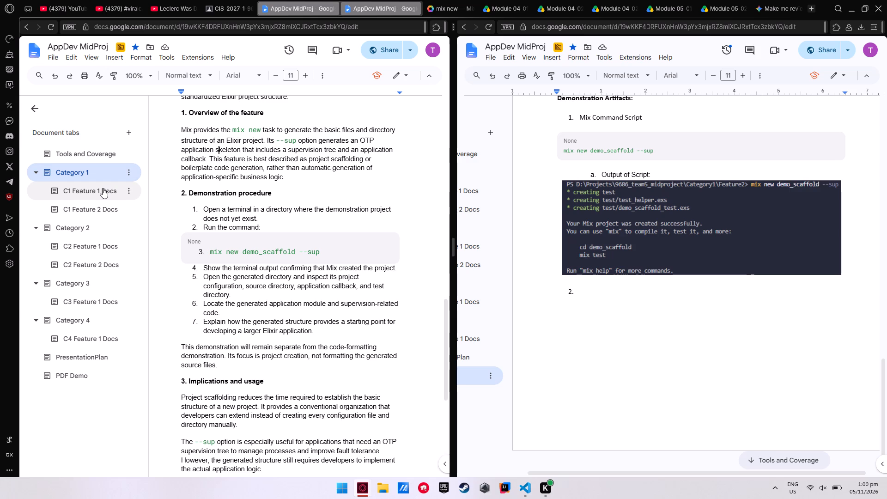
In Visual Studio Code, examine demo_scaffold's application.ex, mix.exs, .formatter.exs and demo_scaffold.ex, and expand the project's test folder.
{"action": "left_click", "coordinate": [522, 491]}
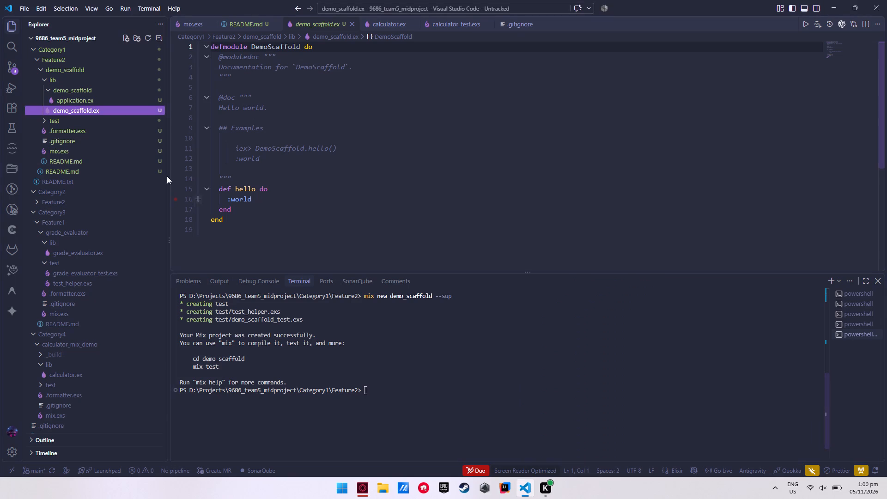
{"action": "scroll", "coordinate": [149, 168], "scroll_direction": "up", "scroll_amount": 2}
{"action": "left_click", "coordinate": [142, 97]}
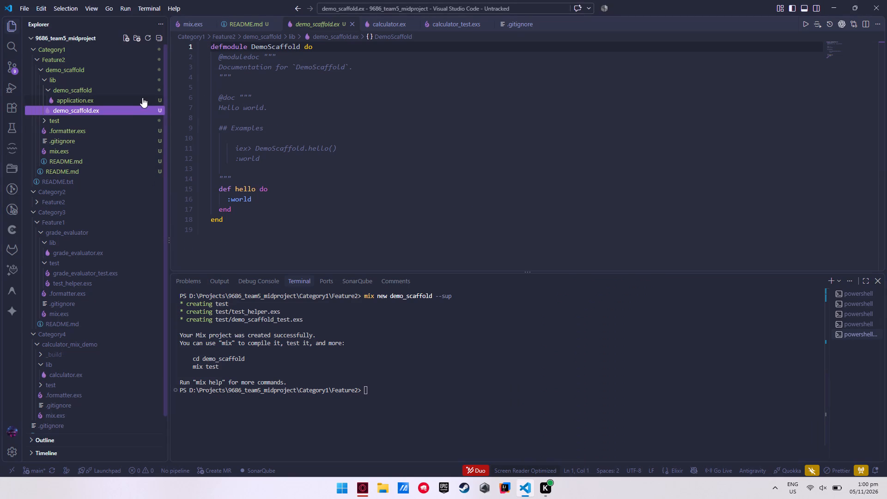
{"action": "left_click", "coordinate": [112, 153]}
{"action": "scroll", "coordinate": [231, 148], "scroll_direction": "down", "scroll_amount": 2}
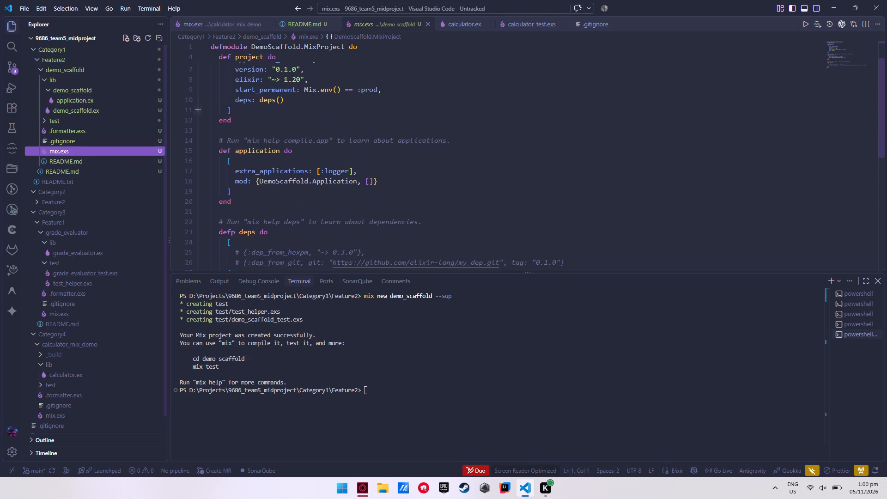
{"action": "scroll", "coordinate": [231, 148], "scroll_direction": "down", "scroll_amount": 3}
{"action": "scroll", "coordinate": [231, 148], "scroll_direction": "up", "scroll_amount": 10}
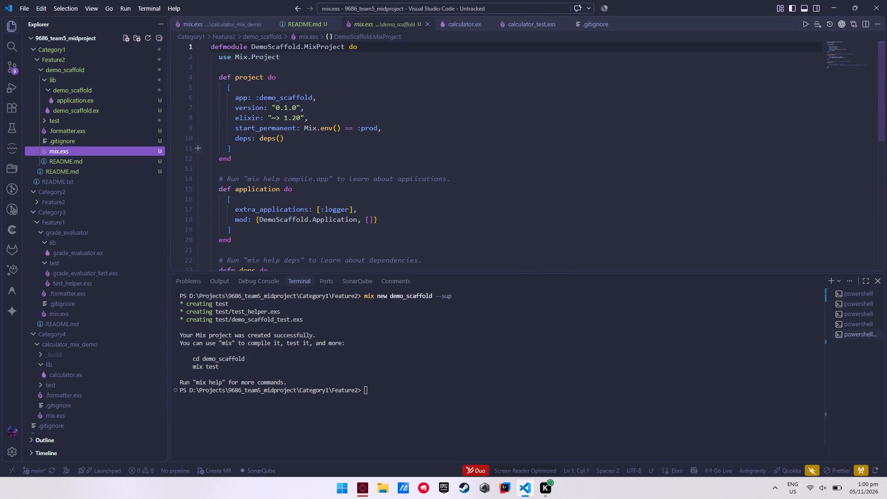
{"action": "left_click", "coordinate": [116, 128]}
{"action": "left_click", "coordinate": [113, 110]}
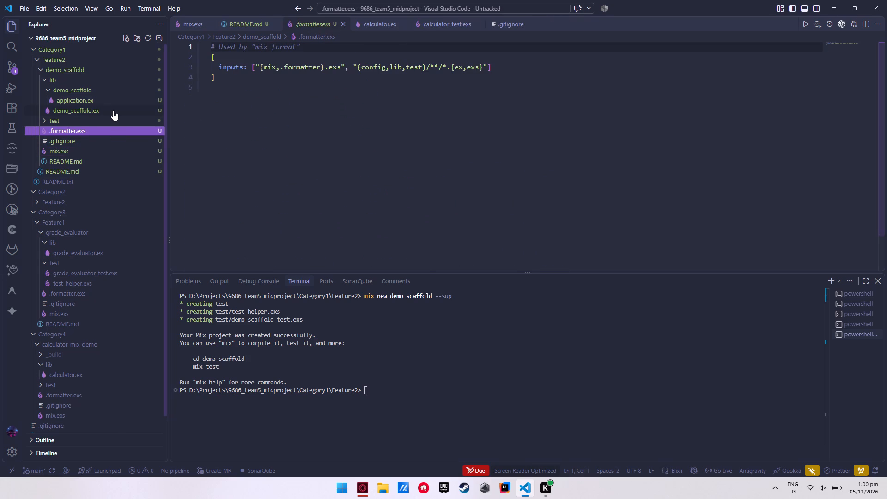
{"action": "scroll", "coordinate": [113, 110], "scroll_direction": "up", "scroll_amount": 2}
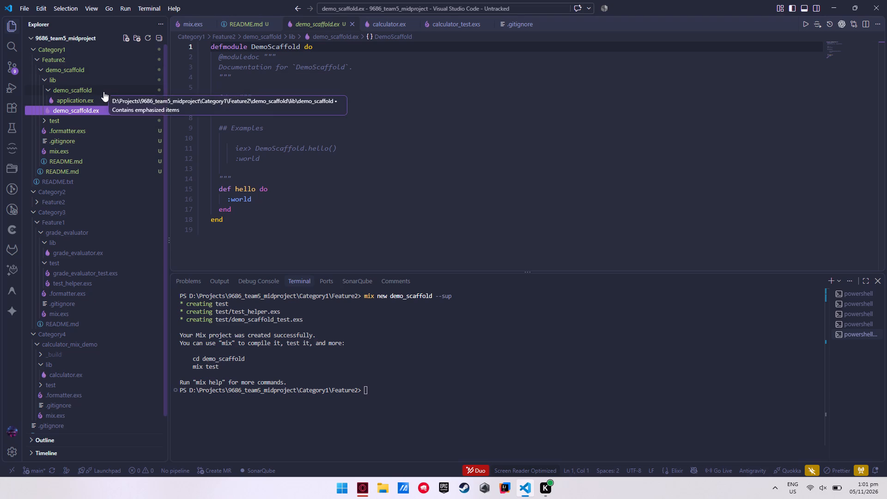
{"action": "left_click", "coordinate": [104, 100]}
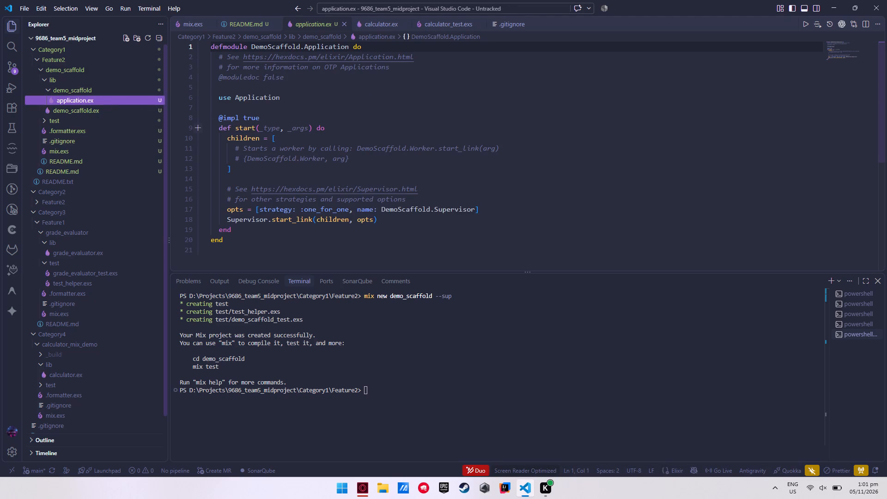
{"action": "scroll", "coordinate": [328, 131], "scroll_direction": "up", "scroll_amount": 6}
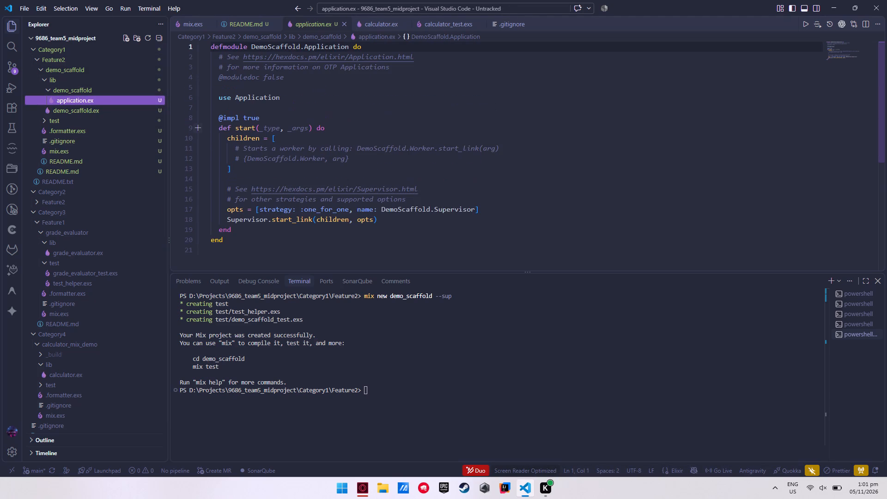
{"action": "left_click", "coordinate": [77, 117]}
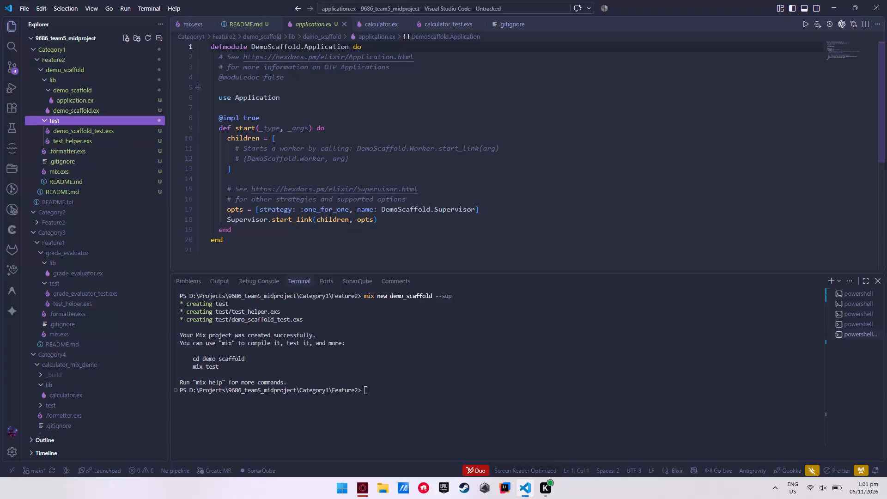
Switch to Opera and review the PDF Demo tab from the cover page to Feature 2's Demonstration Artifacts, placing the cursor beside the terminal screenshot.
{"action": "key", "text": "alt+Tab"}
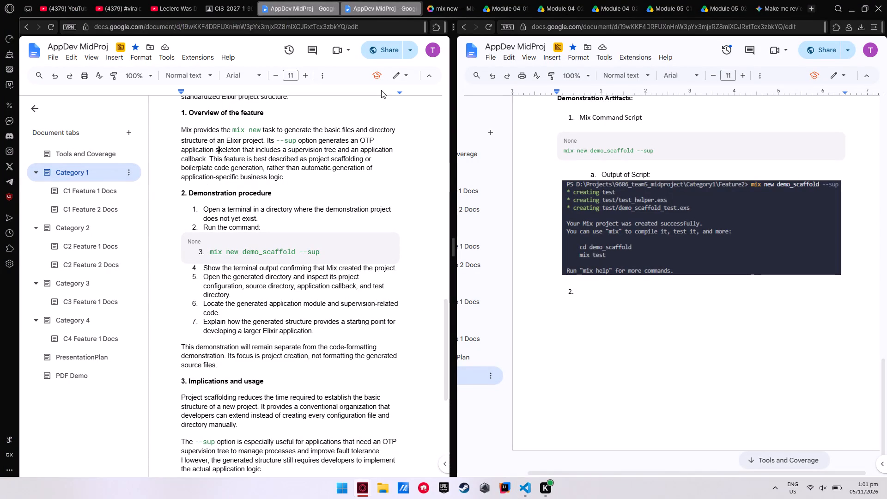
{"action": "scroll", "coordinate": [580, 177], "scroll_direction": "up", "scroll_amount": 4}
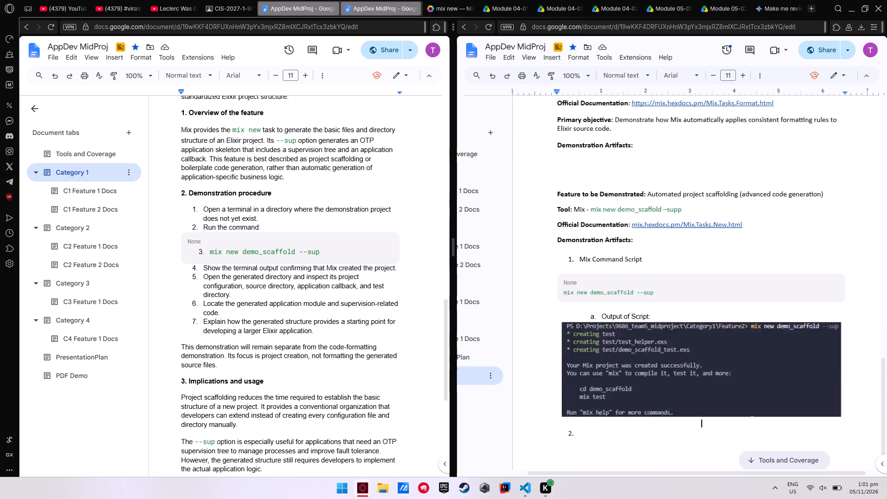
{"action": "scroll", "coordinate": [580, 177], "scroll_direction": "up", "scroll_amount": 11}
{"action": "scroll", "coordinate": [580, 177], "scroll_direction": "down", "scroll_amount": 3}
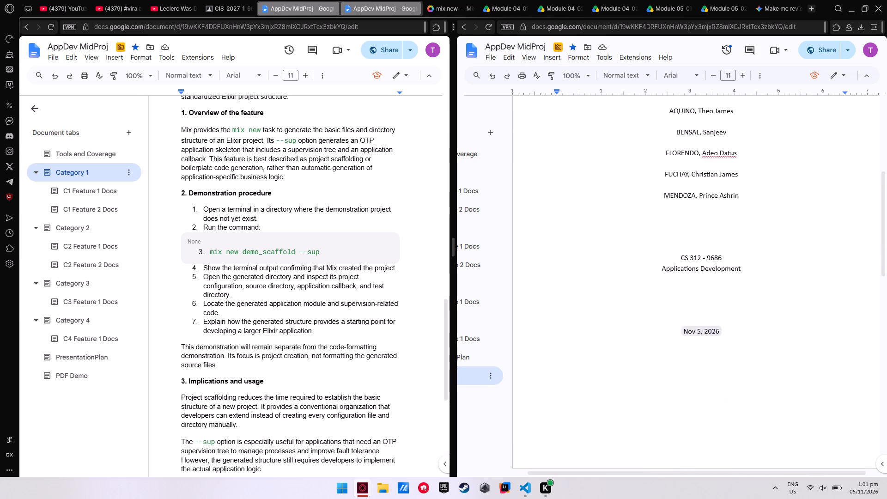
{"action": "scroll", "coordinate": [580, 177], "scroll_direction": "down", "scroll_amount": 7}
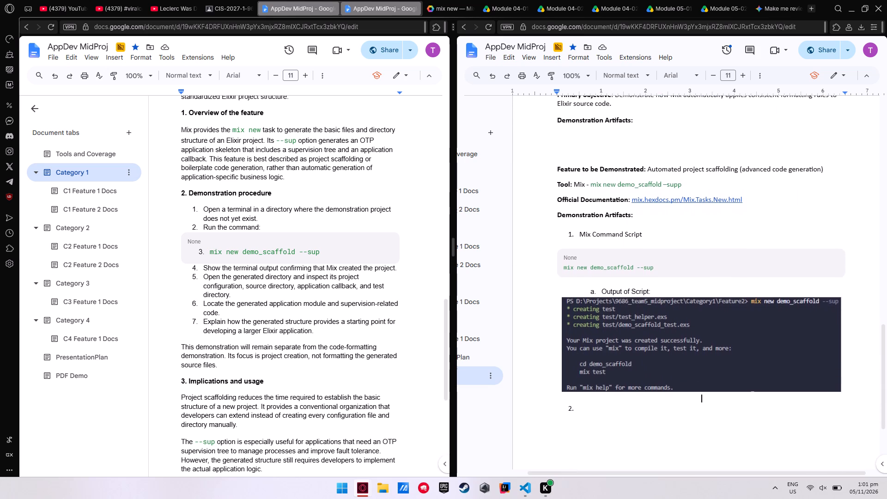
{"action": "scroll", "coordinate": [580, 177], "scroll_direction": "down", "scroll_amount": 2}
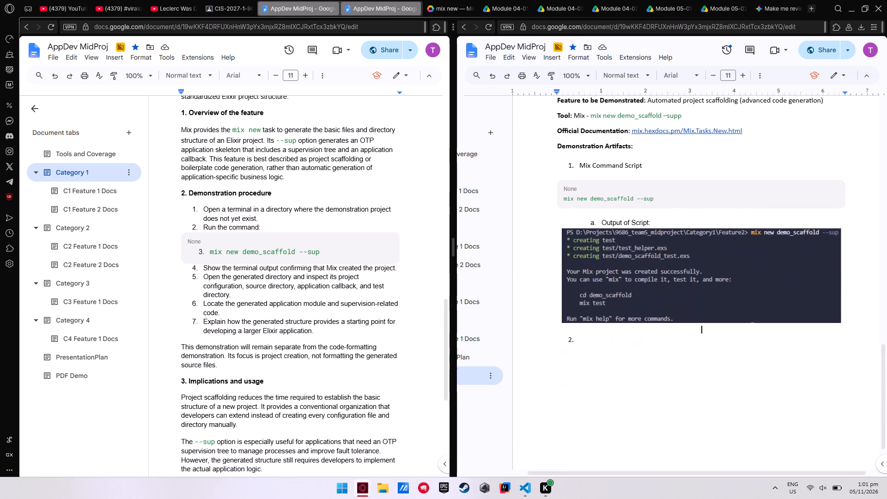
{"action": "key", "text": "Left"}
Switch to Visual Studio Code and capture a screenshot of the expanded Feature2 folder tree, from Feature2 down to its README.md.
{"action": "key", "text": "alt+Tab"}
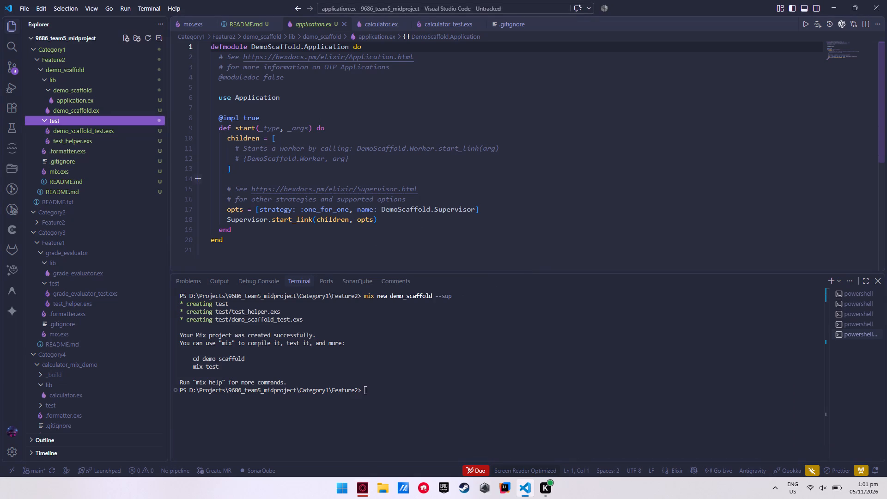
{"action": "left_click", "coordinate": [107, 53]}
{"action": "left_click", "coordinate": [108, 48]}
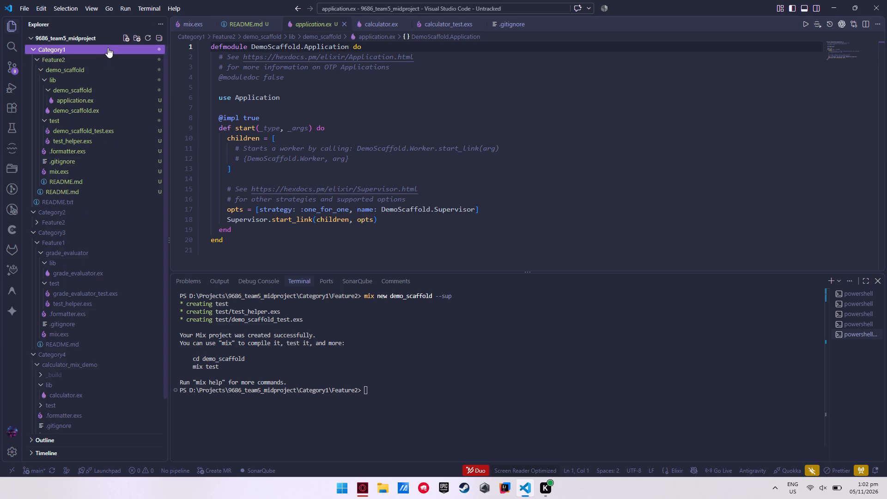
{"action": "left_click", "coordinate": [106, 54]}
{"action": "left_click", "coordinate": [106, 54]}
{"action": "key", "text": "Print"}
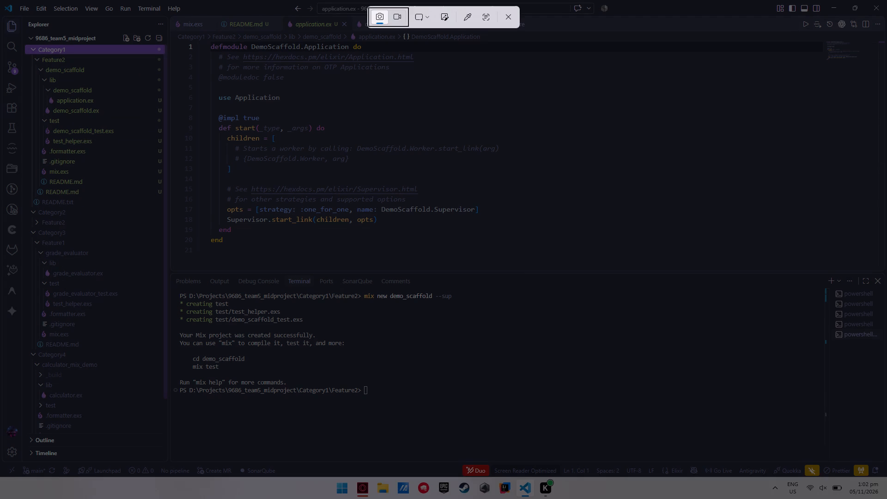
{"action": "left_click_drag", "start_coordinate": [25, 56], "coordinate": [112, 180]}
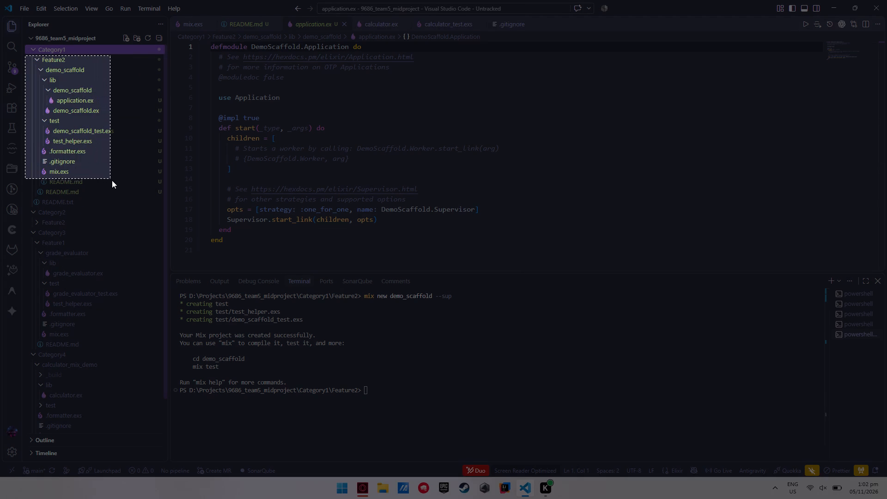
{"action": "left_click_drag", "start_coordinate": [112, 180], "coordinate": [165, 197]}
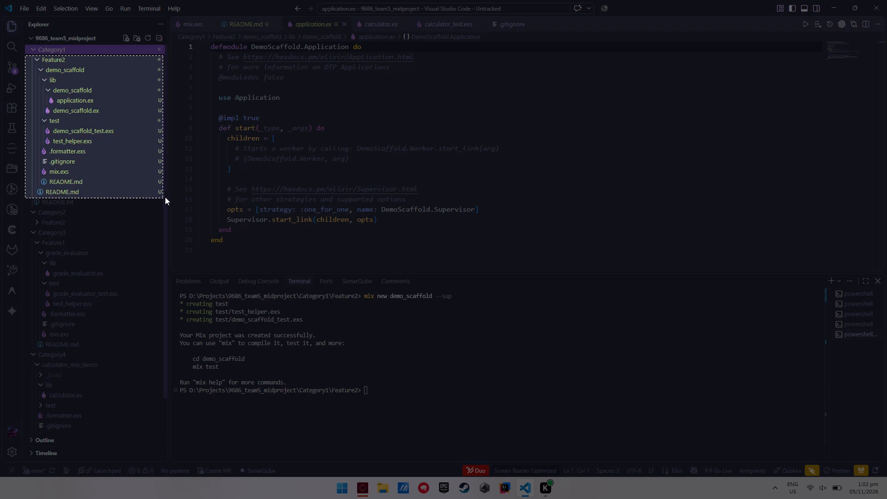
{"action": "left_click_drag", "start_coordinate": [165, 197], "coordinate": [164, 199]}
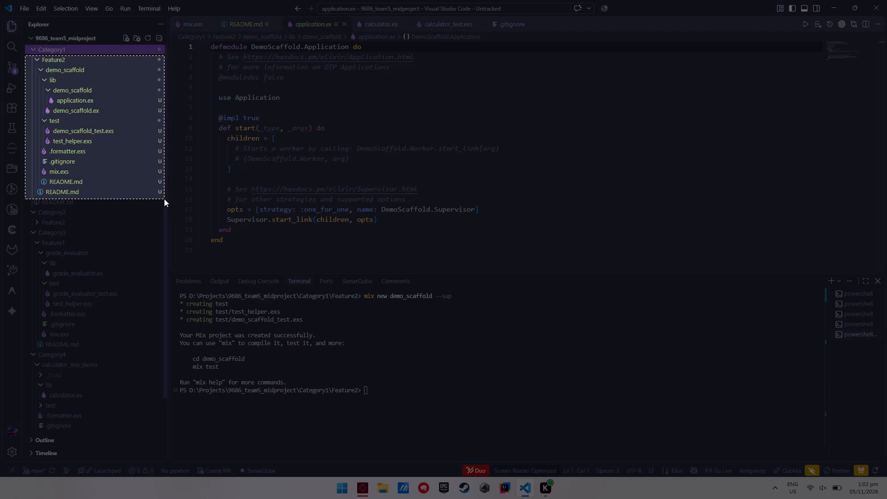
{"action": "left_click_drag", "start_coordinate": [164, 199], "coordinate": [162, 200]}
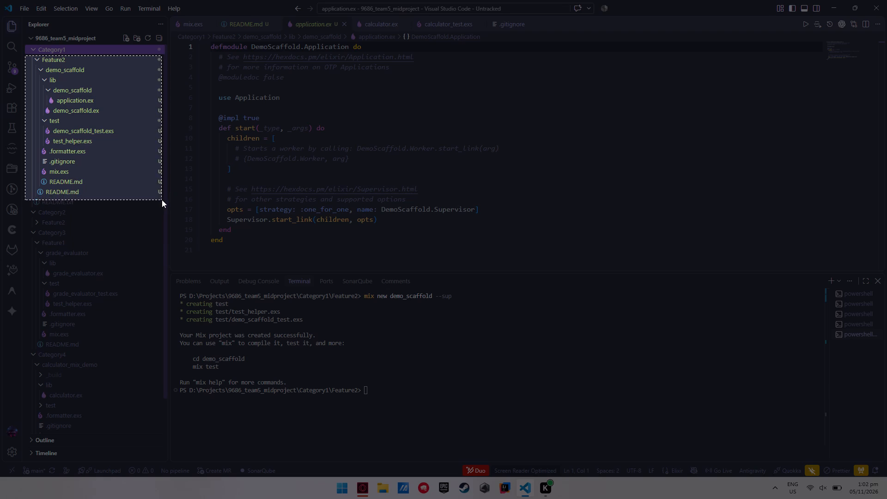
{"action": "left_click_drag", "start_coordinate": [162, 200], "coordinate": [167, 196]}
Switch to Opera and add sub-item b reading "Generated Elixir Project" beneath the terminal output screenshot in the PDF Demo tab.
{"action": "key", "text": "alt+Tab"}
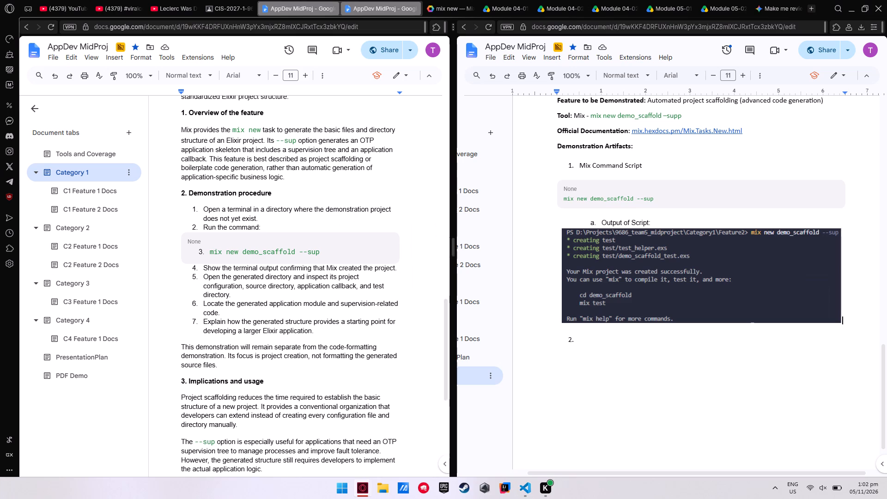
{"action": "left_click", "coordinate": [586, 334]}
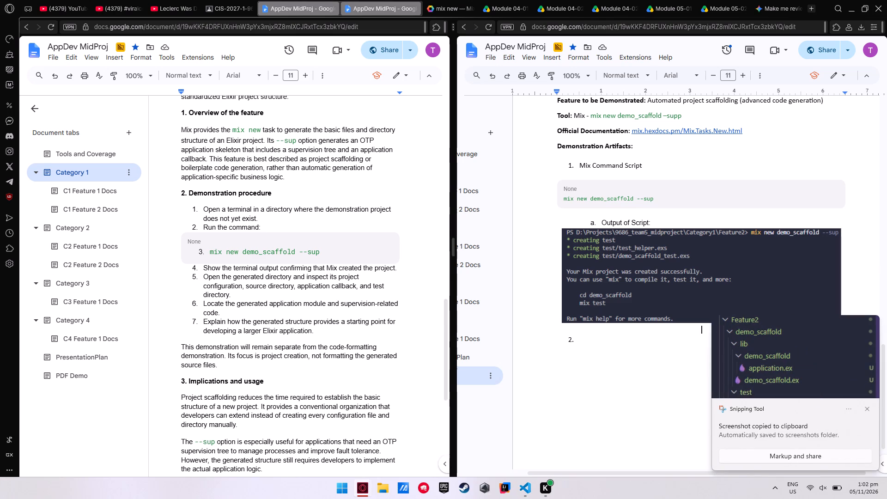
{"action": "left_click", "coordinate": [586, 334]}
{"action": "key", "text": "BackSpace"}
{"action": "key", "text": "Tab"}
{"action": "key", "text": "b"}
{"action": "type", "text": "."}
{"action": "key", "text": "space"}
{"action": "type", "text": "Out"}
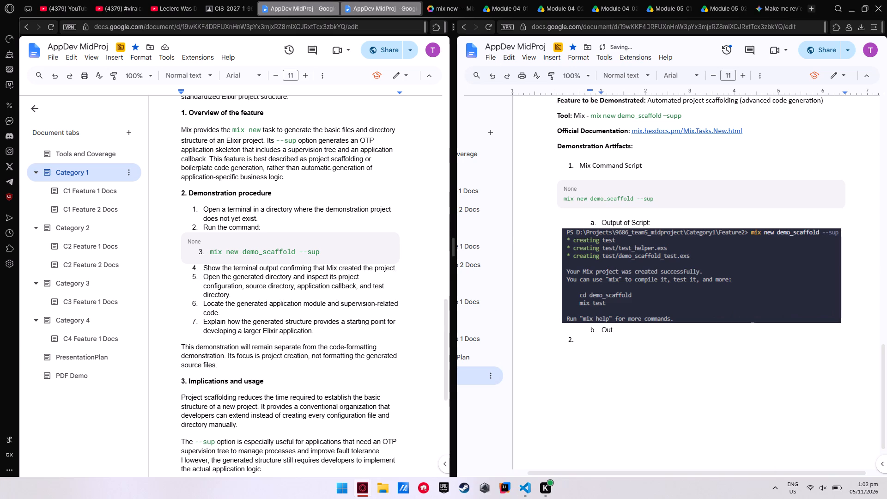
{"action": "key", "text": "BackSpace"}
{"action": "key", "text": "BackSpace"}
{"action": "key", "text": "BackSpace"}
{"action": "type", "text": "Geen"}
{"action": "key", "text": "BackSpace"}
{"action": "key", "text": "BackSpace"}
{"action": "type", "text": "nerated"}
{"action": "key", "text": "space"}
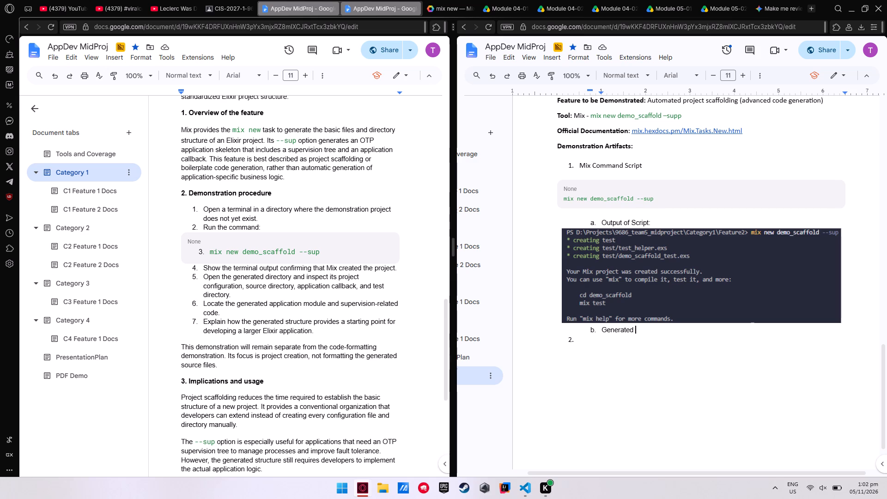
{"action": "type", "text": "Mix"}
{"action": "key", "text": "space"}
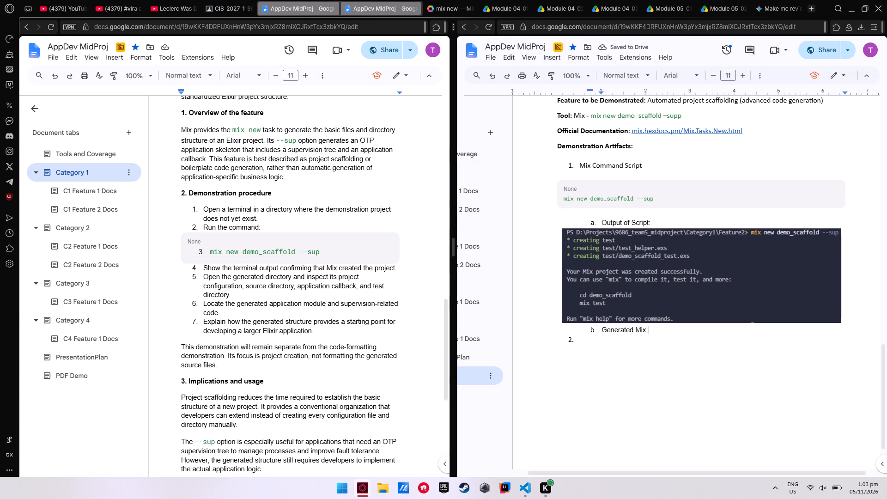
{"action": "key", "text": "BackSpace"}
{"action": "key", "text": "BackSpace"}
{"action": "key", "text": "BackSpace"}
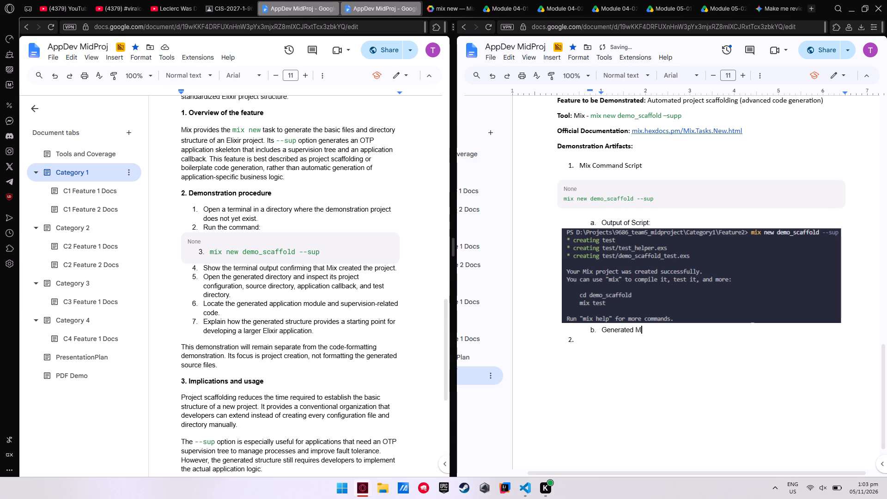
{"action": "key", "text": "BackSpace"}
{"action": "type", "text": "Elixir"}
{"action": "key", "text": "space"}
{"action": "type", "text": "Project"}
Paste the Feature2 folder-tree screenshot on a new line under "Generated Elixir Project" and remove that line's list lettering and indent.
{"action": "scroll", "coordinate": [733, 359], "scroll_direction": "down", "scroll_amount": 2}
{"action": "key", "text": "Return"}
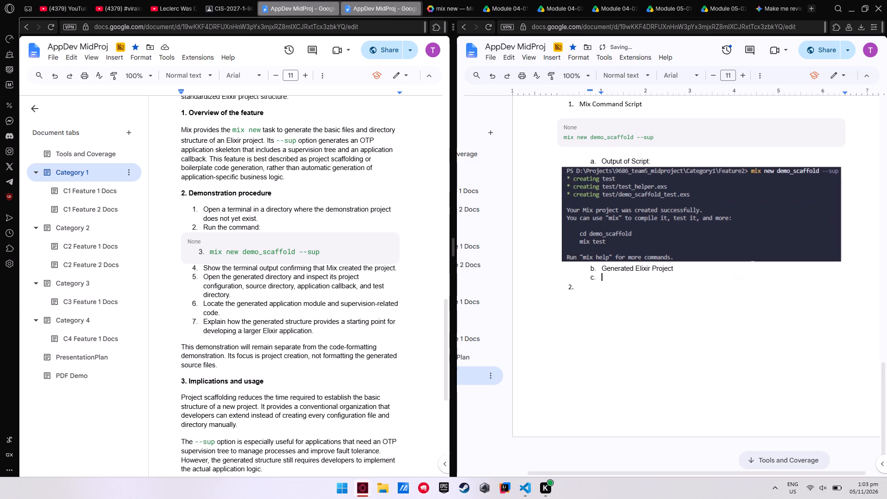
{"action": "key", "text": "ctrl+v"}
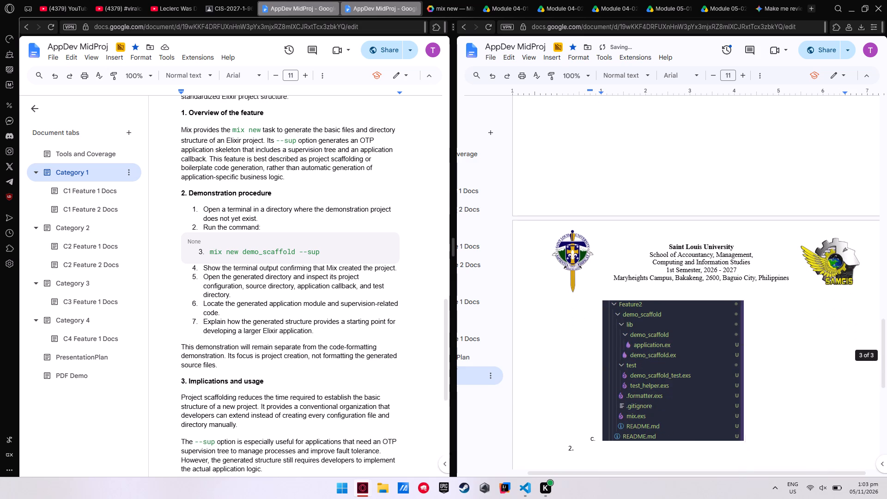
{"action": "scroll", "coordinate": [703, 369], "scroll_direction": "up", "scroll_amount": 4}
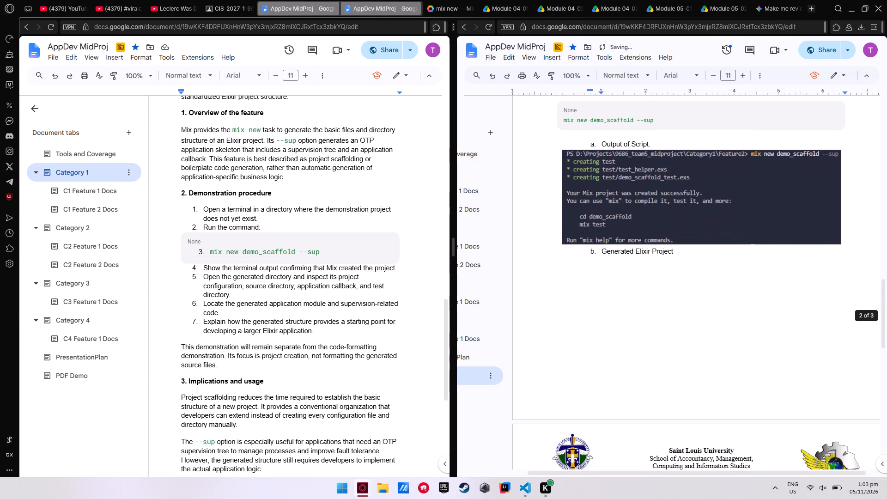
{"action": "scroll", "coordinate": [699, 295], "scroll_direction": "down", "scroll_amount": 3}
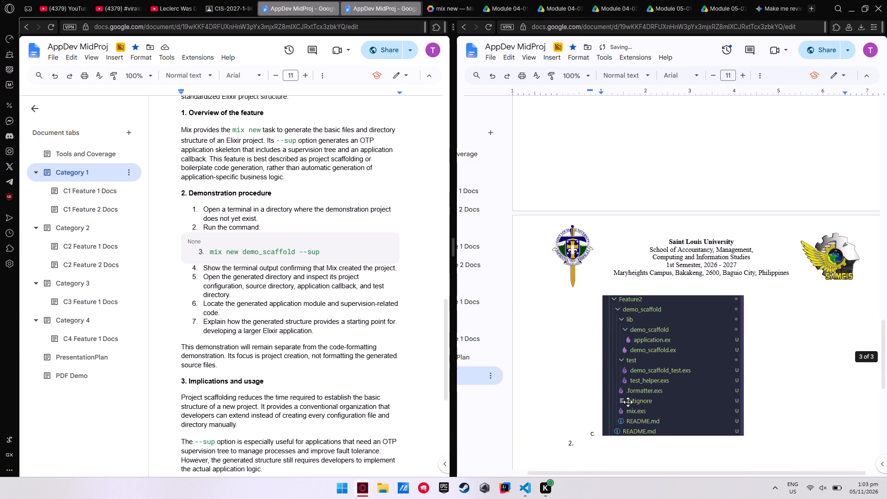
{"action": "left_click", "coordinate": [602, 415]}
{"action": "key", "text": "Left"}
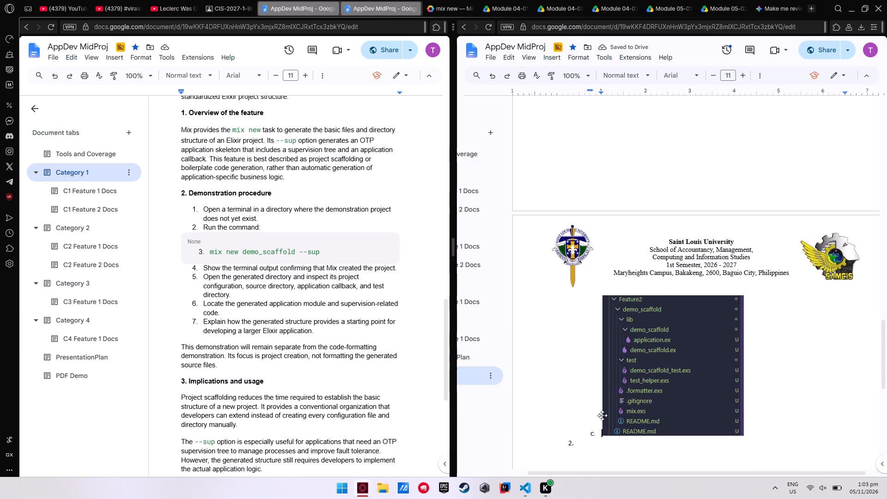
{"action": "key", "text": "BackSpace"}
{"action": "key", "text": "BackSpace"}
{"action": "scroll", "coordinate": [602, 415], "scroll_direction": "up", "scroll_amount": 5}
{"action": "scroll", "coordinate": [602, 415], "scroll_direction": "down", "scroll_amount": 2}
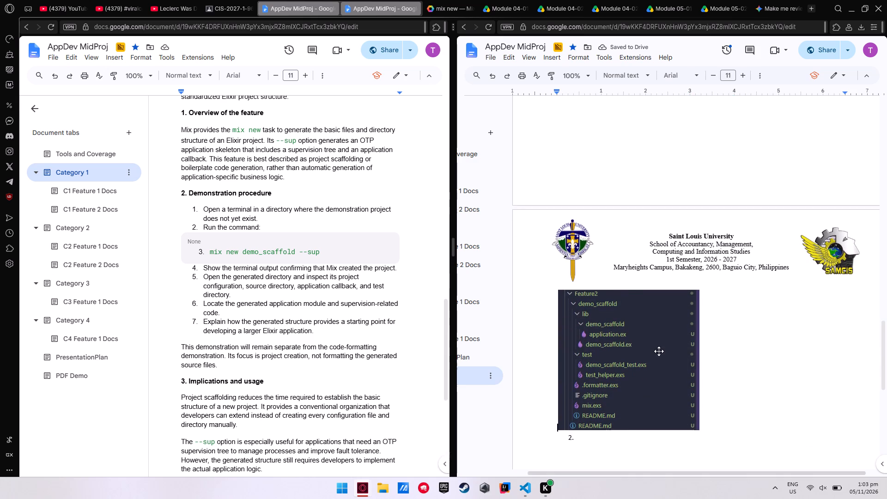
Shrink the folder-tree screenshot proportionally to about three-quarters of its size so it fits on the page with its label.
{"action": "left_click", "coordinate": [659, 351]}
{"action": "left_click_drag", "start_coordinate": [700, 429], "coordinate": [667, 394]}
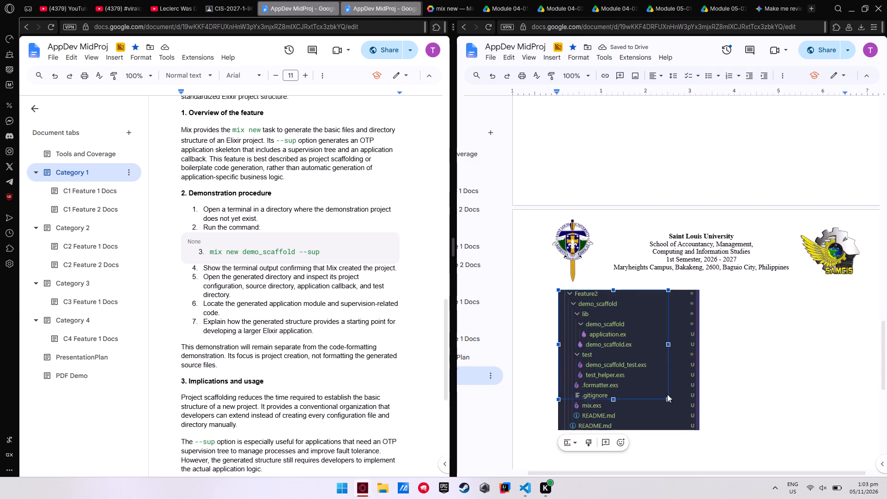
{"action": "left_click_drag", "start_coordinate": [667, 394], "coordinate": [666, 392]}
{"action": "scroll", "coordinate": [674, 310], "scroll_direction": "up", "scroll_amount": 4}
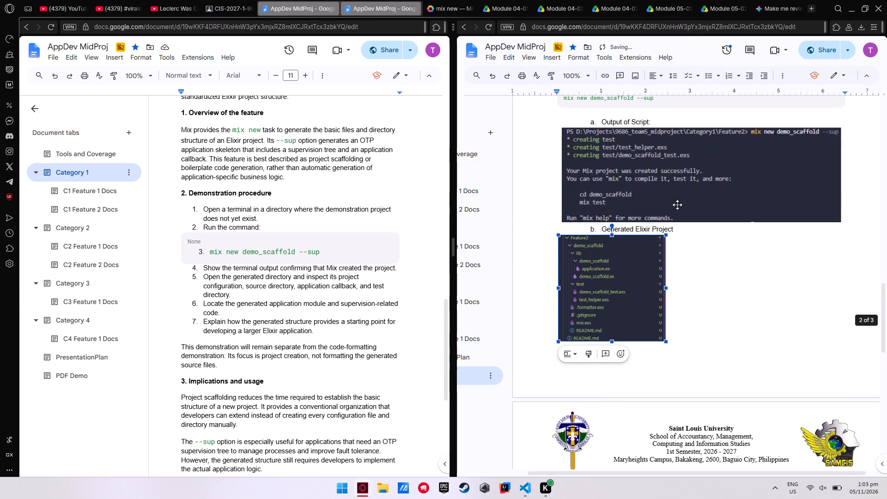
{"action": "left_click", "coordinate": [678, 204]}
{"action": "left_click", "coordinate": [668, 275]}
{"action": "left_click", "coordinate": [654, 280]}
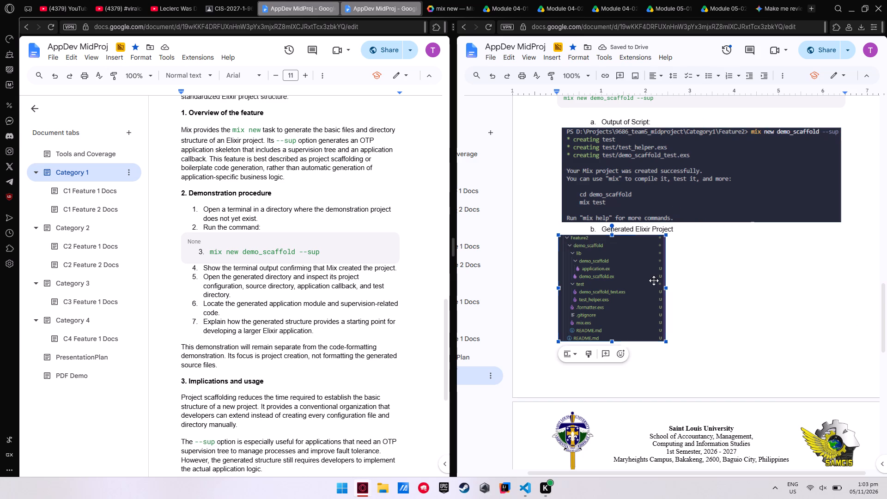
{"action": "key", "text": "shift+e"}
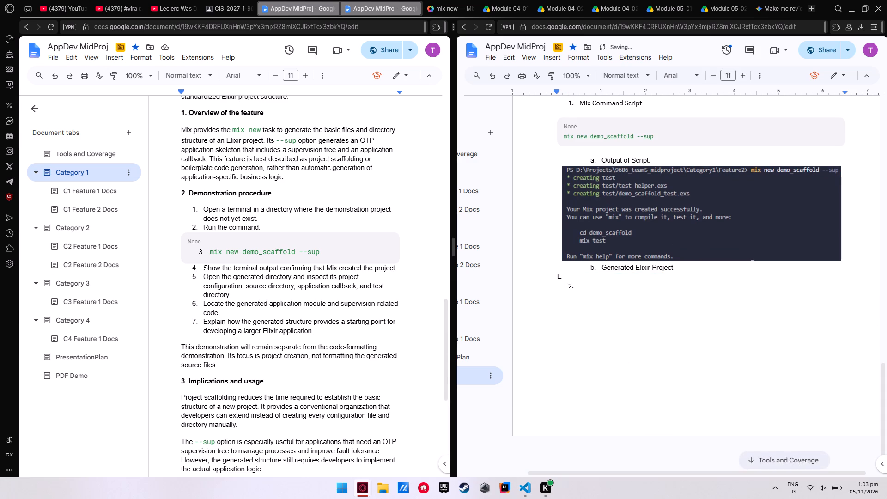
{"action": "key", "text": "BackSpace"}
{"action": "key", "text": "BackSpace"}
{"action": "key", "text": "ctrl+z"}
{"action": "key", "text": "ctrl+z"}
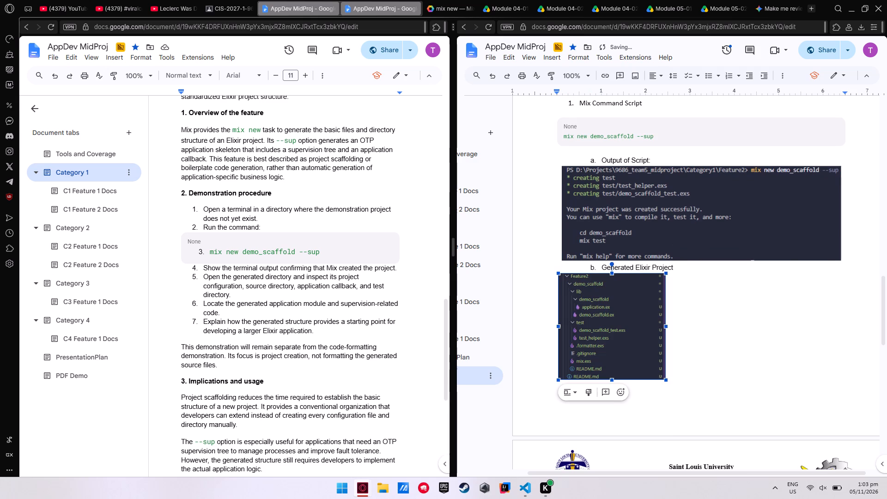
Centre the folder-tree screenshot horizontally and place the cursor just after it.
{"action": "key", "text": "ctrl+shift+e"}
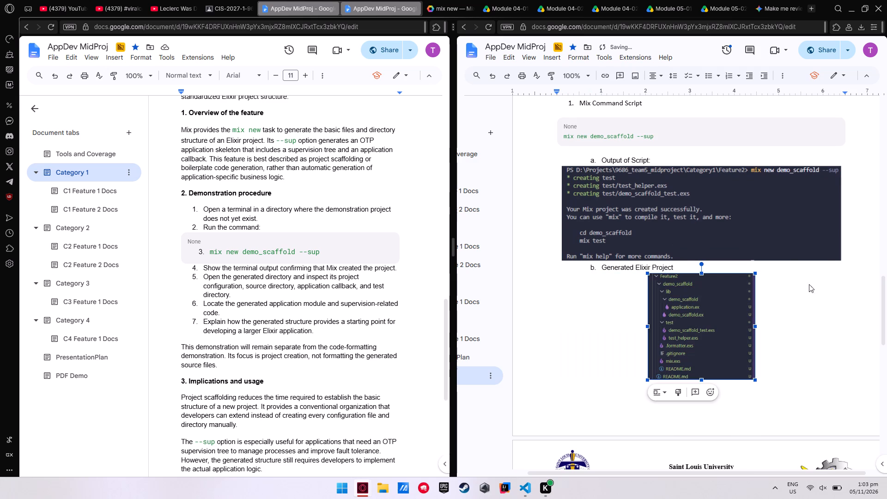
{"action": "left_click", "coordinate": [825, 331]}
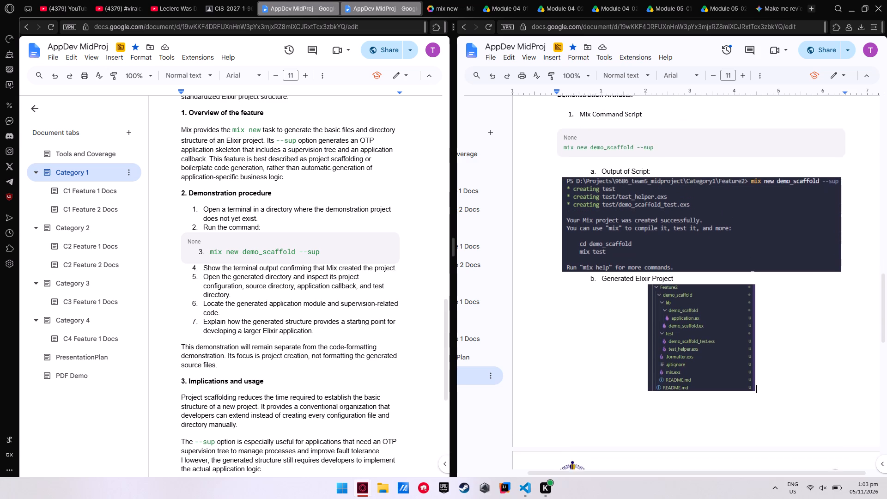
{"action": "scroll", "coordinate": [825, 331], "scroll_direction": "down", "scroll_amount": 3}
{"action": "scroll", "coordinate": [825, 331], "scroll_direction": "up", "scroll_amount": 1}
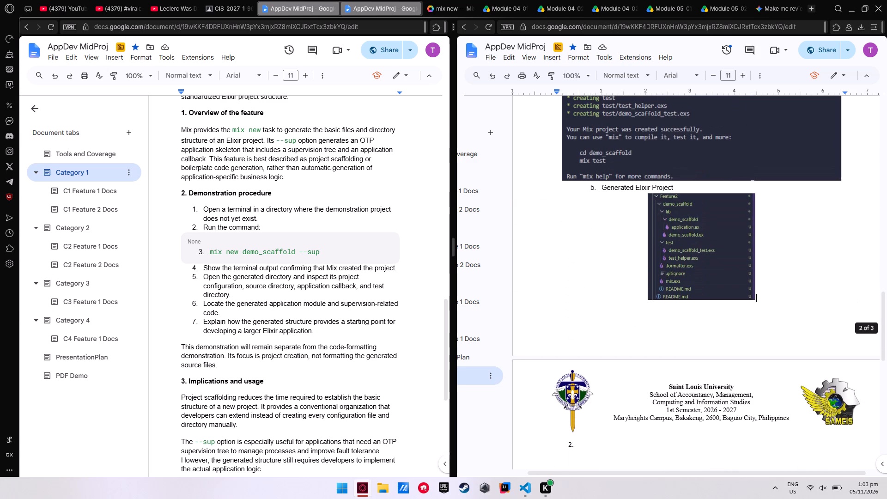
{"action": "scroll", "coordinate": [825, 331], "scroll_direction": "up", "scroll_amount": 1}
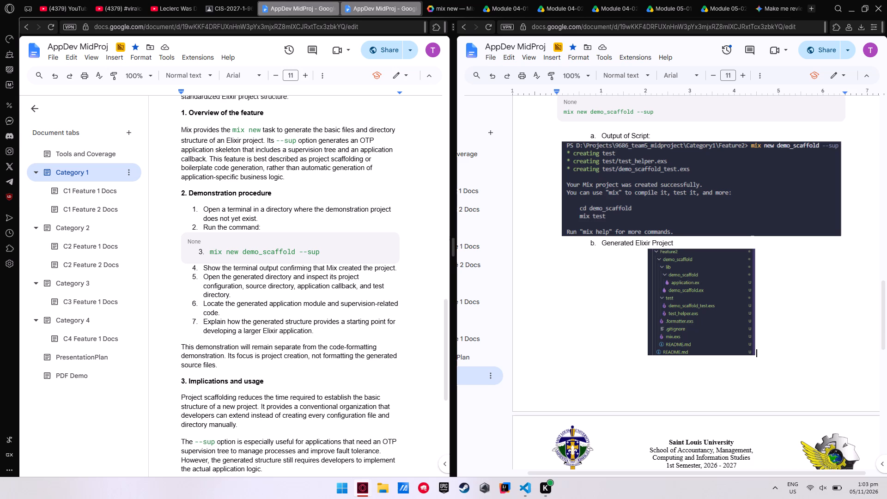
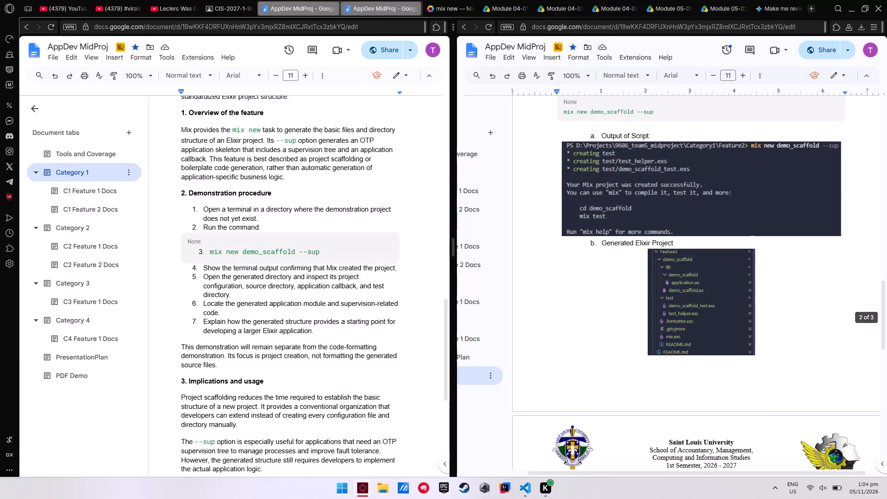
Review the Feature 2 artifacts in the PDF Demo tab against the Category 1 procedure and the project tree in Visual Studio Code.
{"action": "scroll", "coordinate": [742, 239], "scroll_direction": "up", "scroll_amount": 3}
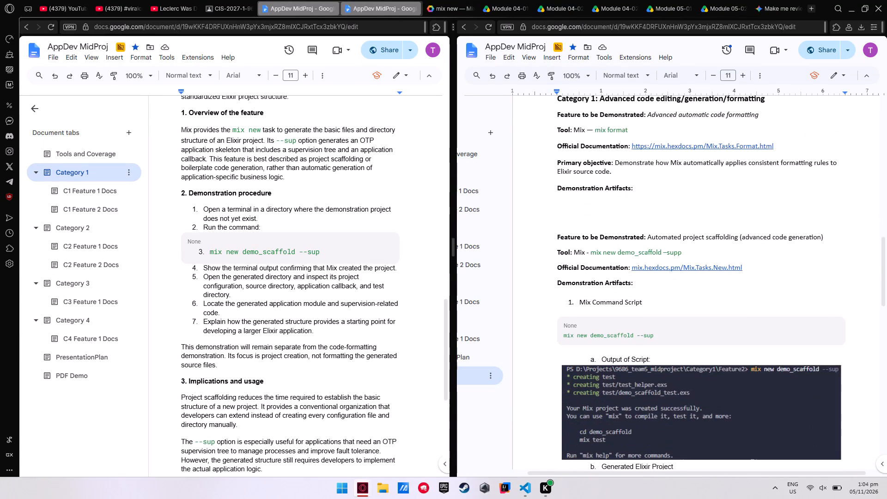
{"action": "scroll", "coordinate": [742, 239], "scroll_direction": "down", "scroll_amount": 2}
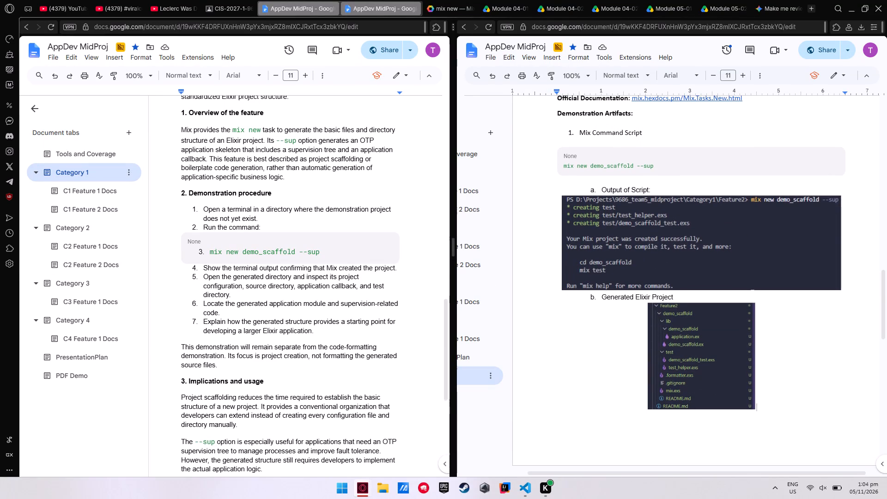
{"action": "scroll", "coordinate": [397, 281], "scroll_direction": "left", "scroll_amount": 1}
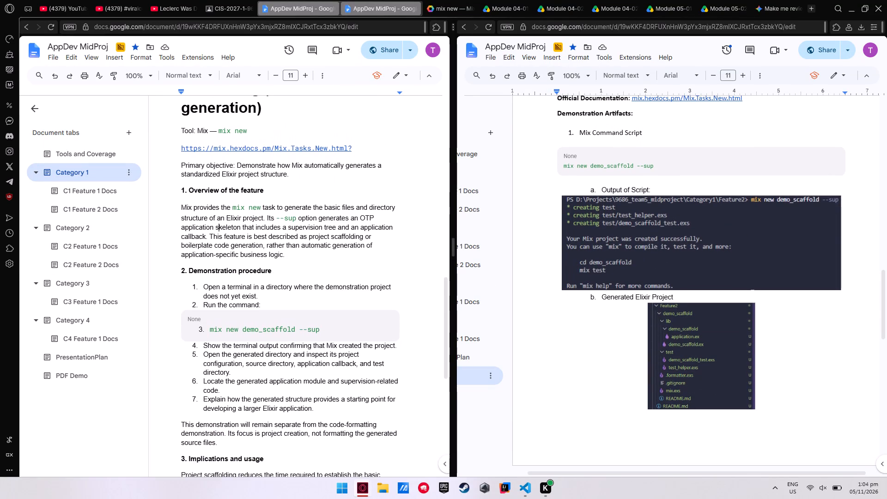
{"action": "scroll", "coordinate": [397, 281], "scroll_direction": "left", "scroll_amount": 1}
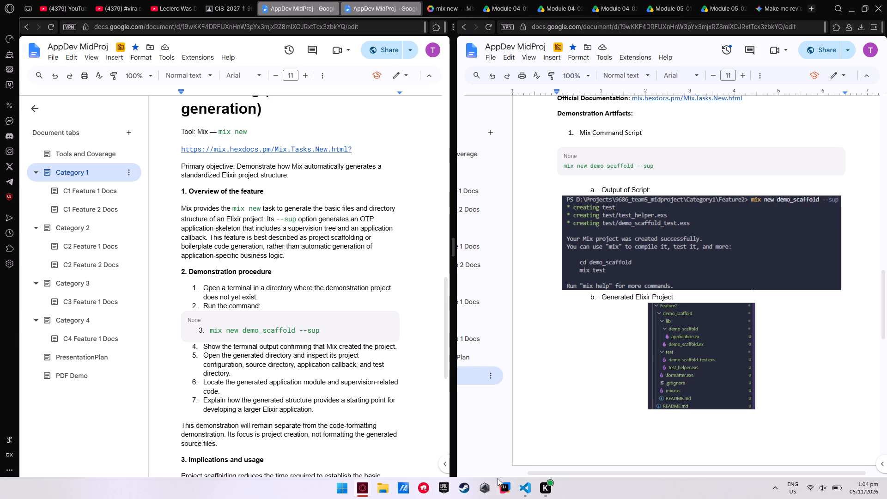
{"action": "left_click", "coordinate": [519, 487]}
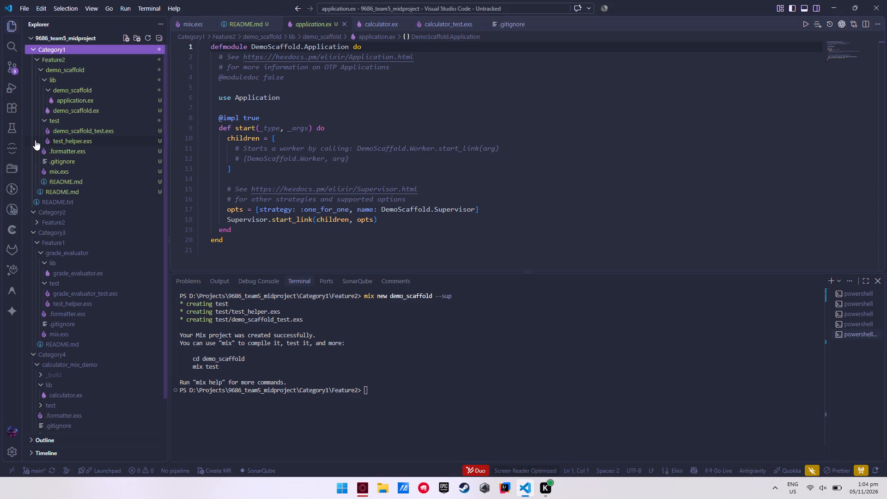
{"action": "key", "text": "alt+Tab"}
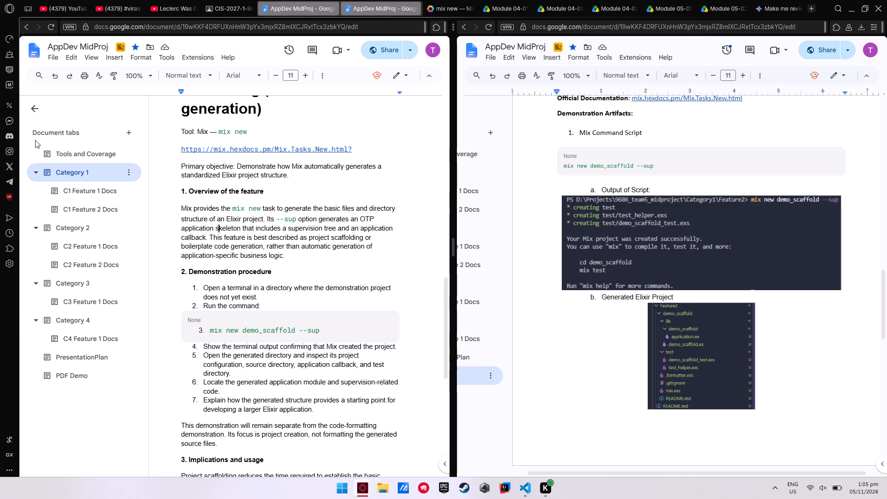
Open the C1 Feature 2 Docs tab and read its explanations of the mix.exs and application.ex files.
{"action": "left_click", "coordinate": [83, 211]}
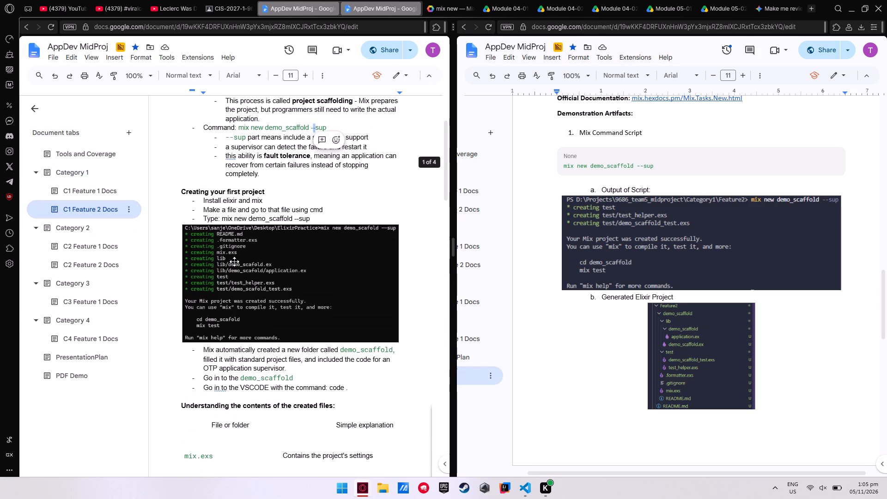
{"action": "scroll", "coordinate": [234, 262], "scroll_direction": "down", "scroll_amount": 7}
{"action": "scroll", "coordinate": [234, 262], "scroll_direction": "up", "scroll_amount": 1}
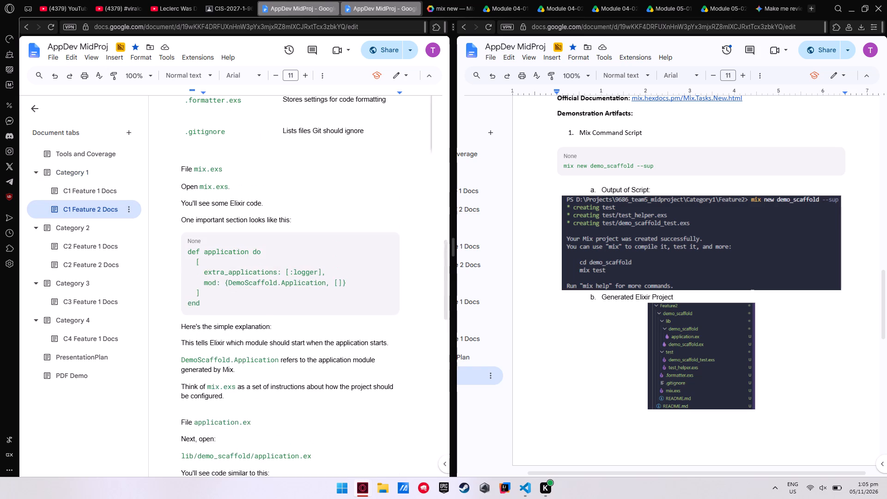
{"action": "scroll", "coordinate": [234, 262], "scroll_direction": "up", "scroll_amount": 1}
{"action": "scroll", "coordinate": [234, 262], "scroll_direction": "down", "scroll_amount": 3}
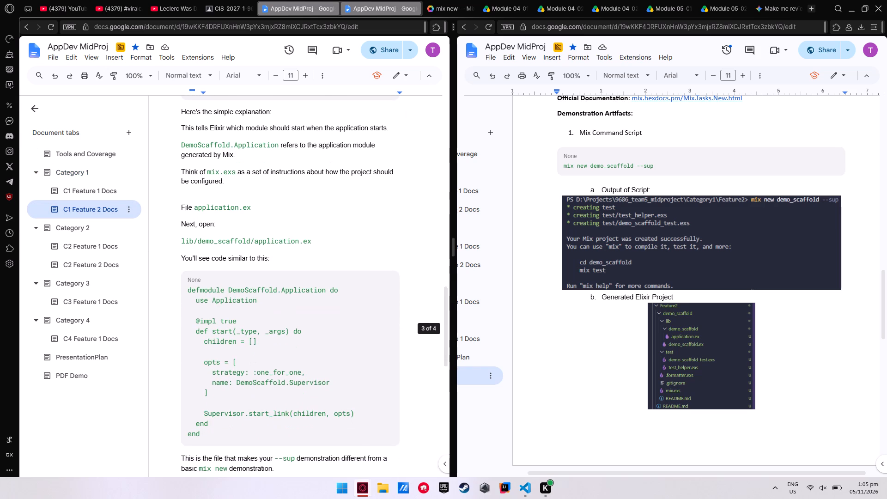
{"action": "scroll", "coordinate": [234, 262], "scroll_direction": "down", "scroll_amount": 1}
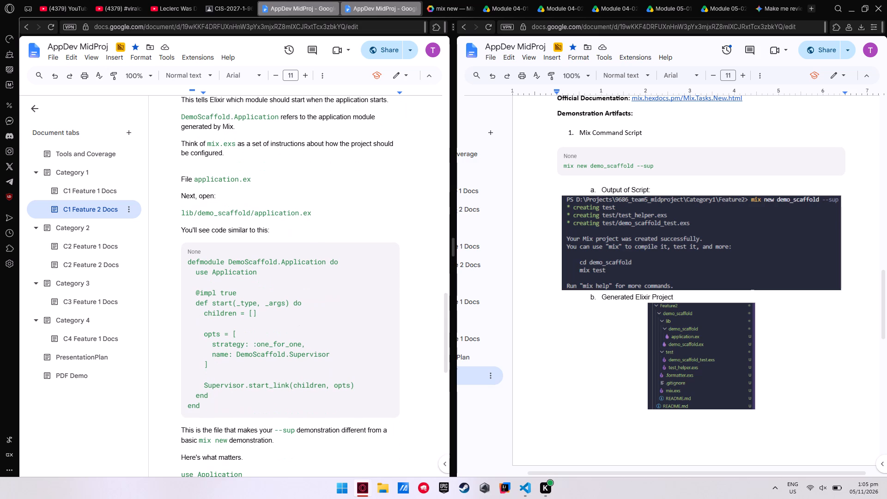
{"action": "scroll", "coordinate": [234, 262], "scroll_direction": "up", "scroll_amount": 1}
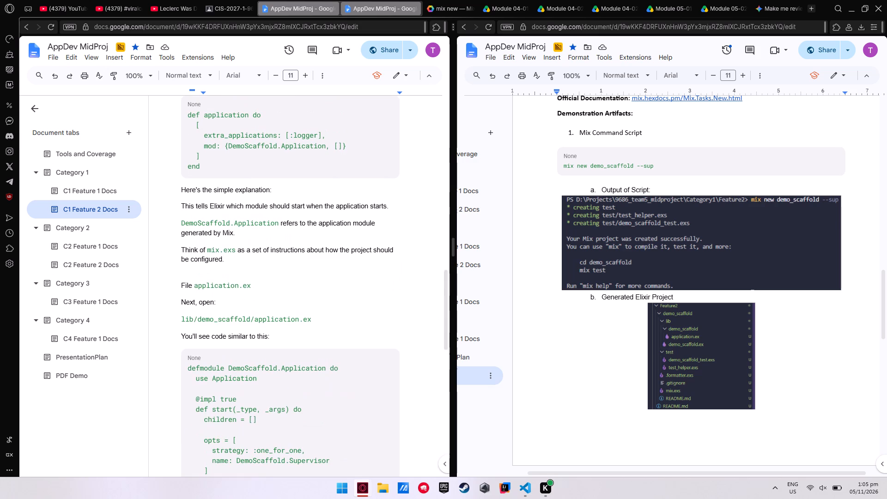
{"action": "scroll", "coordinate": [234, 262], "scroll_direction": "up", "scroll_amount": 2}
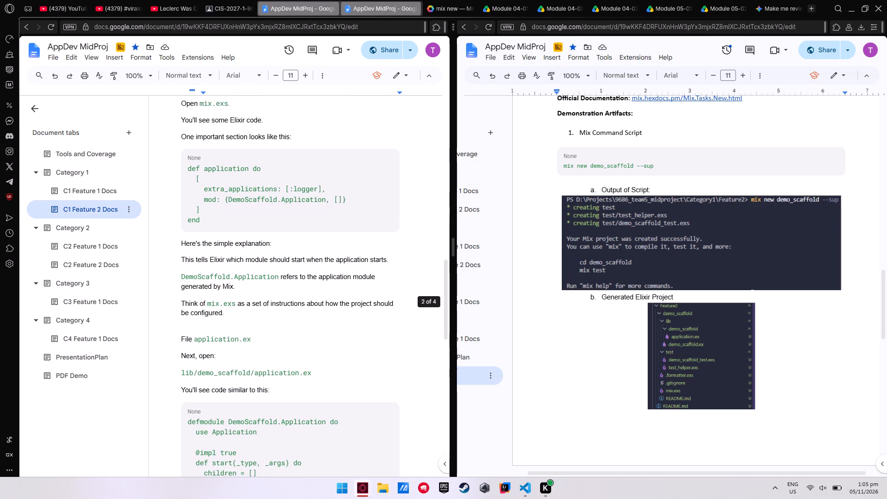
{"action": "scroll", "coordinate": [234, 262], "scroll_direction": "up", "scroll_amount": 1}
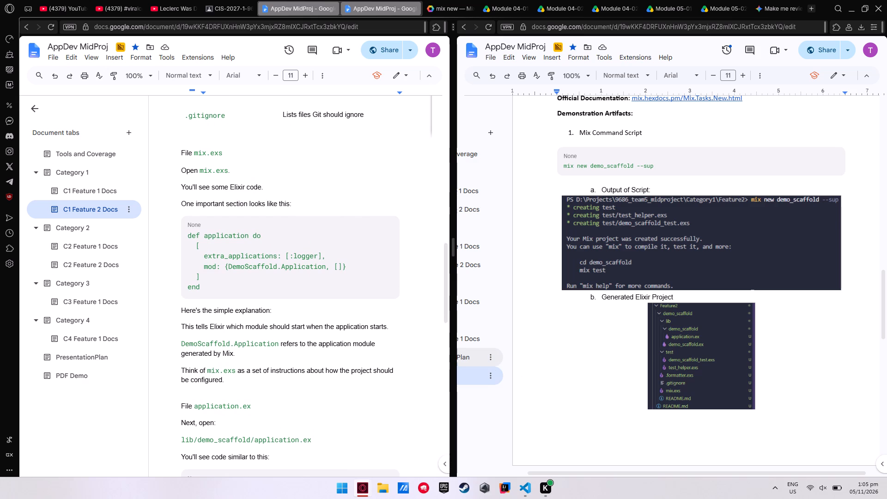
{"action": "scroll", "coordinate": [329, 280], "scroll_direction": "down", "scroll_amount": 1}
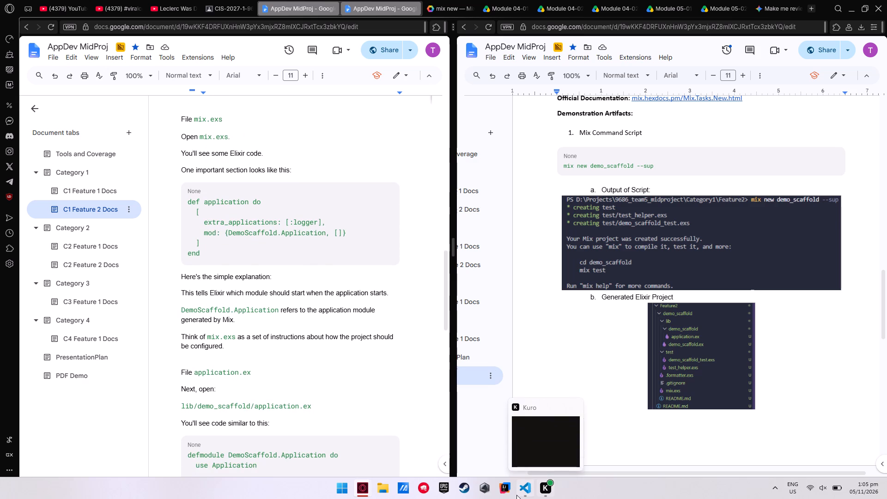
Switch to Visual Studio Code and inspect the generated demo_scaffold.ex and application.ex in the Feature2 project.
{"action": "left_click", "coordinate": [520, 493]}
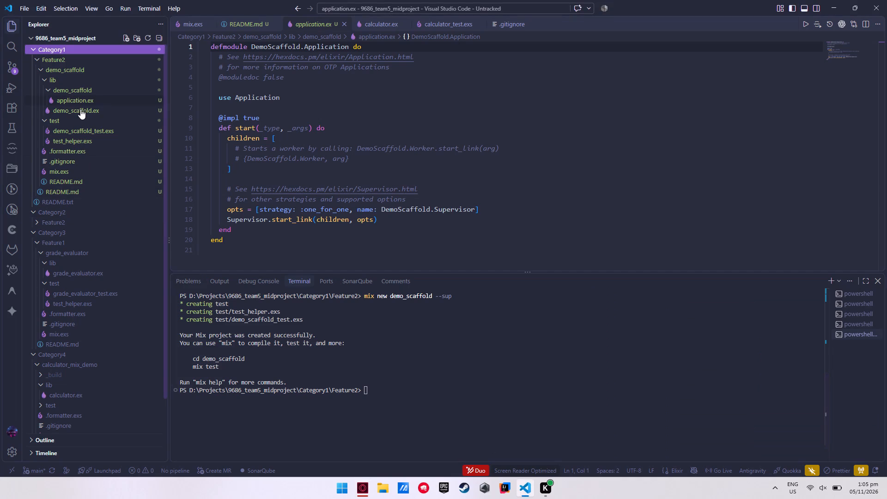
{"action": "left_click", "coordinate": [80, 109]}
{"action": "left_click", "coordinate": [90, 100]}
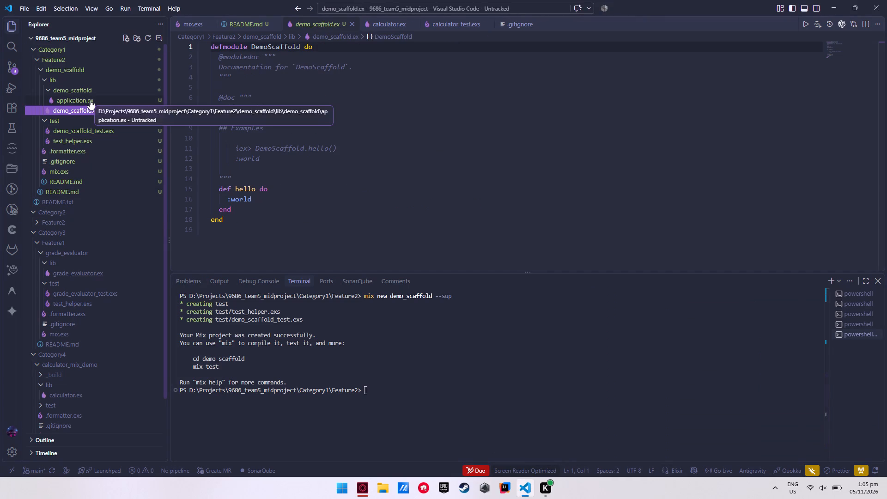
{"action": "scroll", "coordinate": [346, 164], "scroll_direction": "up", "scroll_amount": 2}
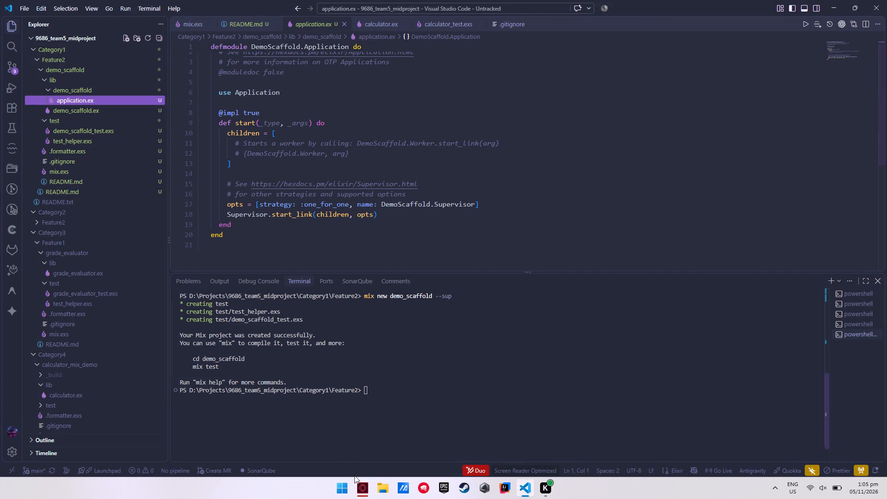
Return to Opera and reread C1 Feature 2 Docs, from the created-files table through the mix.exs and application.ex code samples.
{"action": "left_click", "coordinate": [362, 489]}
{"action": "left_click", "coordinate": [331, 428]}
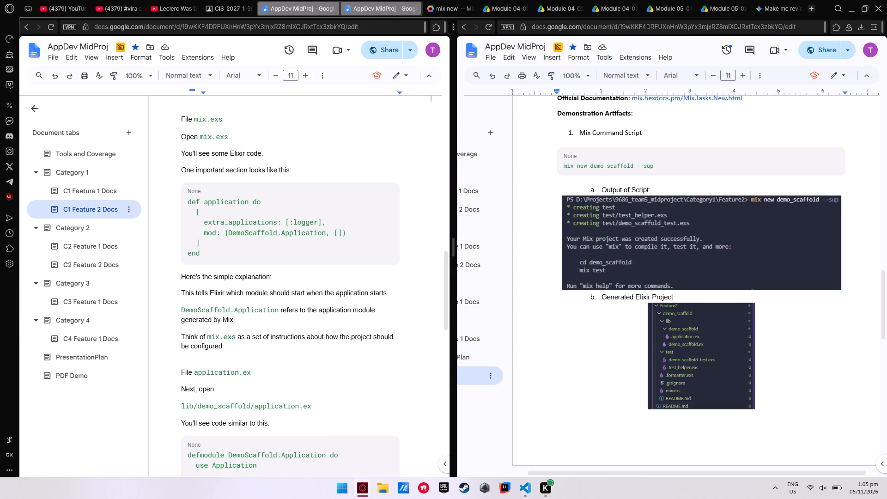
{"action": "scroll", "coordinate": [296, 303], "scroll_direction": "up", "scroll_amount": 5}
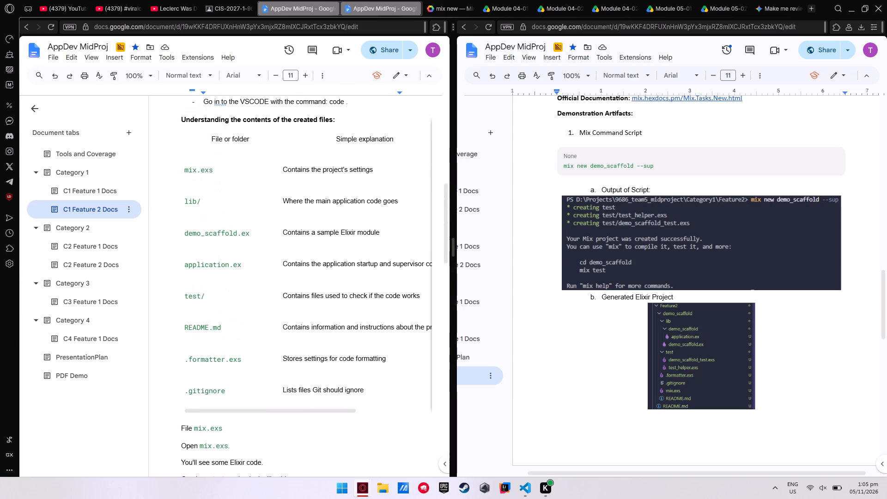
{"action": "scroll", "coordinate": [296, 303], "scroll_direction": "down", "scroll_amount": 6}
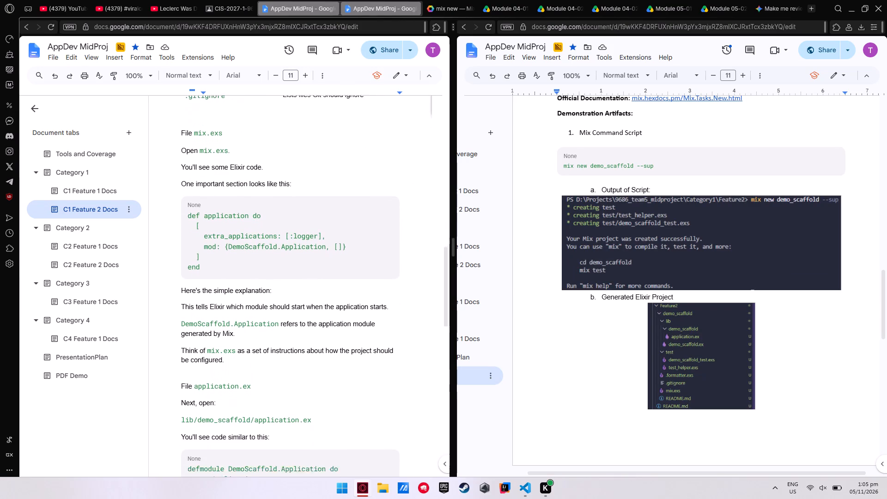
{"action": "scroll", "coordinate": [296, 303], "scroll_direction": "down", "scroll_amount": 1}
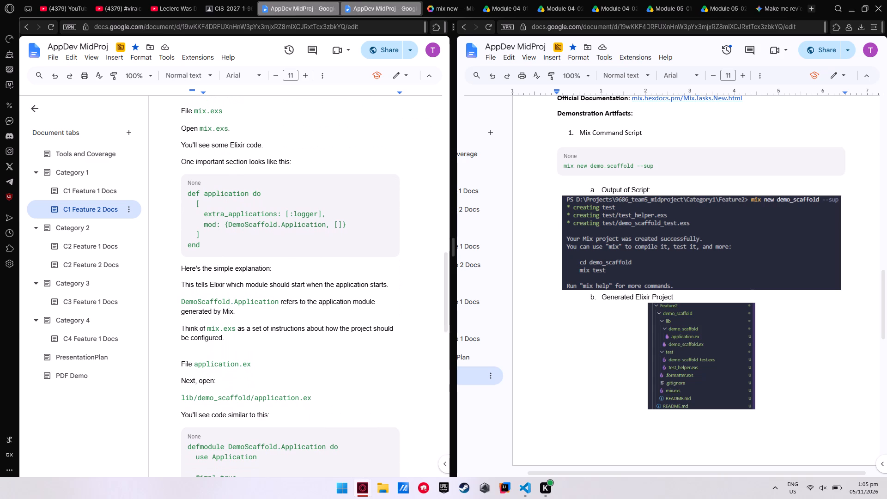
{"action": "scroll", "coordinate": [296, 303], "scroll_direction": "down", "scroll_amount": 1}
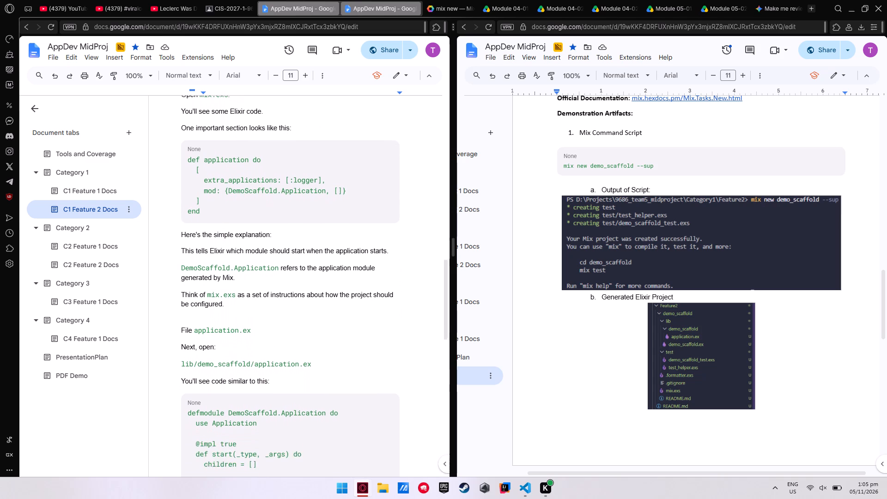
{"action": "scroll", "coordinate": [296, 303], "scroll_direction": "down", "scroll_amount": 2}
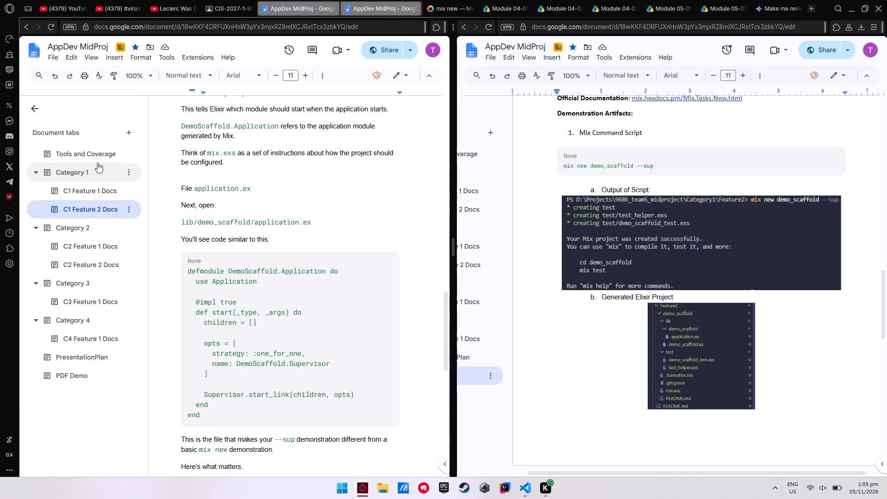
Open the Tools and Coverage tab and read the topic and description table for each category's features.
{"action": "left_click", "coordinate": [97, 157]}
{"action": "scroll", "coordinate": [248, 294], "scroll_direction": "down", "scroll_amount": 6}
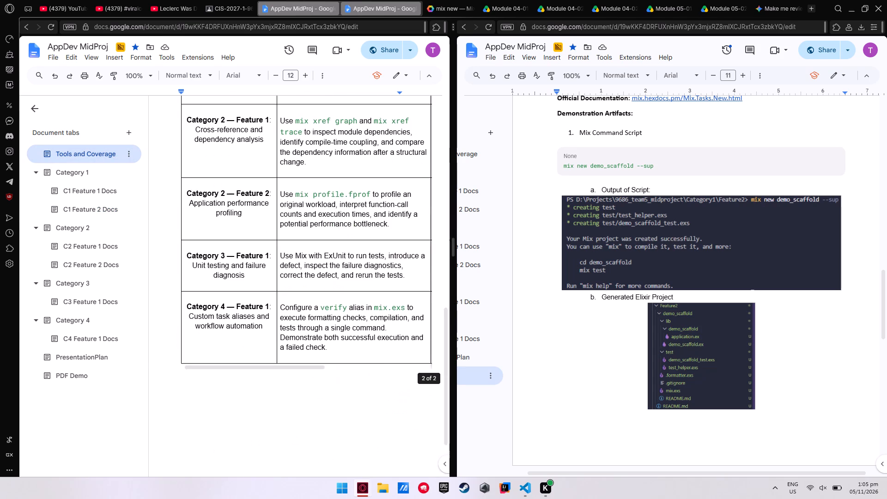
{"action": "scroll", "coordinate": [248, 294], "scroll_direction": "up", "scroll_amount": 1}
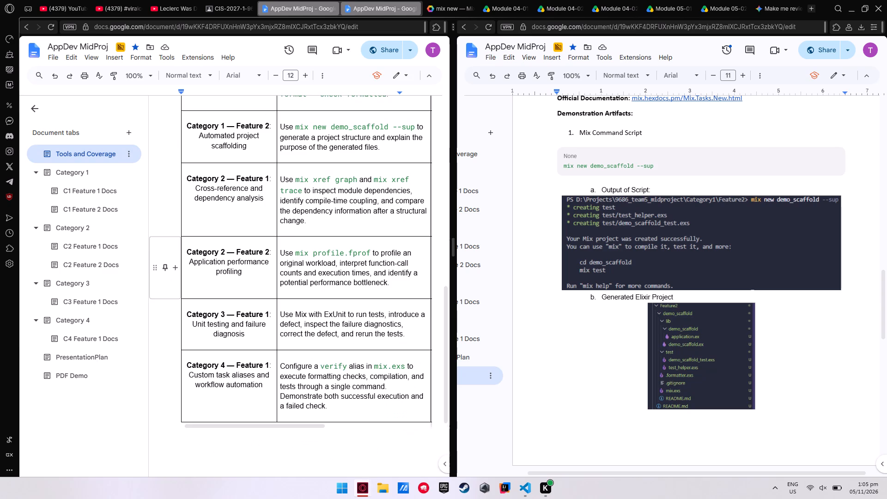
{"action": "scroll", "coordinate": [248, 294], "scroll_direction": "up", "scroll_amount": 1}
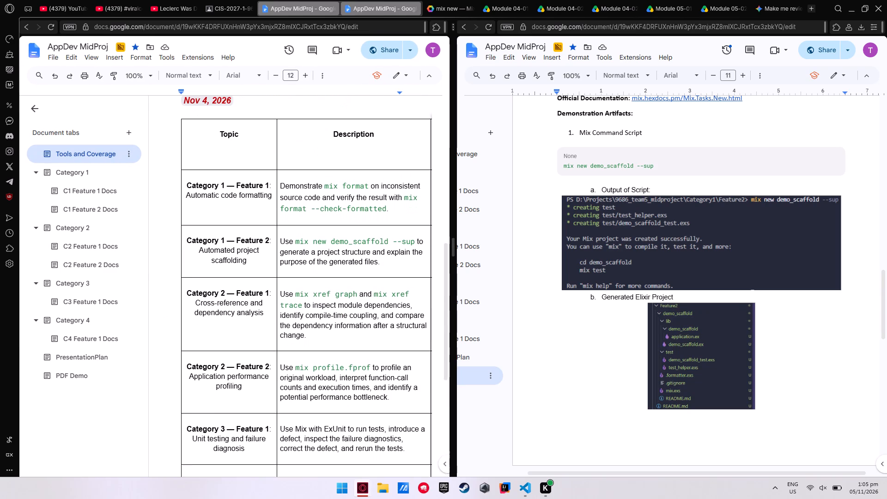
{"action": "scroll", "coordinate": [248, 294], "scroll_direction": "up", "scroll_amount": 1}
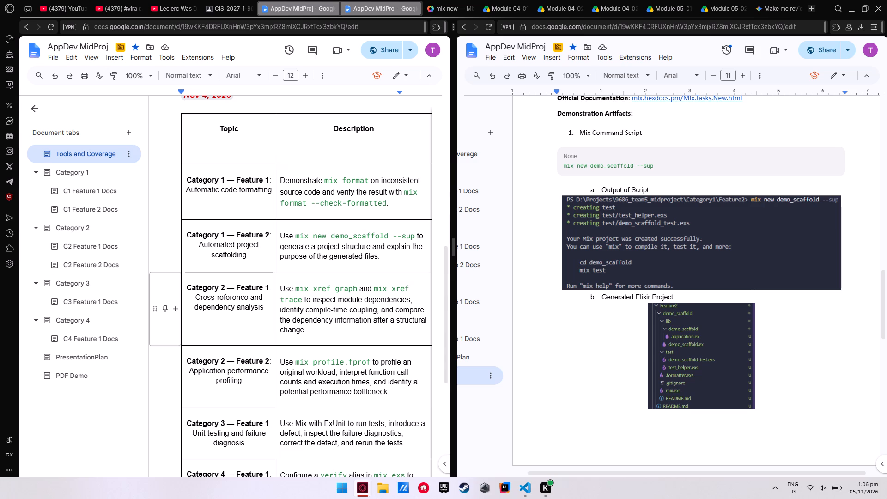
{"action": "scroll", "coordinate": [249, 294], "scroll_direction": "down", "scroll_amount": 1}
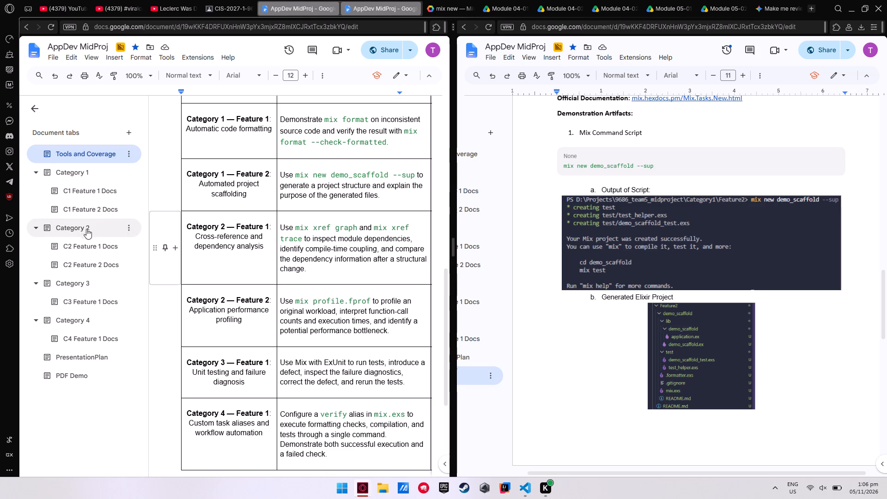
Open the C2 Feature 1 Docs tab and read its setup, source files and mix xref demonstration procedure.
{"action": "left_click", "coordinate": [85, 240]}
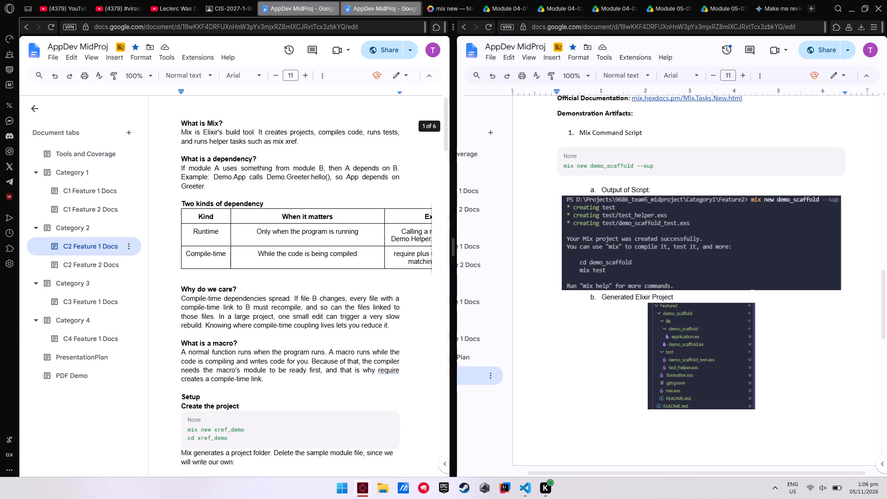
{"action": "scroll", "coordinate": [352, 318], "scroll_direction": "down", "scroll_amount": 3}
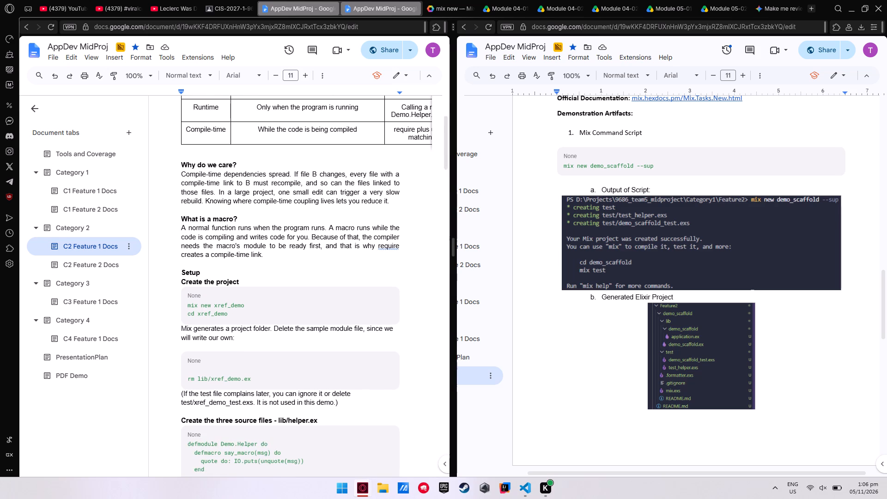
{"action": "scroll", "coordinate": [352, 318], "scroll_direction": "down", "scroll_amount": 4}
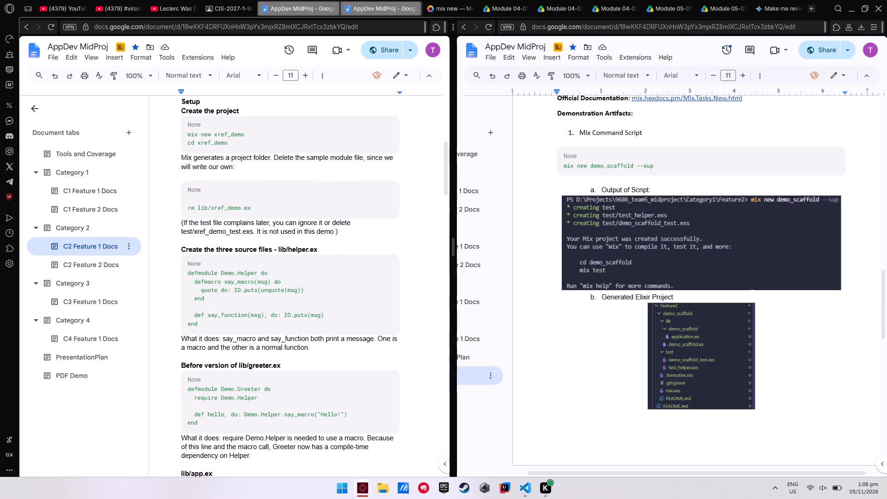
{"action": "scroll", "coordinate": [352, 318], "scroll_direction": "down", "scroll_amount": 6}
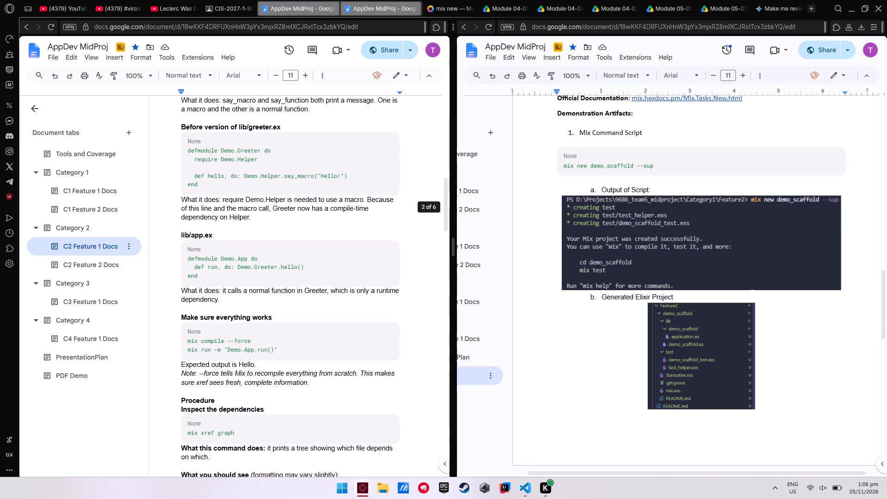
{"action": "scroll", "coordinate": [352, 318], "scroll_direction": "down", "scroll_amount": 5}
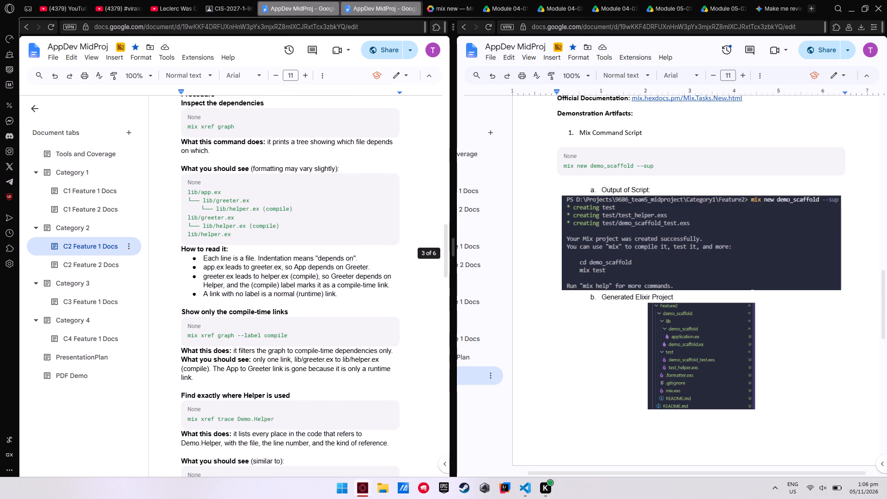
{"action": "scroll", "coordinate": [352, 318], "scroll_direction": "up", "scroll_amount": 1}
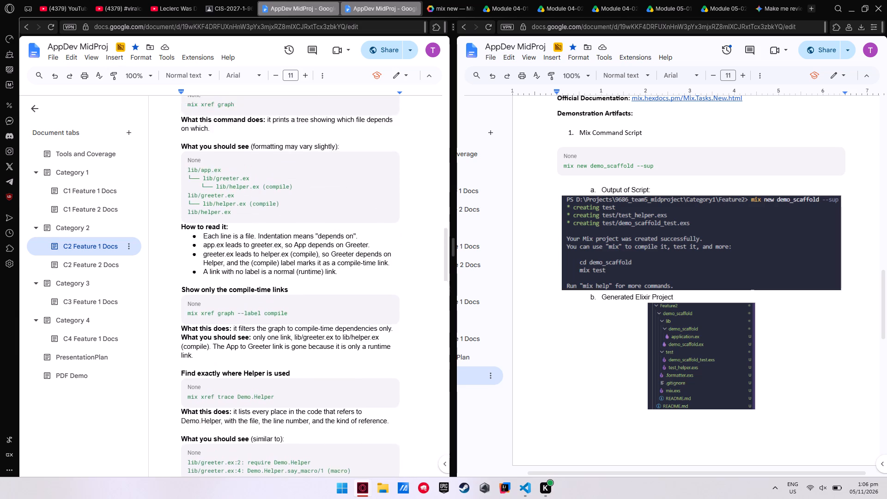
{"action": "scroll", "coordinate": [352, 318], "scroll_direction": "up", "scroll_amount": 1}
Reopen the Tools and Coverage tab and reread the feature descriptions for Categories 2 to 4.
{"action": "left_click", "coordinate": [72, 160]}
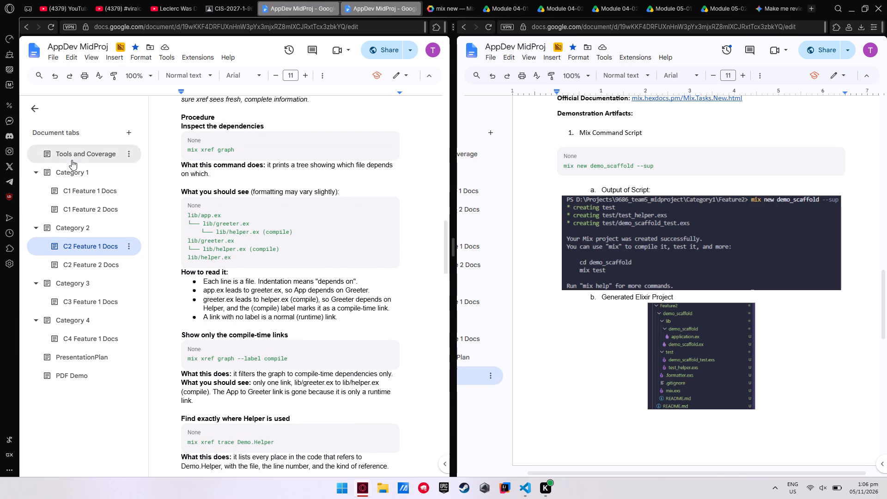
{"action": "scroll", "coordinate": [286, 382], "scroll_direction": "down", "scroll_amount": 7}
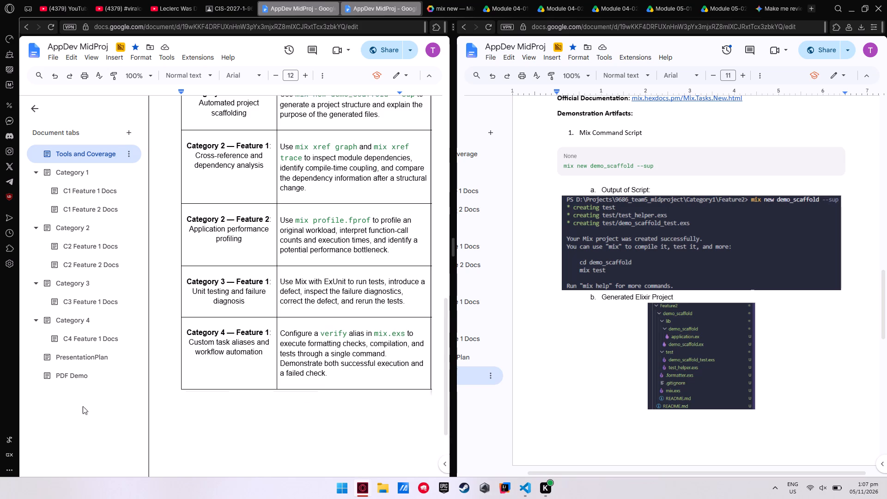
Read C4 Feature 1 Docs on configuring the custom verify alias, briefly checking the deliverables in the ITCS311 MidProject PDF.
{"action": "left_click", "coordinate": [80, 331]}
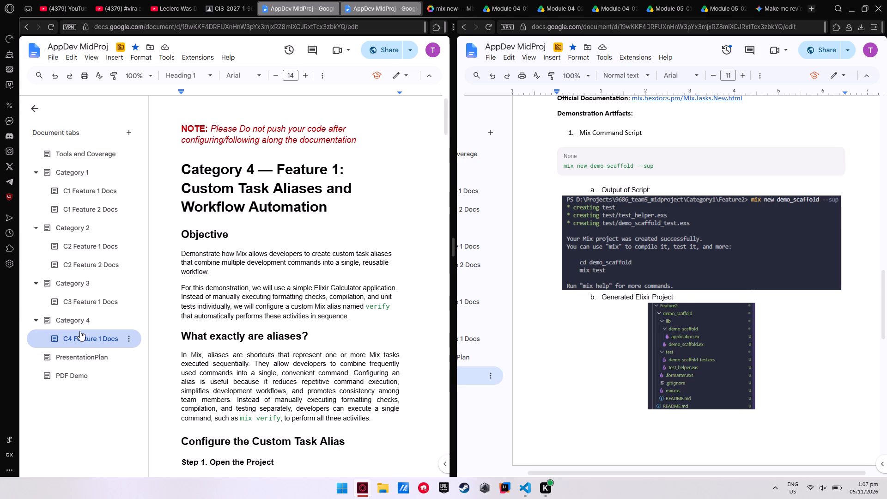
{"action": "scroll", "coordinate": [193, 369], "scroll_direction": "down", "scroll_amount": 1}
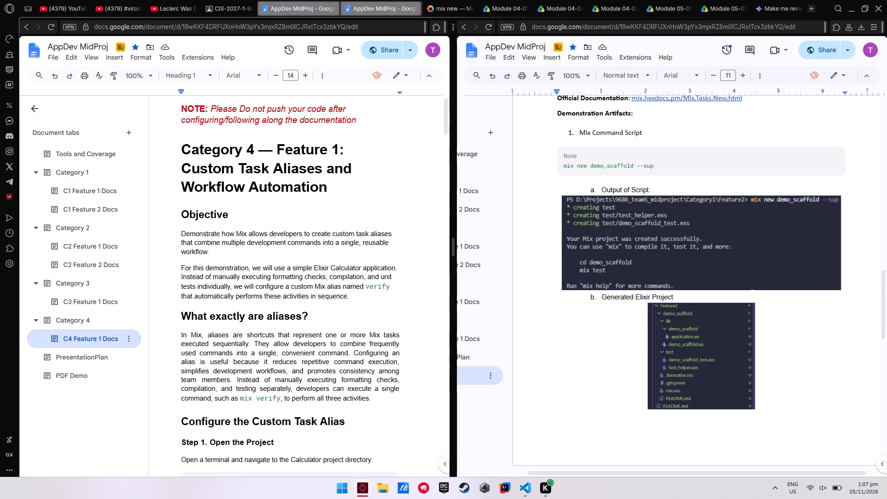
{"action": "scroll", "coordinate": [193, 369], "scroll_direction": "down", "scroll_amount": 5}
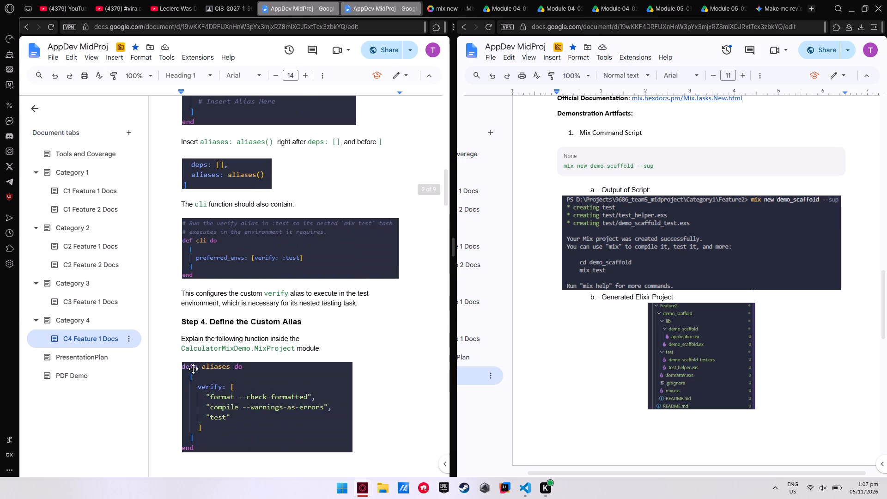
{"action": "scroll", "coordinate": [193, 369], "scroll_direction": "up", "scroll_amount": 5}
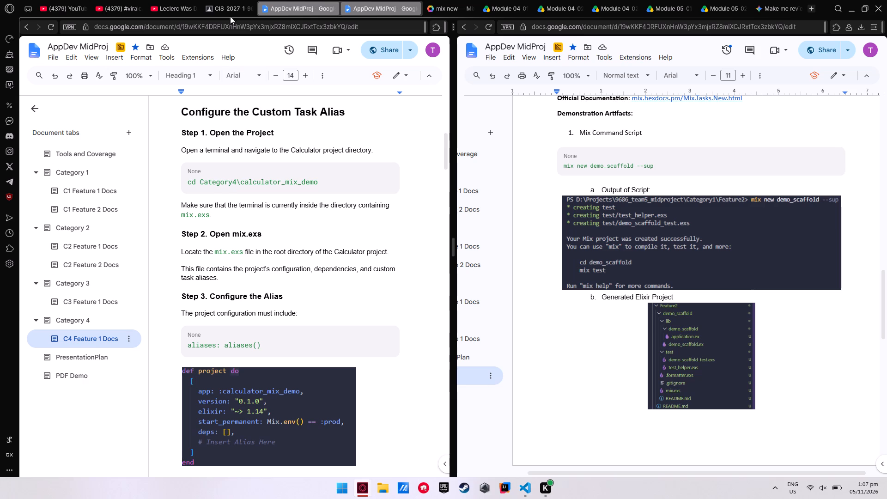
{"action": "left_click", "coordinate": [220, 3]}
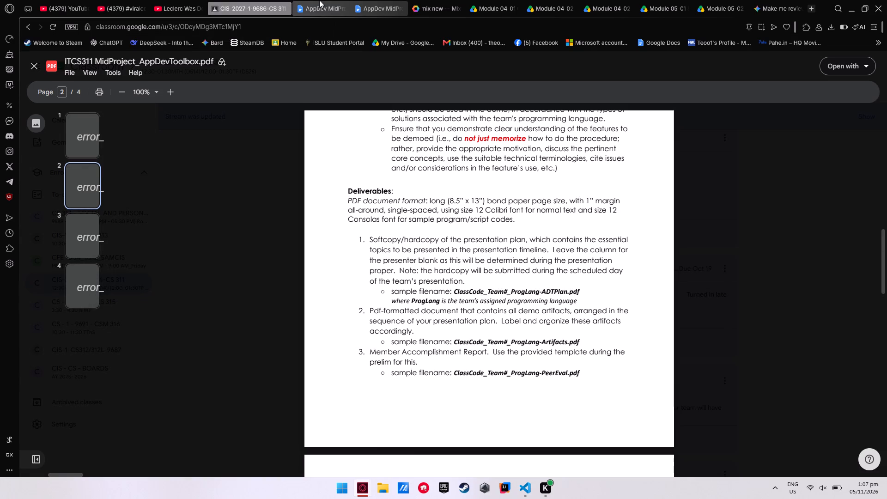
{"action": "left_click", "coordinate": [319, 0]}
{"action": "scroll", "coordinate": [309, 246], "scroll_direction": "down", "scroll_amount": 2}
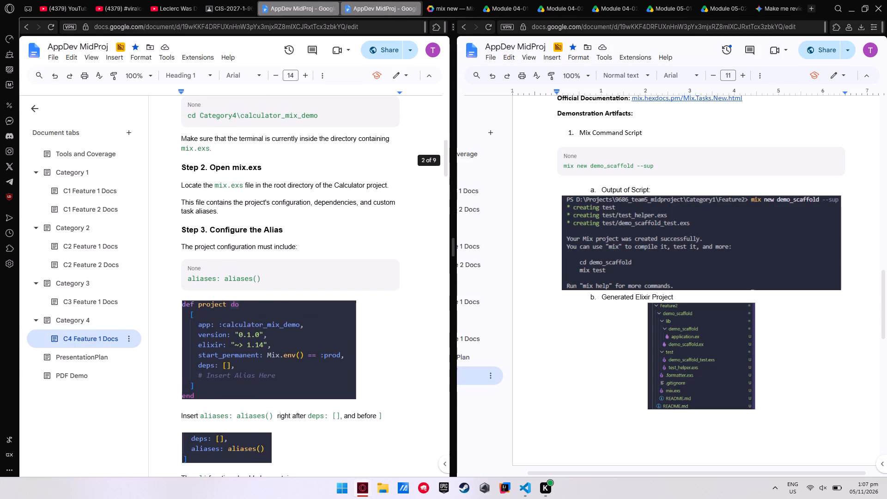
{"action": "scroll", "coordinate": [309, 246], "scroll_direction": "down", "scroll_amount": 3}
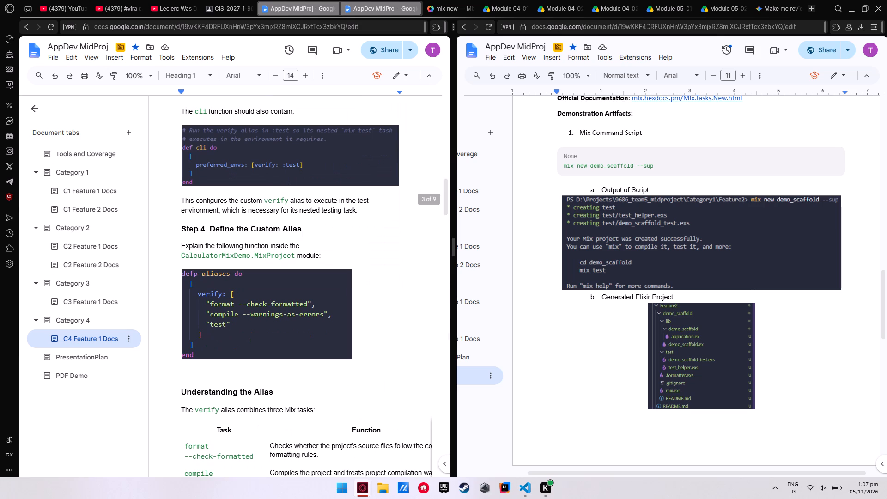
Open the PresentationPlan tab, separate the split document views, and read each feature's topic and description across both pages.
{"action": "left_click", "coordinate": [97, 355]}
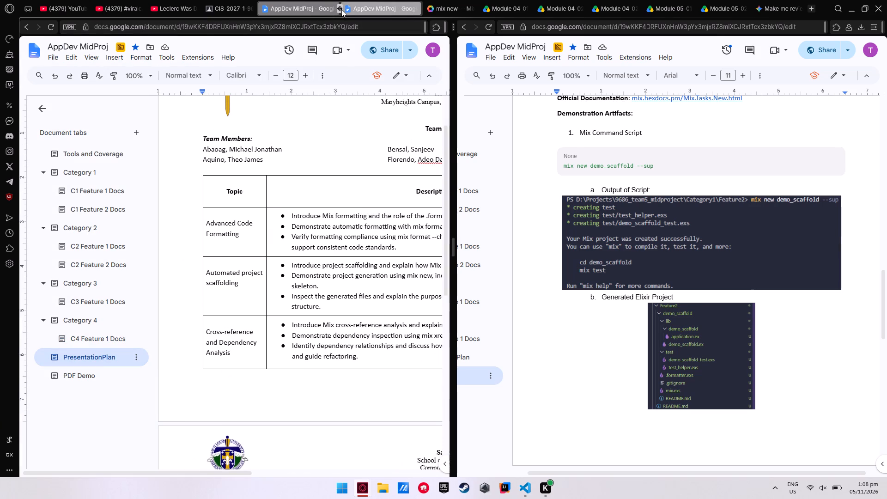
{"action": "left_click", "coordinate": [341, 9]}
{"action": "left_click", "coordinate": [384, 3]}
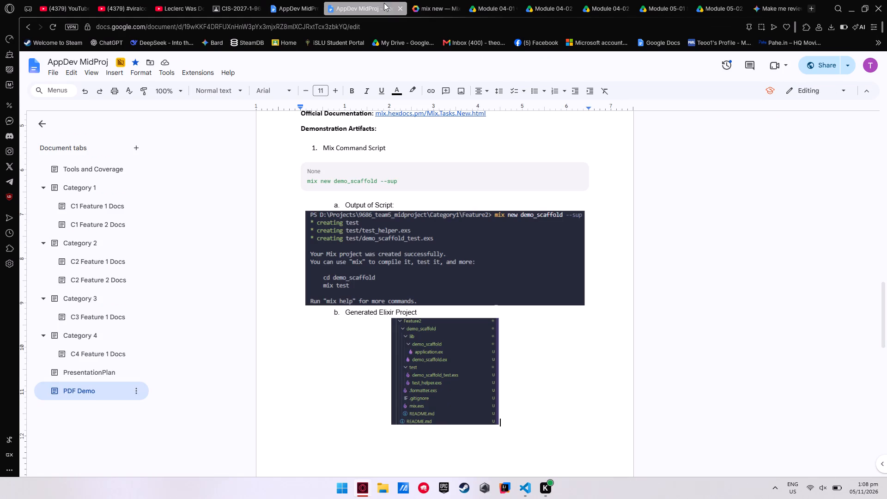
{"action": "left_click", "coordinate": [311, 0]}
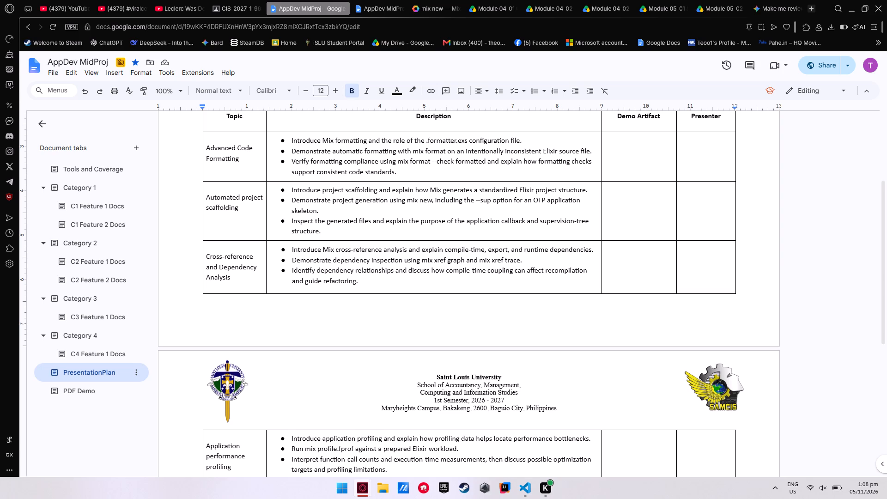
{"action": "scroll", "coordinate": [450, 274], "scroll_direction": "down", "scroll_amount": 1}
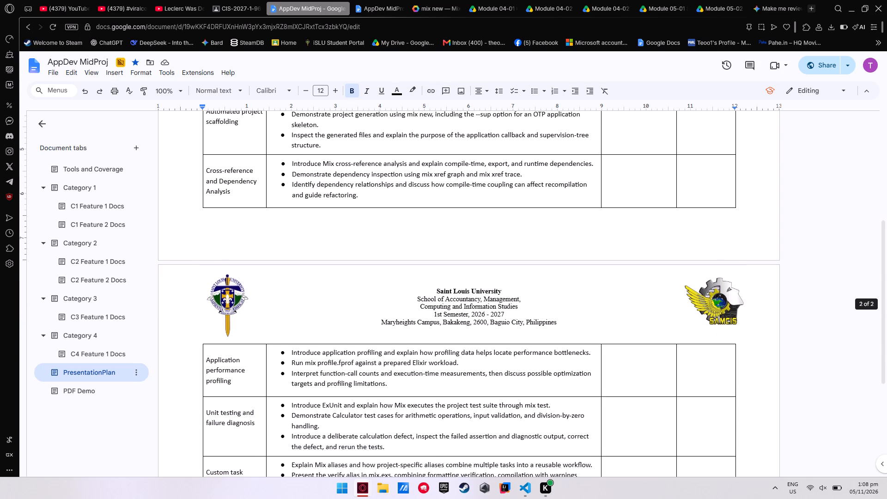
{"action": "scroll", "coordinate": [450, 274], "scroll_direction": "down", "scroll_amount": 1}
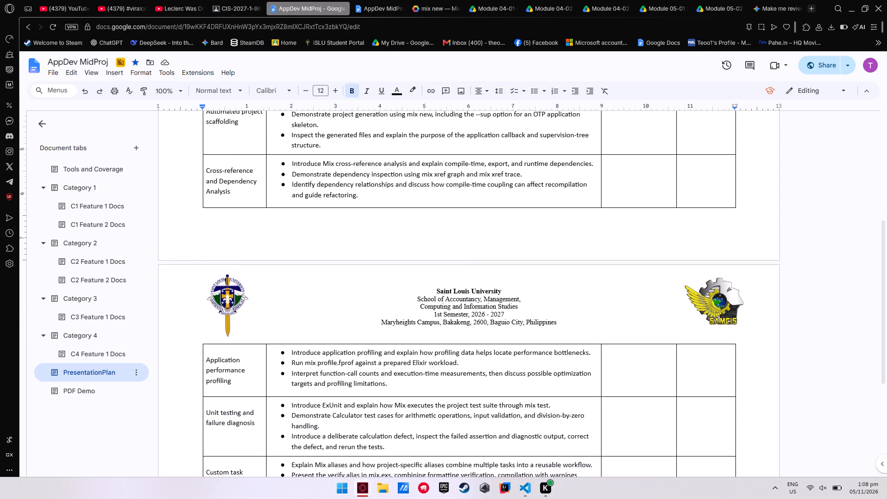
{"action": "scroll", "coordinate": [450, 274], "scroll_direction": "down", "scroll_amount": 3}
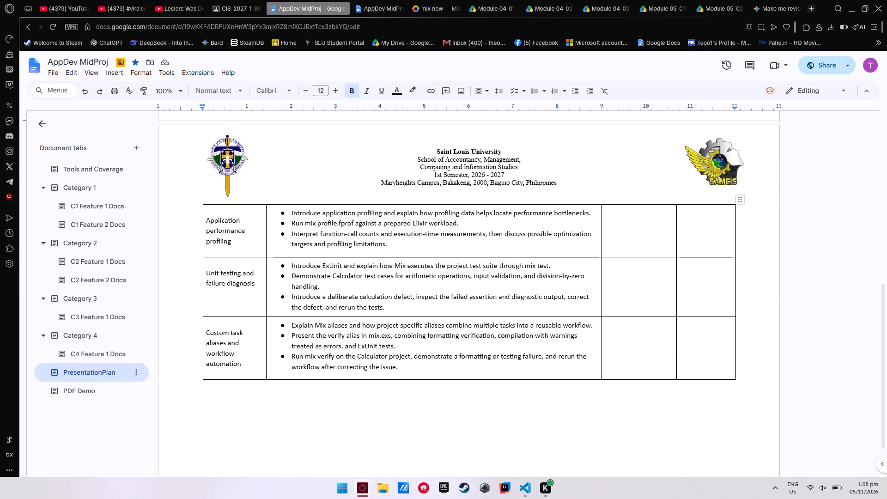
{"action": "scroll", "coordinate": [450, 274], "scroll_direction": "up", "scroll_amount": 3}
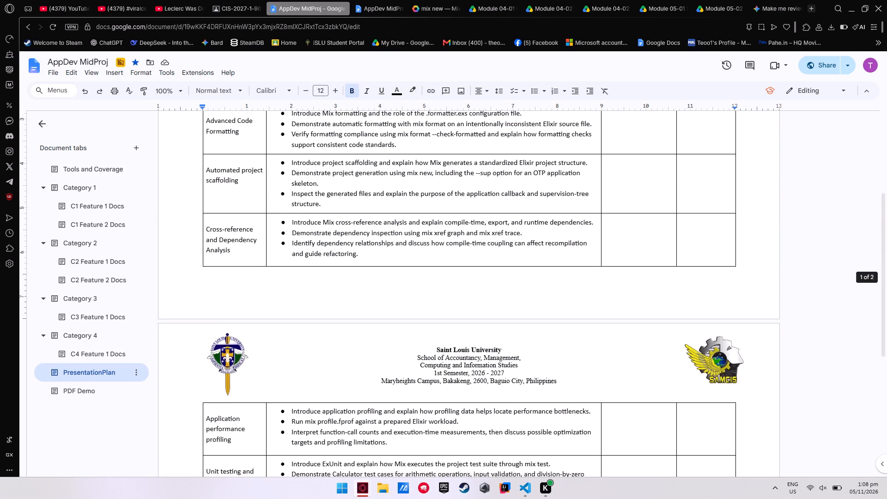
{"action": "scroll", "coordinate": [450, 274], "scroll_direction": "up", "scroll_amount": 2}
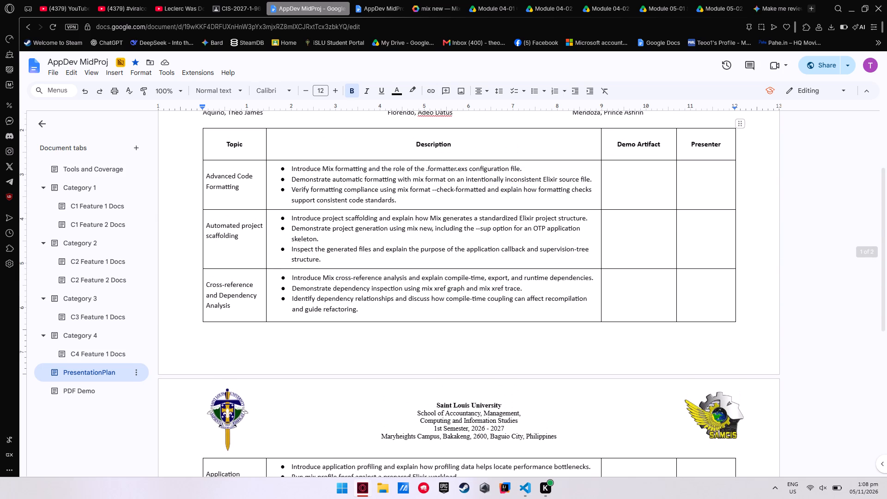
Switch to Visual Studio Code to look over the 9686_team5_midproject files.
{"action": "key", "text": "alt+Tab"}
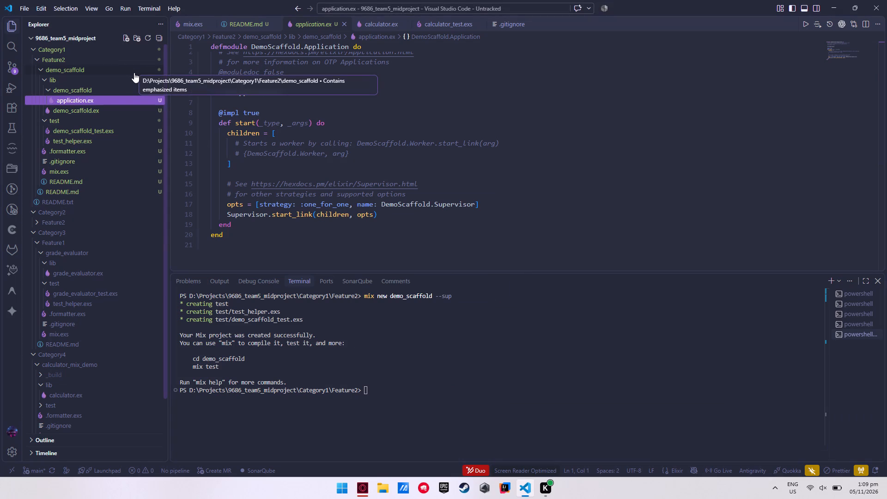
{"action": "scroll", "coordinate": [134, 73], "scroll_direction": "up", "scroll_amount": 1}
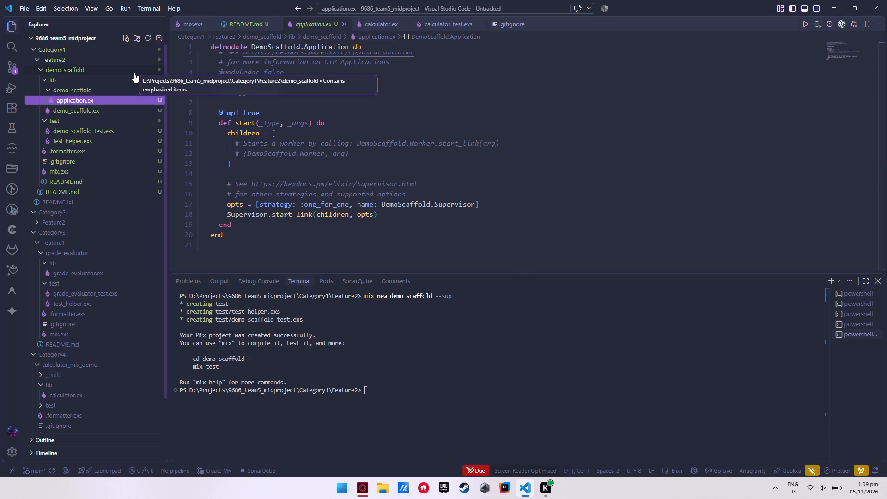
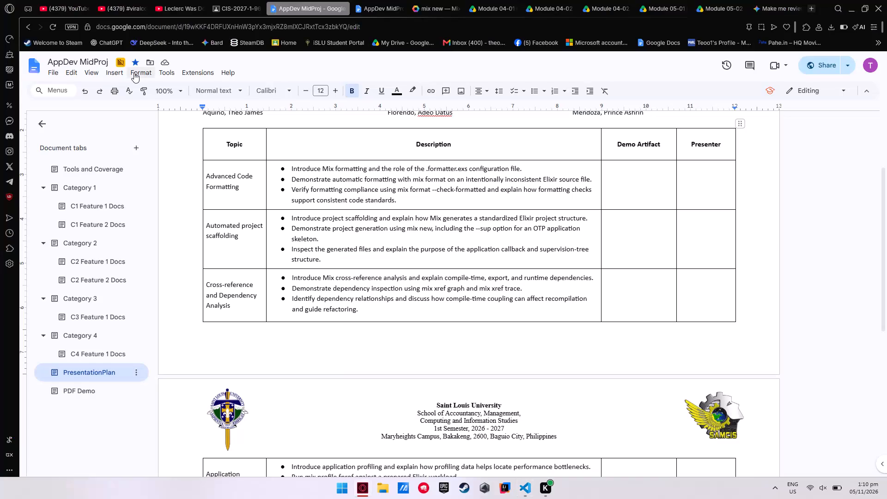
Open C1 Feature 2 Docs and place it in a split view beside the document's PDF Demo tab.
{"action": "left_click", "coordinate": [111, 226]}
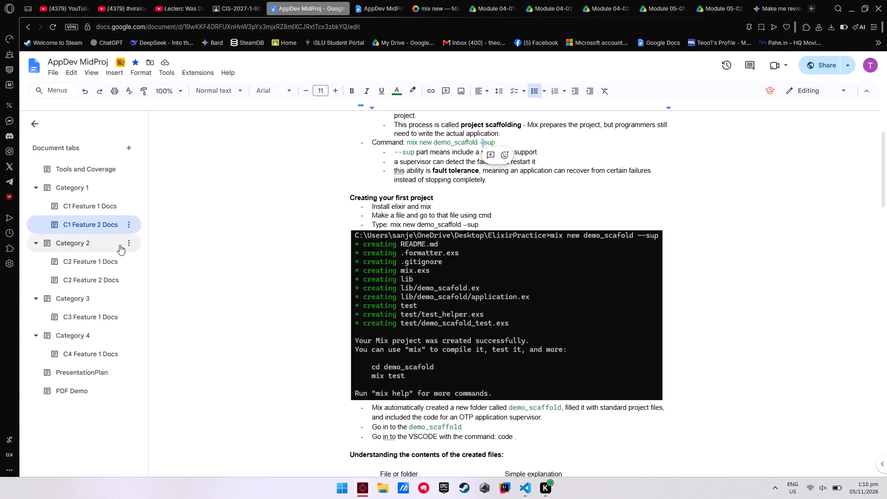
{"action": "left_click_drag", "start_coordinate": [373, 0], "coordinate": [501, 135]}
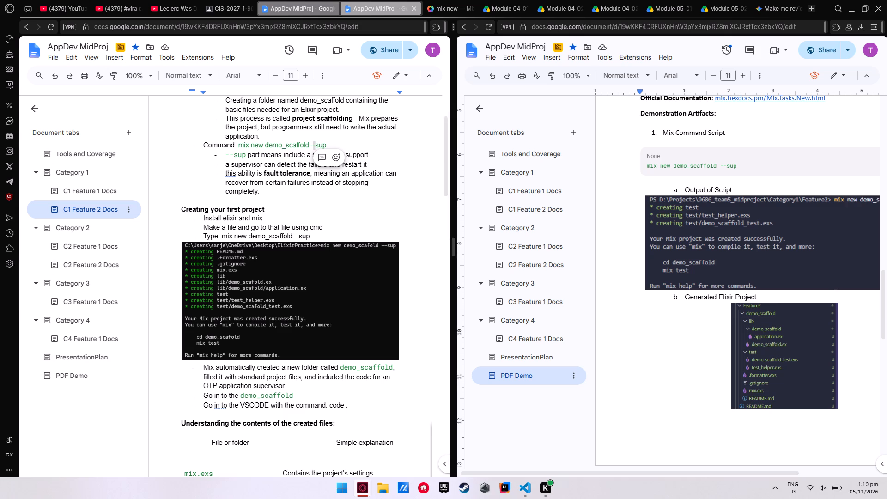
Read C1 Feature 2 Docs on mix new demo_scaffold and view the full width of the matching PDF Demo page.
{"action": "scroll", "coordinate": [330, 405], "scroll_direction": "up", "scroll_amount": 5}
{"action": "scroll", "coordinate": [330, 405], "scroll_direction": "down", "scroll_amount": 2}
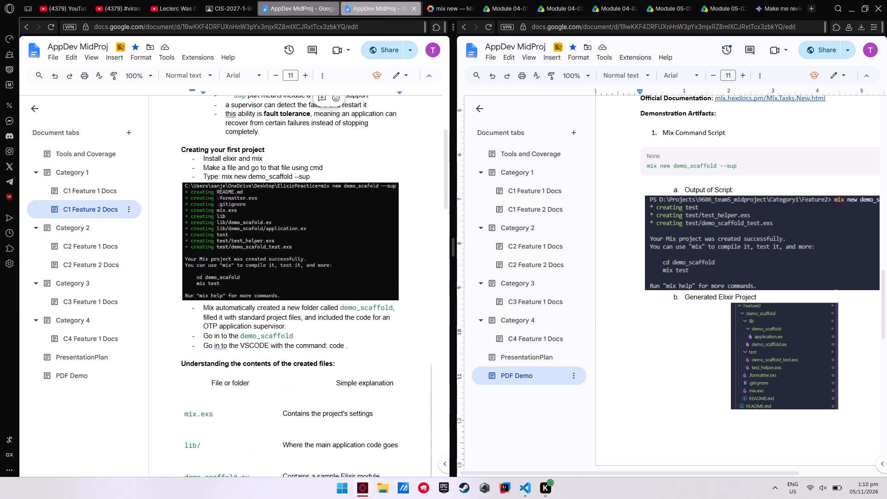
{"action": "scroll", "coordinate": [330, 405], "scroll_direction": "up", "scroll_amount": 1}
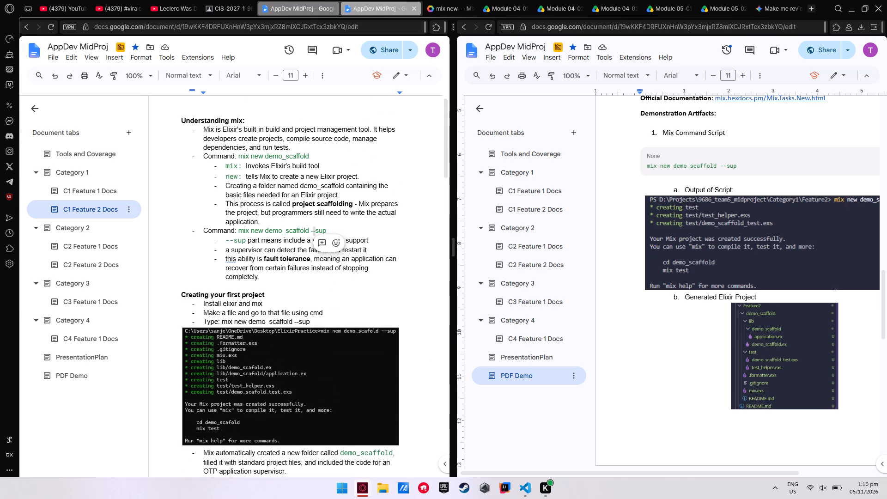
{"action": "scroll", "coordinate": [330, 405], "scroll_direction": "up", "scroll_amount": 1}
{"action": "left_click_drag", "start_coordinate": [669, 471], "coordinate": [717, 470]}
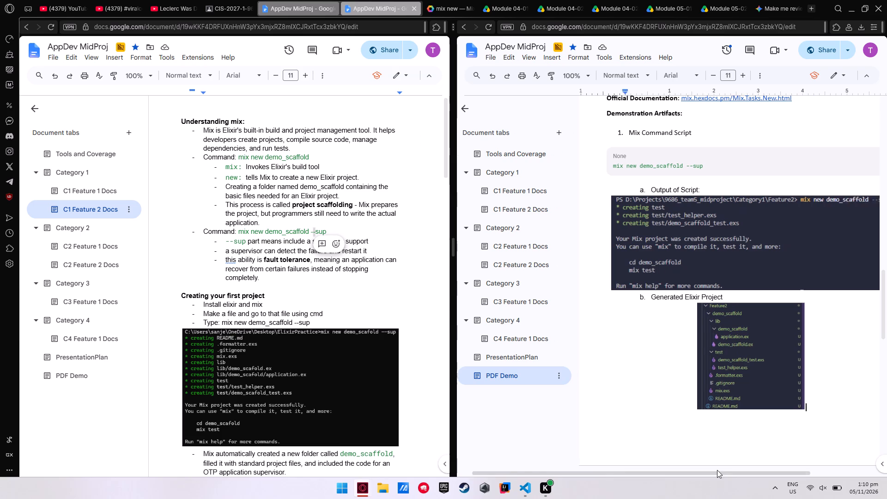
{"action": "left_click_drag", "start_coordinate": [717, 470], "coordinate": [767, 466]}
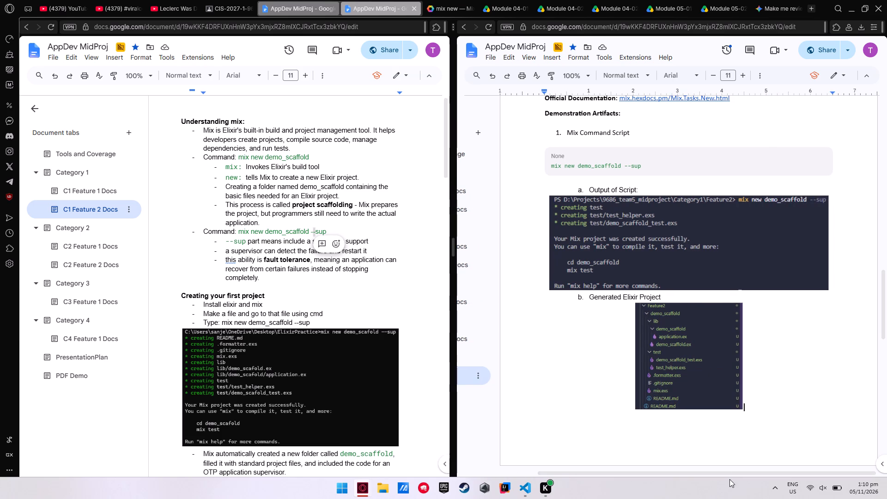
{"action": "left_click_drag", "start_coordinate": [735, 474], "coordinate": [618, 468]}
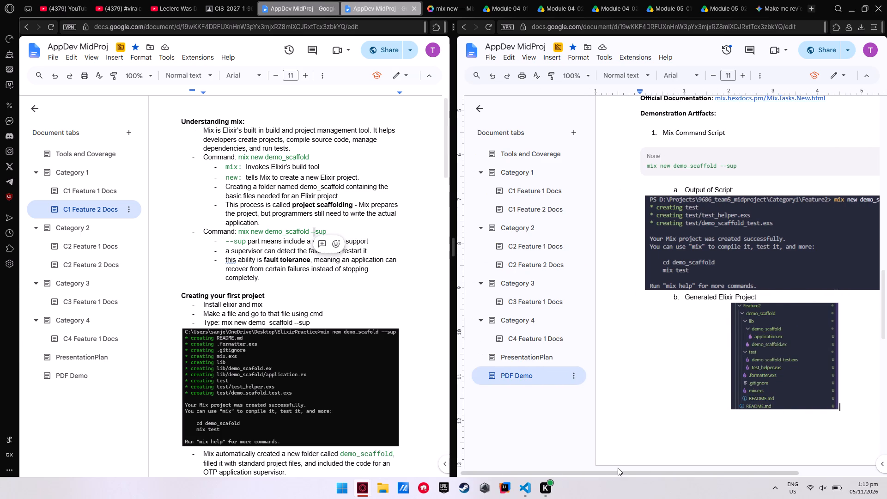
{"action": "left_click_drag", "start_coordinate": [618, 468], "coordinate": [662, 460]}
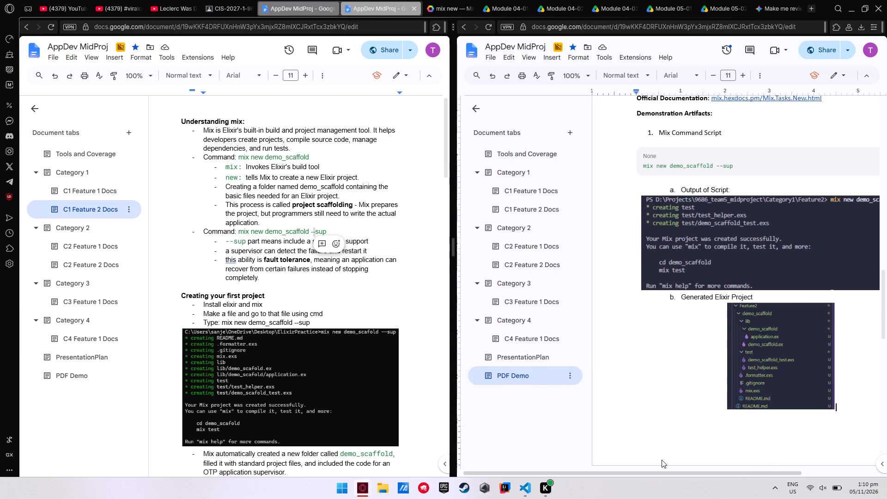
{"action": "left_click_drag", "start_coordinate": [662, 460], "coordinate": [747, 448]}
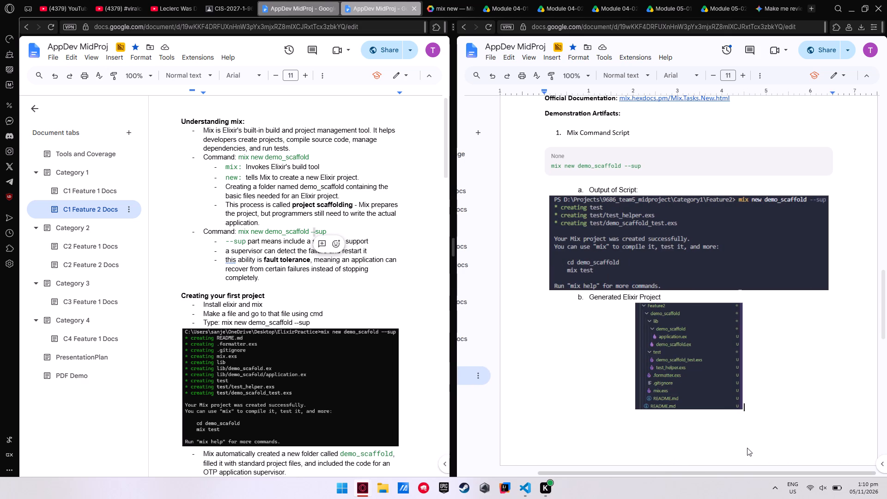
{"action": "left_click_drag", "start_coordinate": [747, 448], "coordinate": [748, 443]}
{"action": "left_click_drag", "start_coordinate": [748, 443], "coordinate": [748, 444]}
{"action": "scroll", "coordinate": [748, 444], "scroll_direction": "right", "scroll_amount": 1}
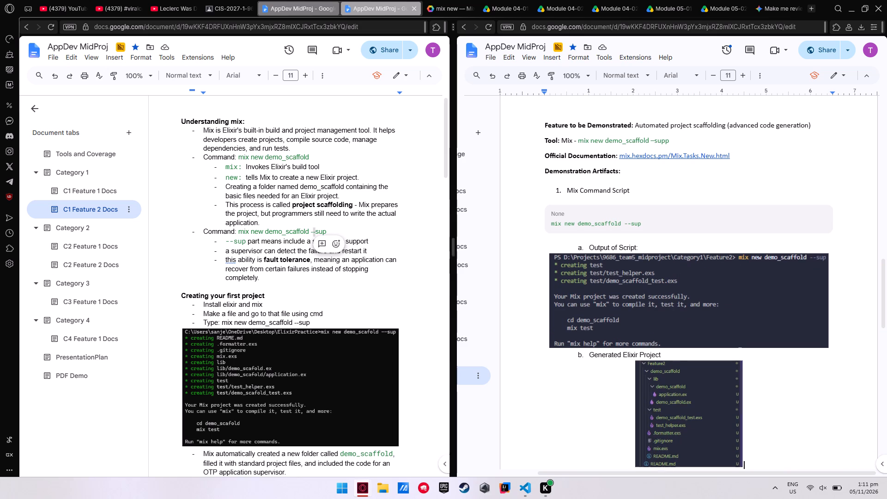
Check the font rules in the MidProject PDF and set the mix new demo_scaffold --sup code block to Consolas size 12.
{"action": "left_click", "coordinate": [716, 228]}
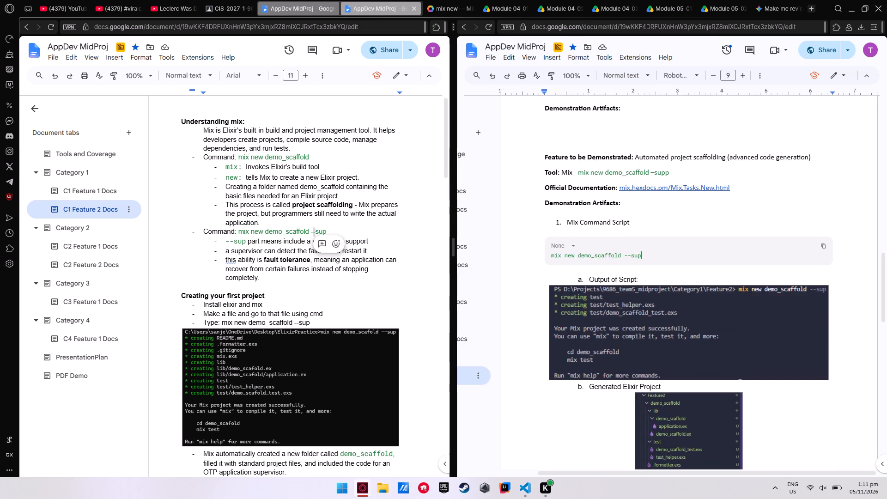
{"action": "left_click", "coordinate": [232, 12]}
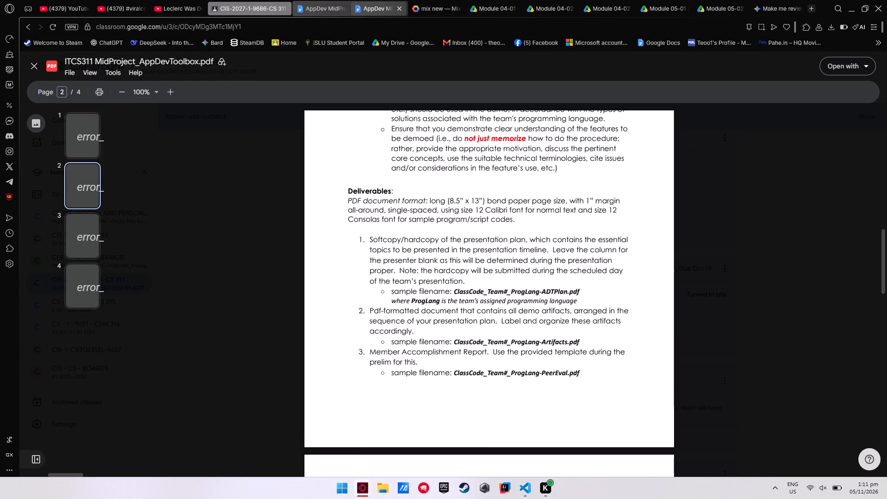
{"action": "left_click", "coordinate": [320, 3]}
{"action": "left_click_drag", "start_coordinate": [657, 256], "coordinate": [547, 256]}
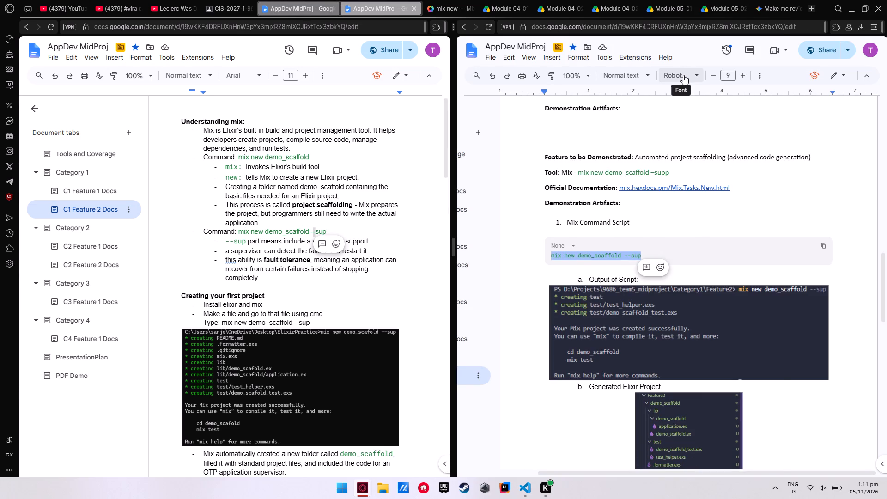
{"action": "left_click", "coordinate": [683, 75]}
{"action": "scroll", "coordinate": [726, 152], "scroll_direction": "down", "scroll_amount": 1}
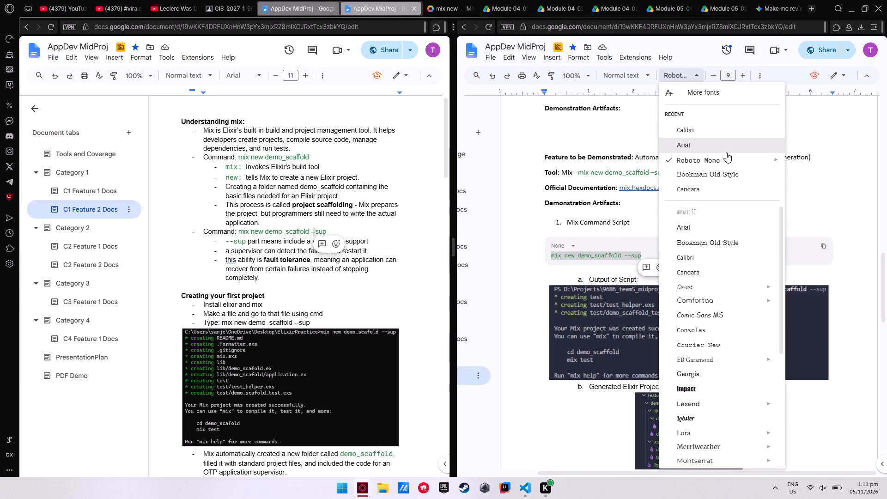
{"action": "scroll", "coordinate": [726, 152], "scroll_direction": "down", "scroll_amount": 1}
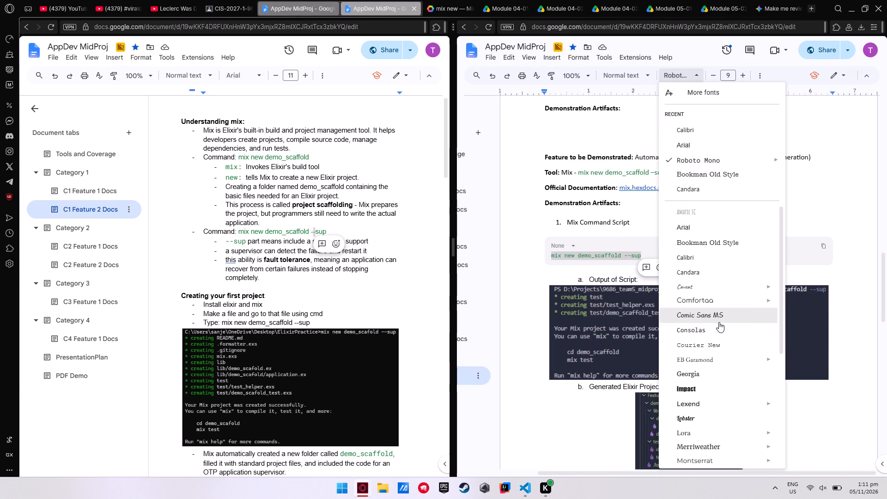
{"action": "left_click", "coordinate": [719, 323]}
{"action": "left_click", "coordinate": [728, 72]}
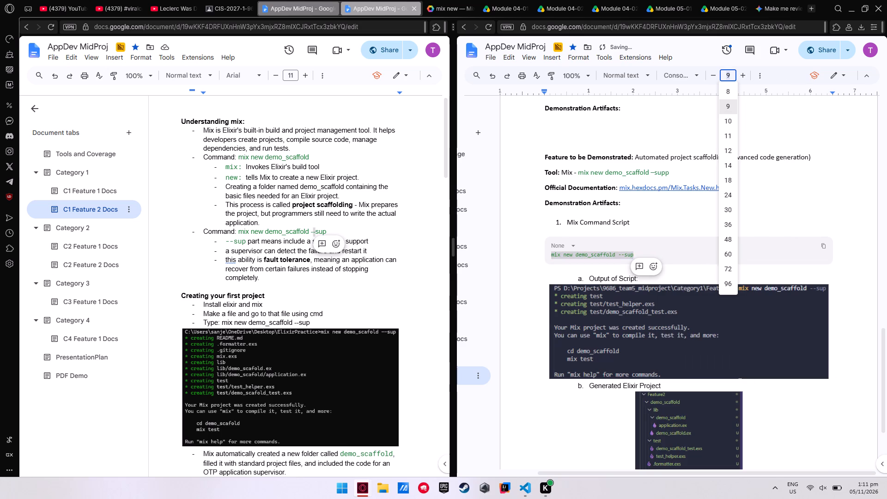
{"action": "type", "text": "12"}
{"action": "key", "text": "Return"}
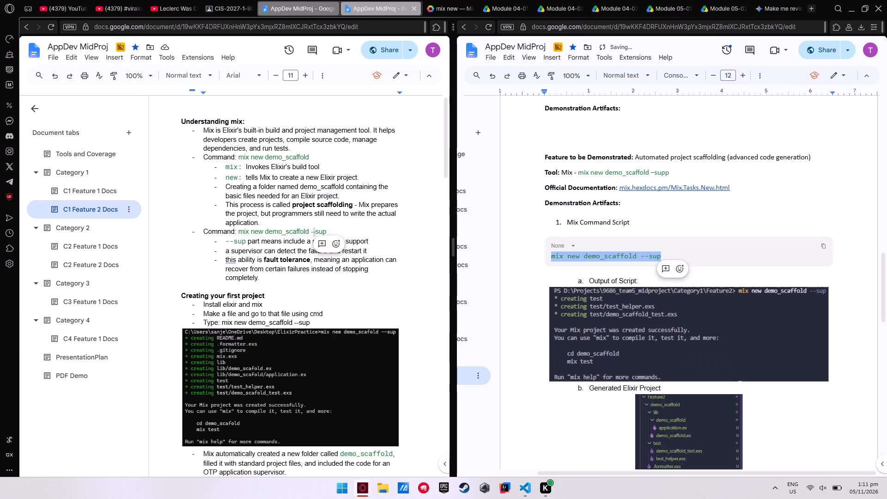
{"action": "left_click", "coordinate": [707, 273]}
Review the scaffolding feature's output and generated project artifacts in PDF Demo alongside the explanation in C1 Feature 2 Docs.
{"action": "scroll", "coordinate": [705, 235], "scroll_direction": "down", "scroll_amount": 2}
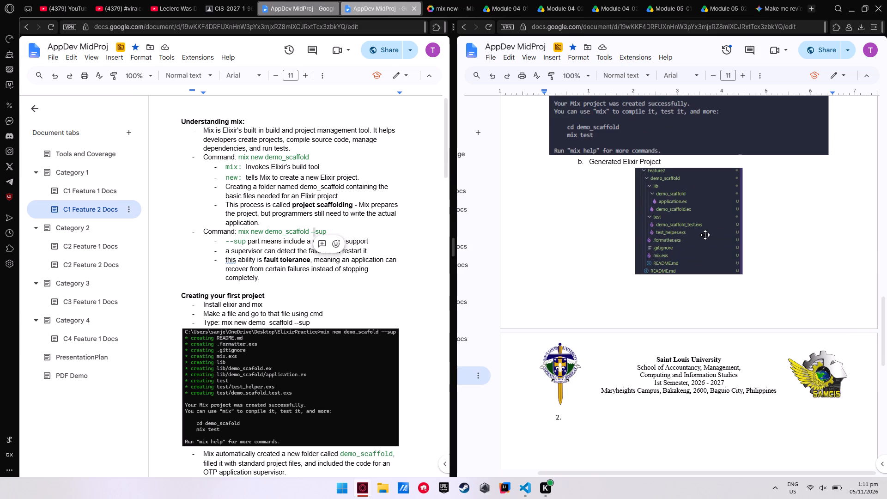
{"action": "scroll", "coordinate": [705, 235], "scroll_direction": "up", "scroll_amount": 1}
{"action": "scroll", "coordinate": [705, 235], "scroll_direction": "down", "scroll_amount": 3}
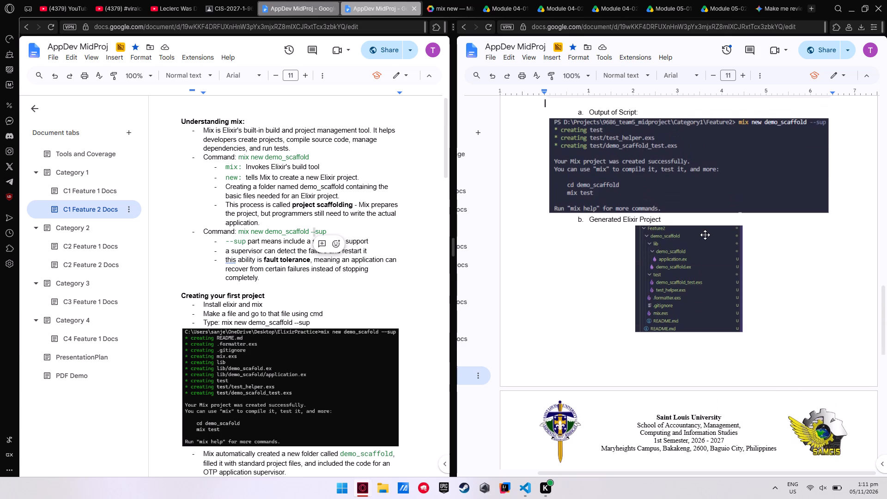
{"action": "scroll", "coordinate": [705, 235], "scroll_direction": "down", "scroll_amount": 3}
{"action": "scroll", "coordinate": [705, 235], "scroll_direction": "up", "scroll_amount": 2}
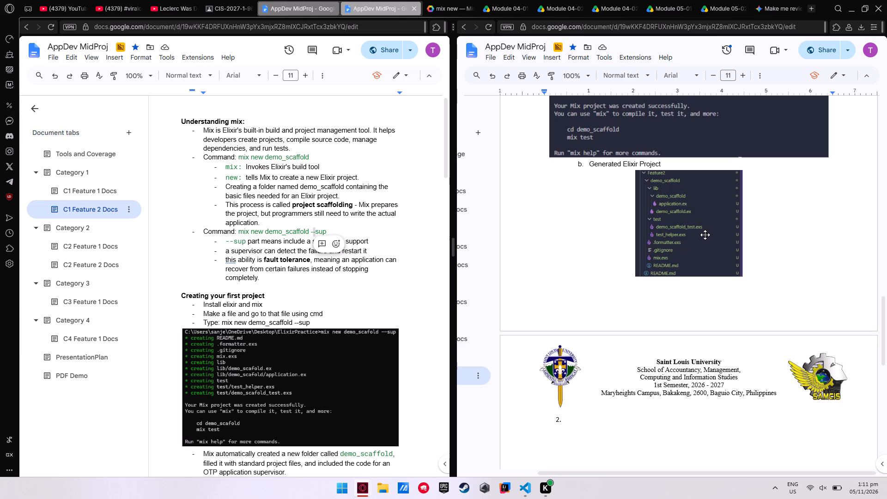
{"action": "scroll", "coordinate": [705, 235], "scroll_direction": "down", "scroll_amount": 1}
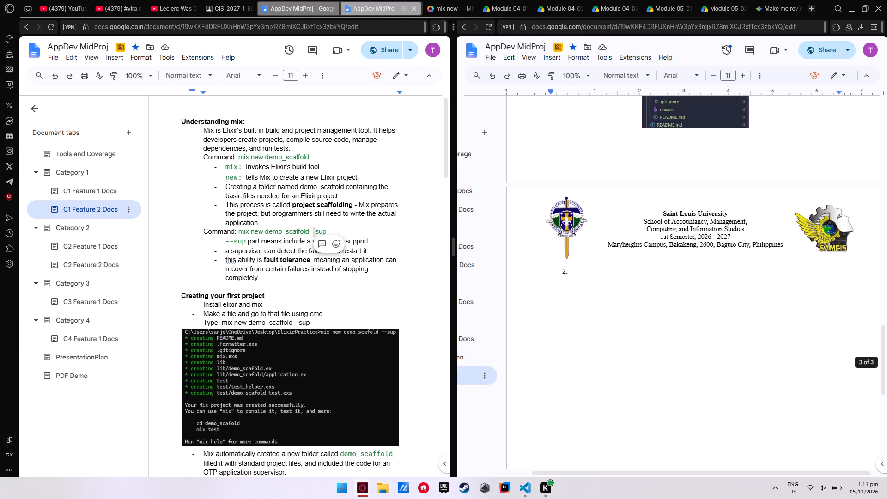
{"action": "scroll", "coordinate": [705, 235], "scroll_direction": "down", "scroll_amount": 1}
{"action": "scroll", "coordinate": [322, 290], "scroll_direction": "down", "scroll_amount": 1}
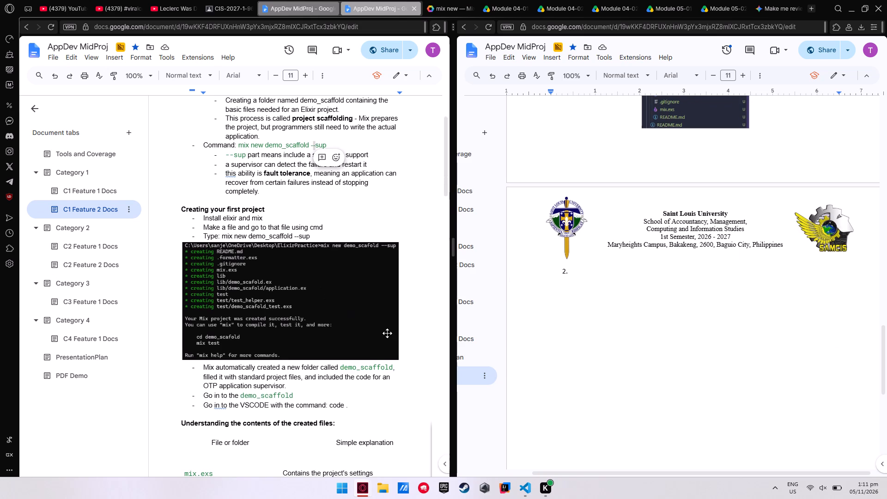
Switch to Visual Studio Code and open demo_scaffold.ex from the lib folder to look over its code.
{"action": "left_click", "coordinate": [530, 481]}
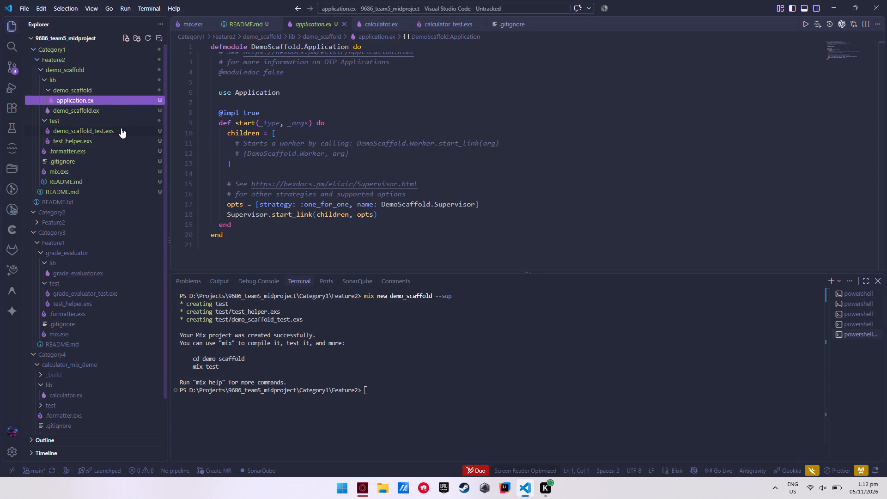
{"action": "double_click", "coordinate": [125, 112]}
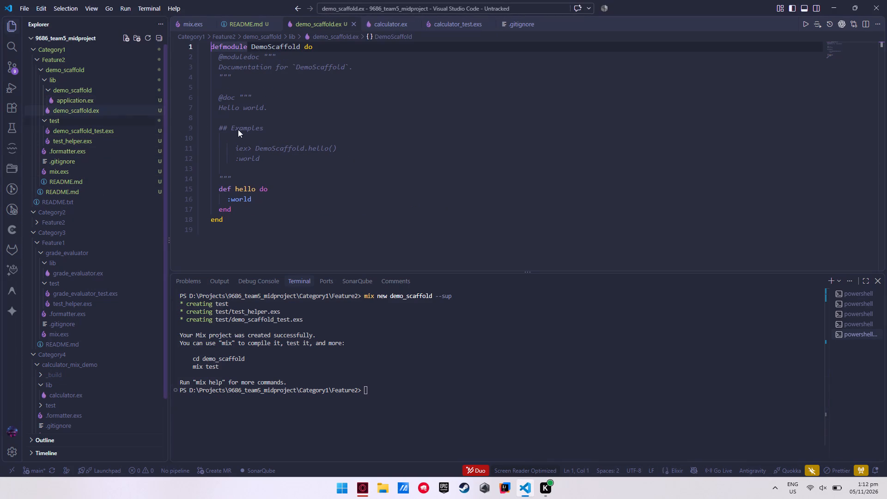
{"action": "scroll", "coordinate": [244, 128], "scroll_direction": "up", "scroll_amount": 2}
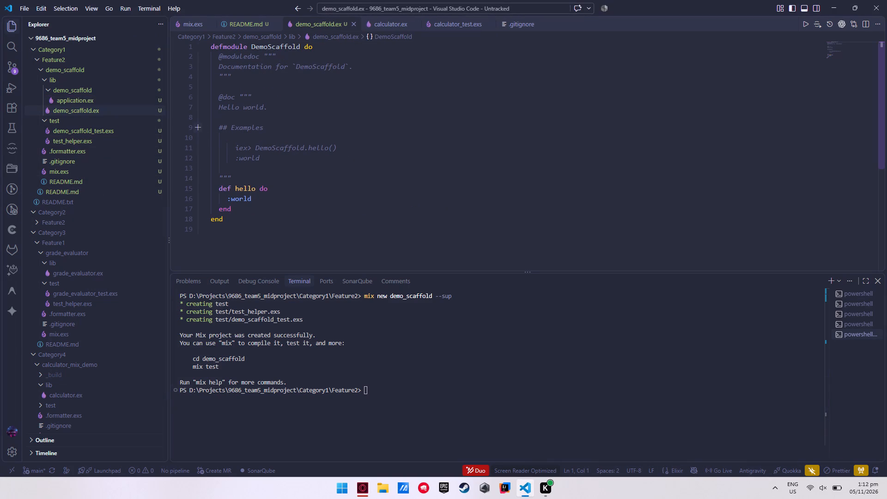
Switch back to the browser and examine the area from the Generated Elixir Project screenshot to the end of PDF Demo.
{"action": "key", "text": "alt+Tab"}
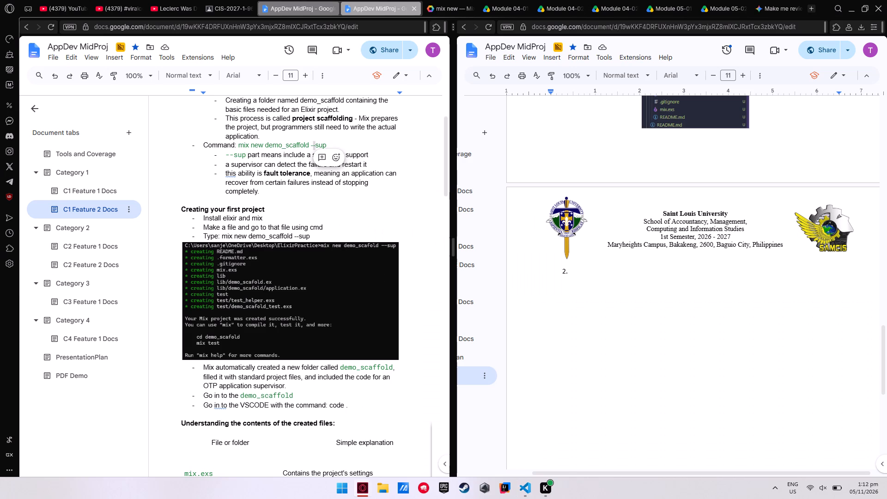
{"action": "scroll", "coordinate": [508, 118], "scroll_direction": "up", "scroll_amount": 4}
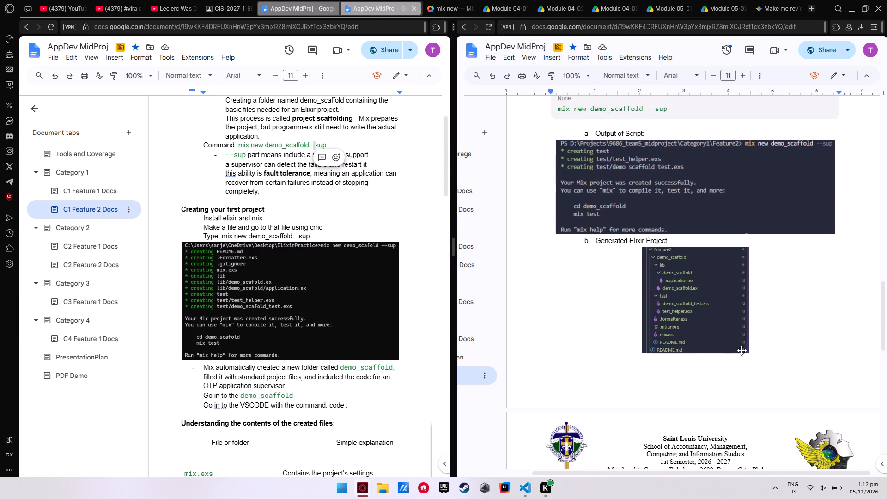
{"action": "left_click", "coordinate": [778, 353]}
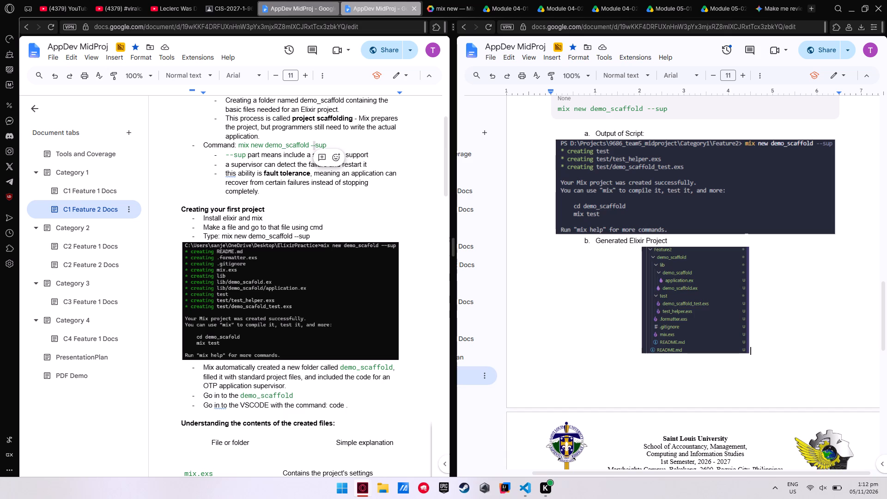
{"action": "scroll", "coordinate": [778, 353], "scroll_direction": "down", "scroll_amount": 14}
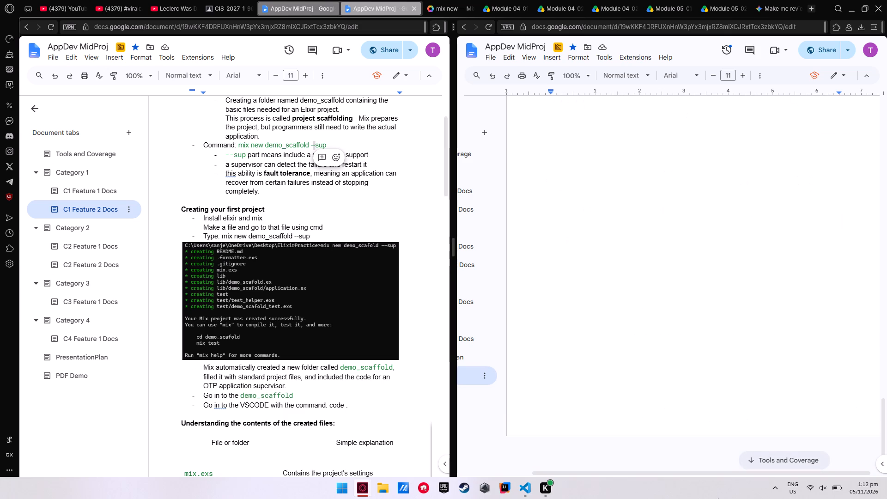
{"action": "scroll", "coordinate": [652, 273], "scroll_direction": "up", "scroll_amount": 5}
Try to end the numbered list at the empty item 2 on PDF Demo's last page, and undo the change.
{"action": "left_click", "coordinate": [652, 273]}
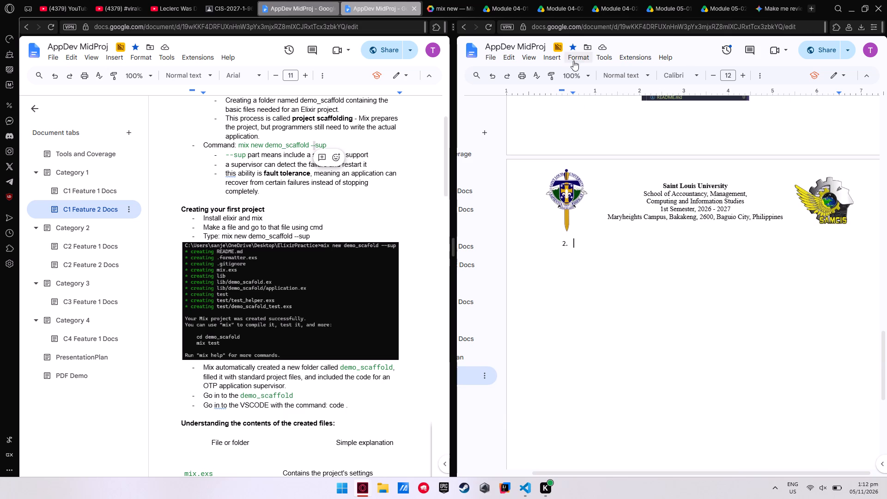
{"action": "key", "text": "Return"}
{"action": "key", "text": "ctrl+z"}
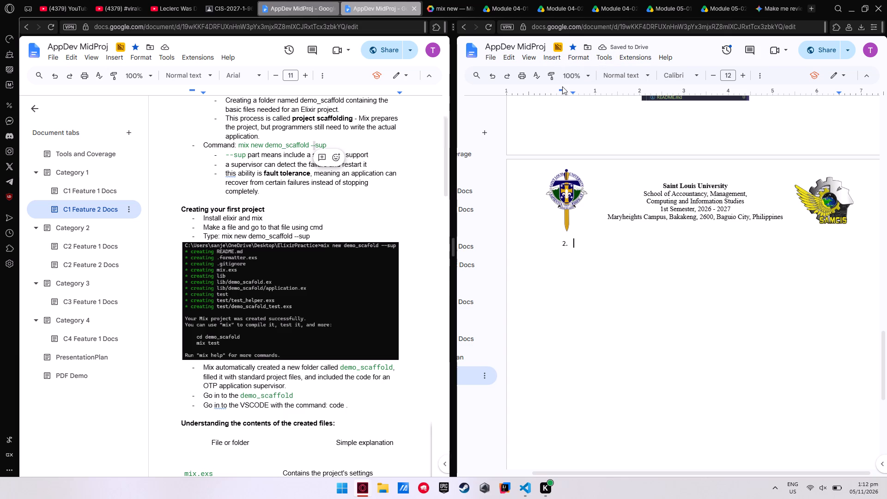
Insert a next-page section break before the empty item 2 on PDF Demo's last page.
{"action": "left_click", "coordinate": [553, 58]}
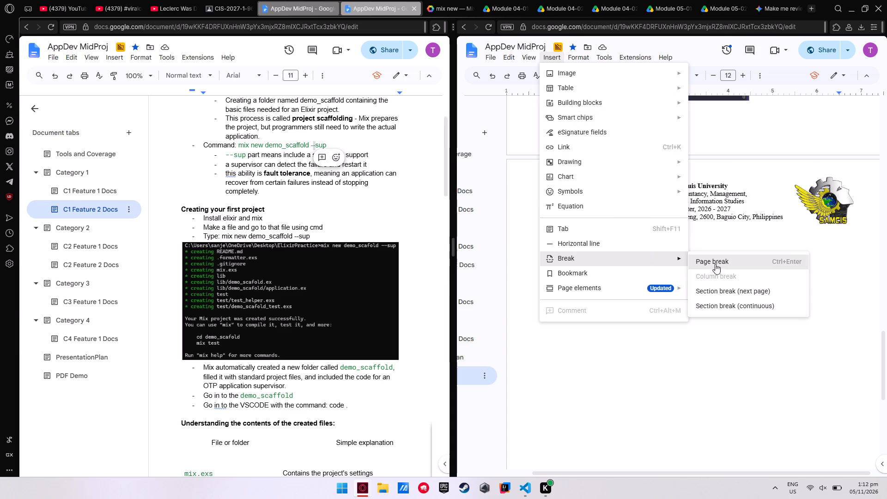
{"action": "left_click", "coordinate": [718, 290]}
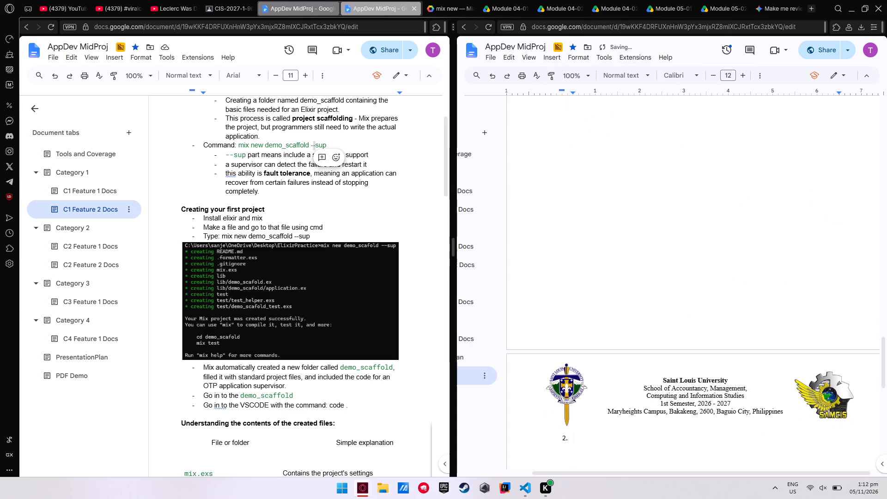
Start a numbered item 2 on the blank page right after the Generated Elixir Project screenshot in PDF Demo.
{"action": "scroll", "coordinate": [718, 290], "scroll_direction": "up", "scroll_amount": 5}
{"action": "scroll", "coordinate": [712, 296], "scroll_direction": "right", "scroll_amount": 1}
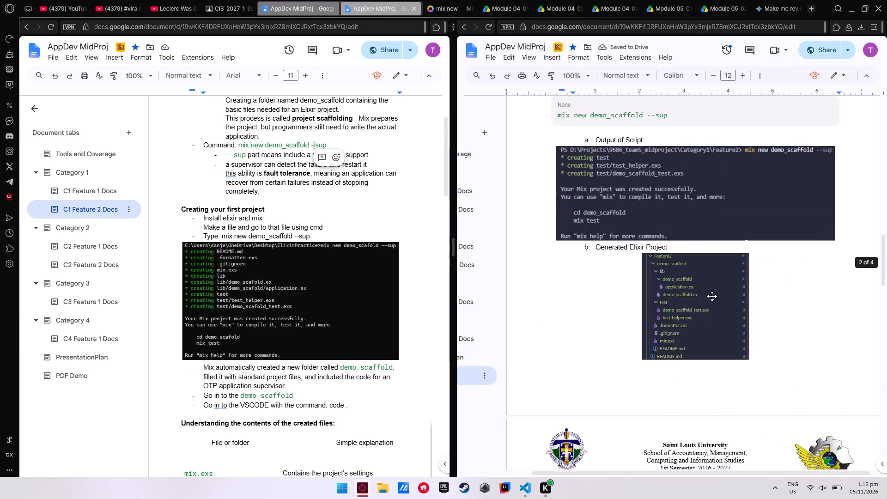
{"action": "scroll", "coordinate": [712, 296], "scroll_direction": "right", "scroll_amount": 1}
{"action": "scroll", "coordinate": [712, 296], "scroll_direction": "up", "scroll_amount": 1}
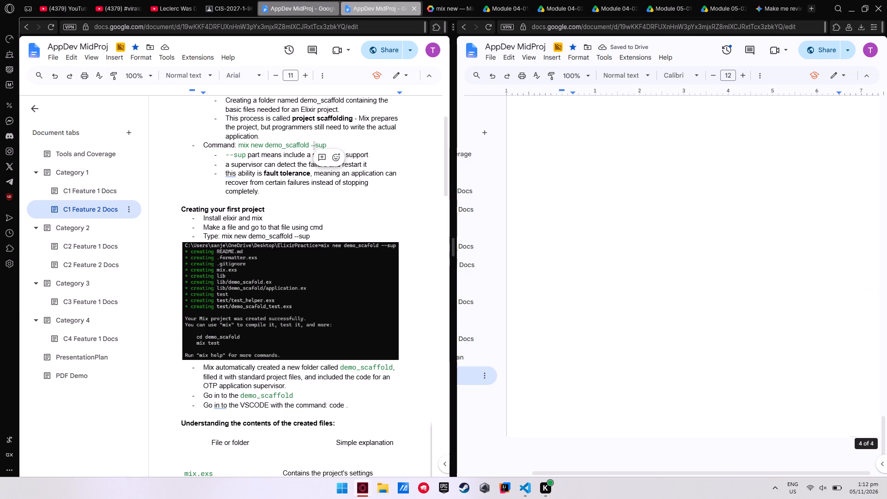
{"action": "scroll", "coordinate": [712, 296], "scroll_direction": "up", "scroll_amount": 1}
{"action": "left_click", "coordinate": [693, 317]}
{"action": "type", "text": "2."}
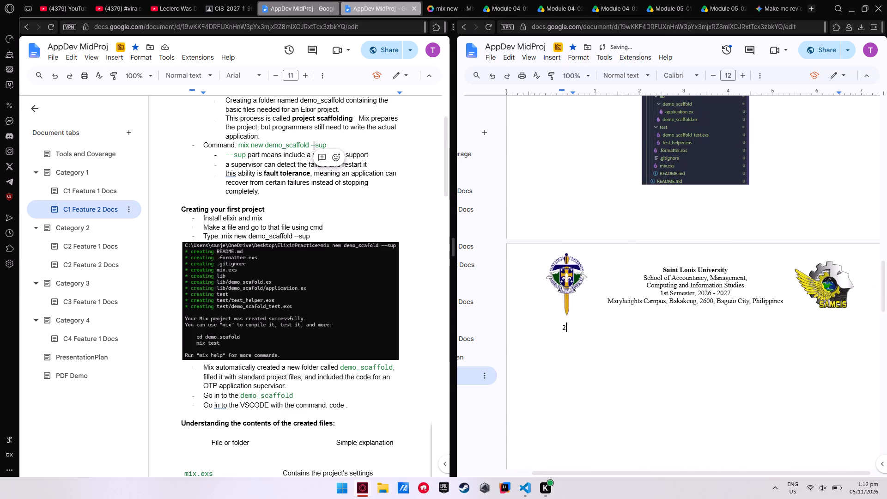
{"action": "key", "text": "space"}
Remove the empty list number 2 from the last page and return the line to the margin.
{"action": "scroll", "coordinate": [693, 317], "scroll_direction": "down", "scroll_amount": 5}
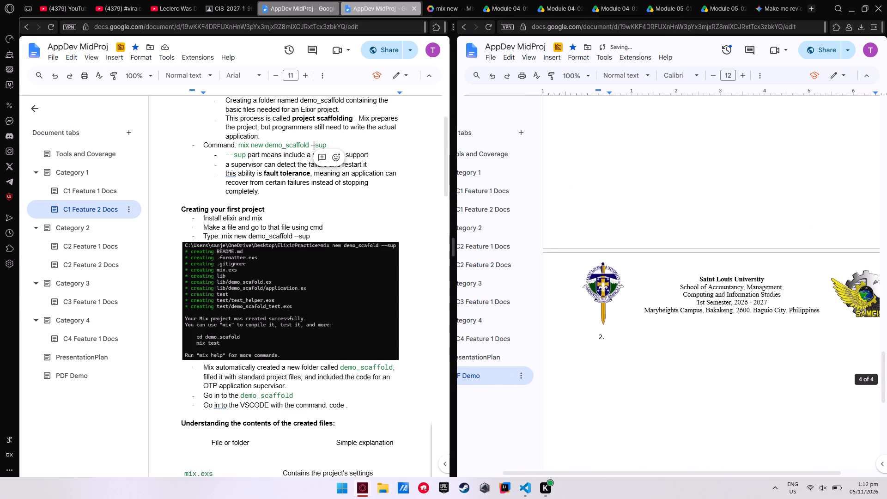
{"action": "scroll", "coordinate": [693, 317], "scroll_direction": "down", "scroll_amount": 2}
{"action": "scroll", "coordinate": [669, 356], "scroll_direction": "left", "scroll_amount": 1}
{"action": "left_click", "coordinate": [669, 356]}
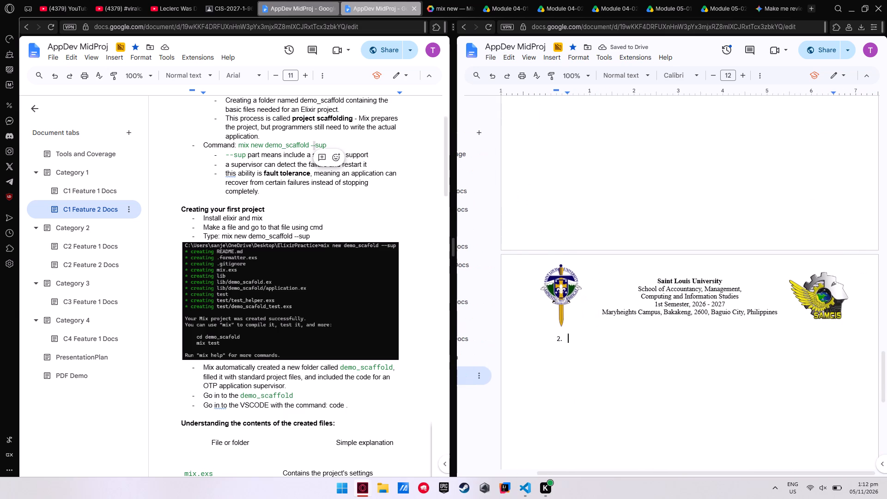
{"action": "key", "text": "BackSpace"}
{"action": "key", "text": "BackSpace"}
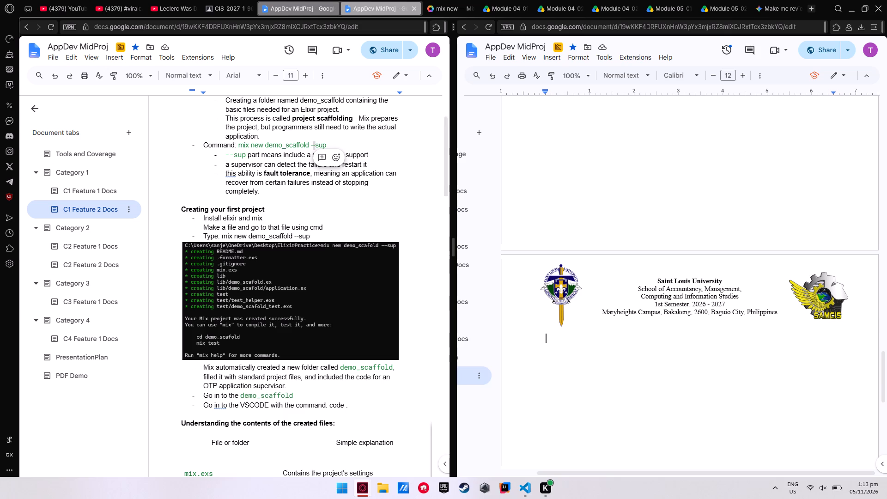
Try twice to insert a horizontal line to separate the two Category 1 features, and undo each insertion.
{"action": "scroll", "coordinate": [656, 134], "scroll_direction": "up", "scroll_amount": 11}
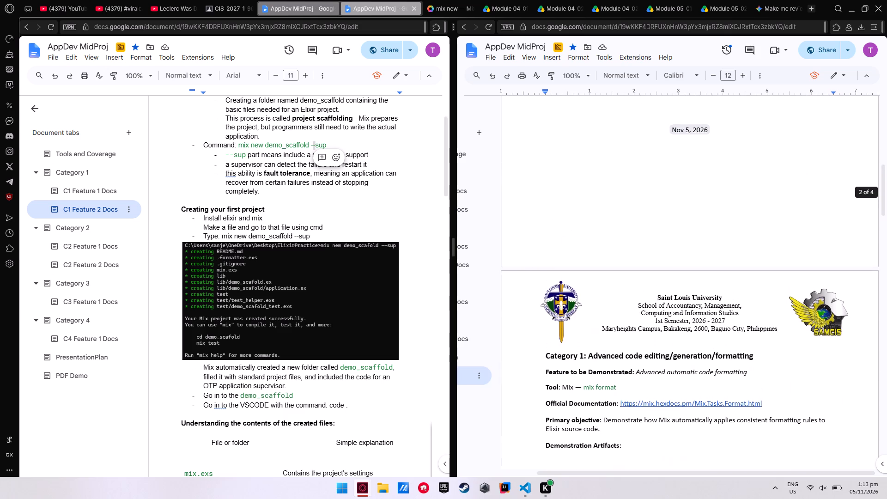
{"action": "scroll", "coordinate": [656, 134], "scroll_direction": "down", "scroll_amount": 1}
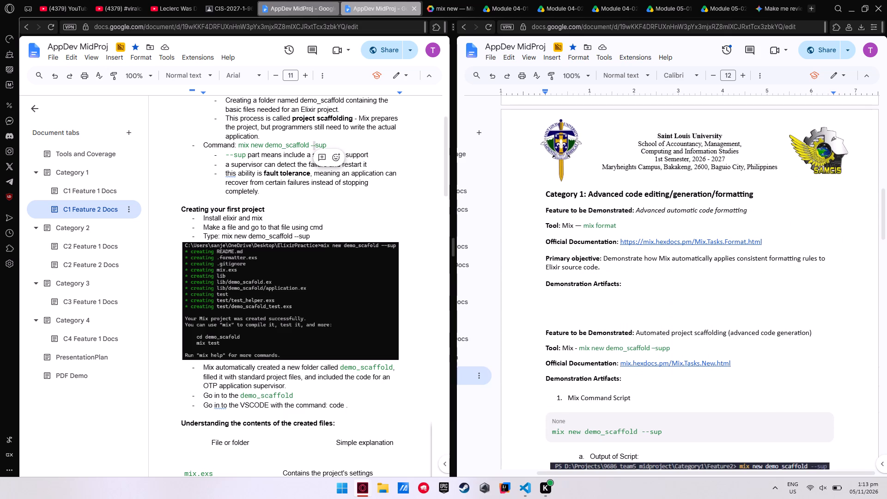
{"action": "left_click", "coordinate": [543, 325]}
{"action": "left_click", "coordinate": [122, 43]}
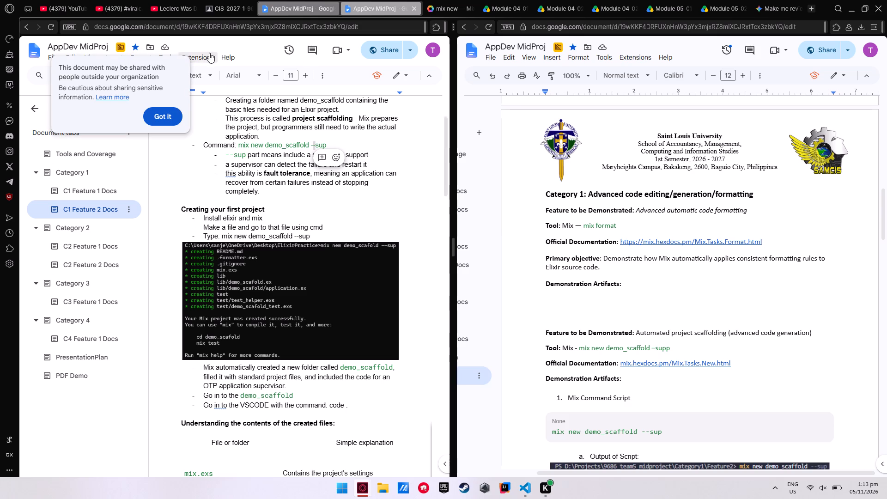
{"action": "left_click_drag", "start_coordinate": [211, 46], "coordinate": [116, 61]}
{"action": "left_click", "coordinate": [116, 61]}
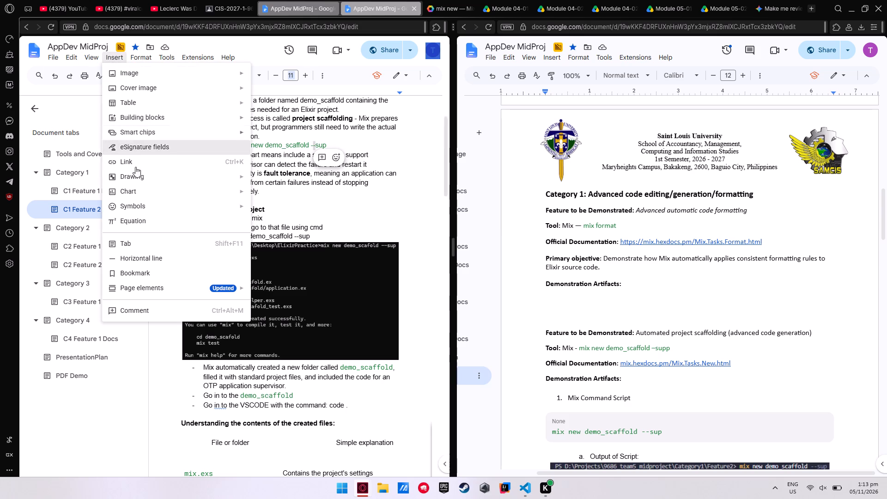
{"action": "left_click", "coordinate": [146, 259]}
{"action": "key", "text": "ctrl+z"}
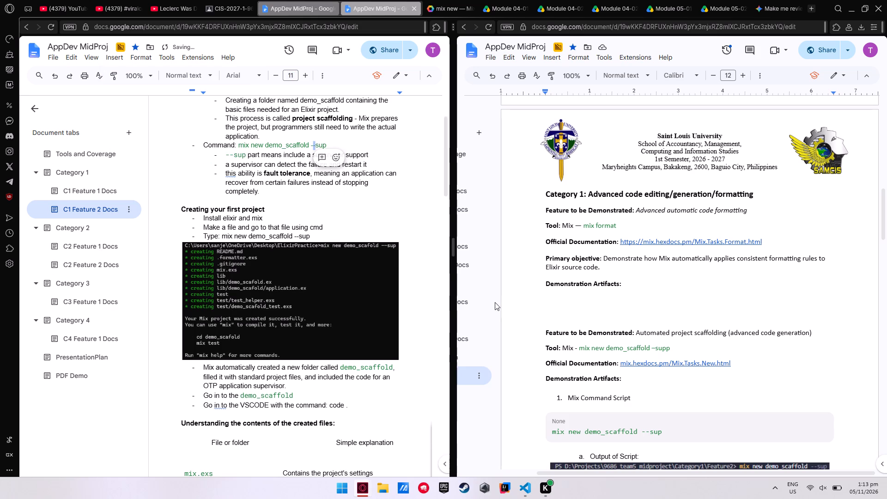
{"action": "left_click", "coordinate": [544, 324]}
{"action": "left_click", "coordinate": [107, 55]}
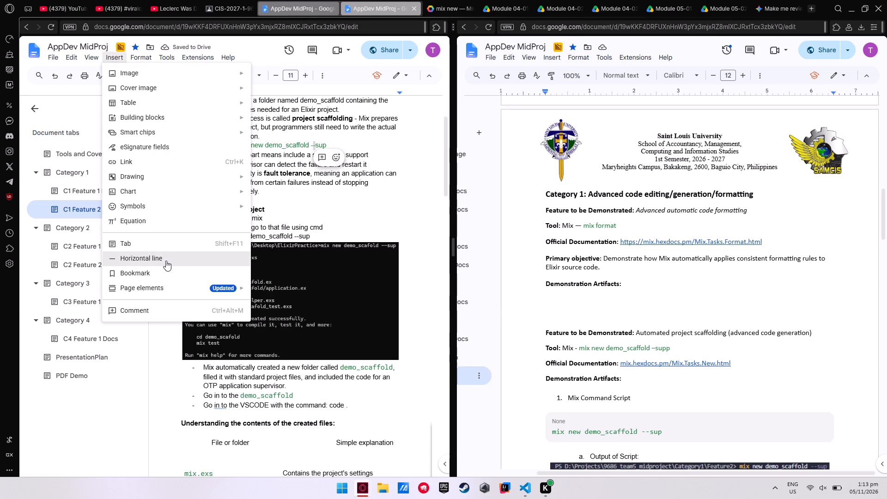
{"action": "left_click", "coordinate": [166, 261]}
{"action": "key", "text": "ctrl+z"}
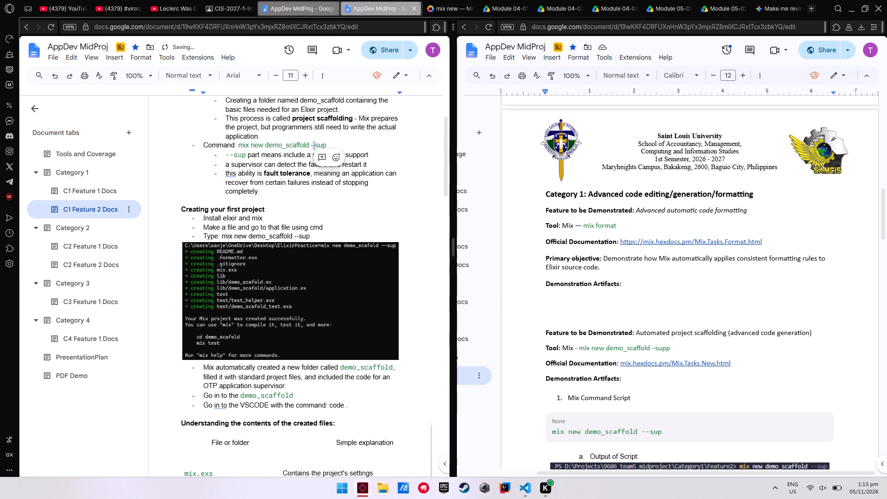
Insert a horizontal line above the project scaffolding feature in PDF Demo, and remove the extra blank line below it.
{"action": "left_click", "coordinate": [577, 323]}
{"action": "left_click", "coordinate": [492, 54]}
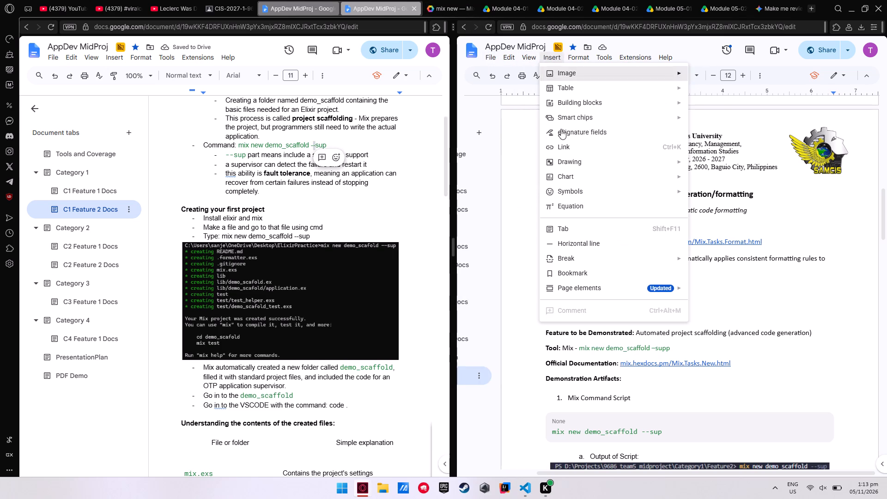
{"action": "left_click", "coordinate": [596, 239]}
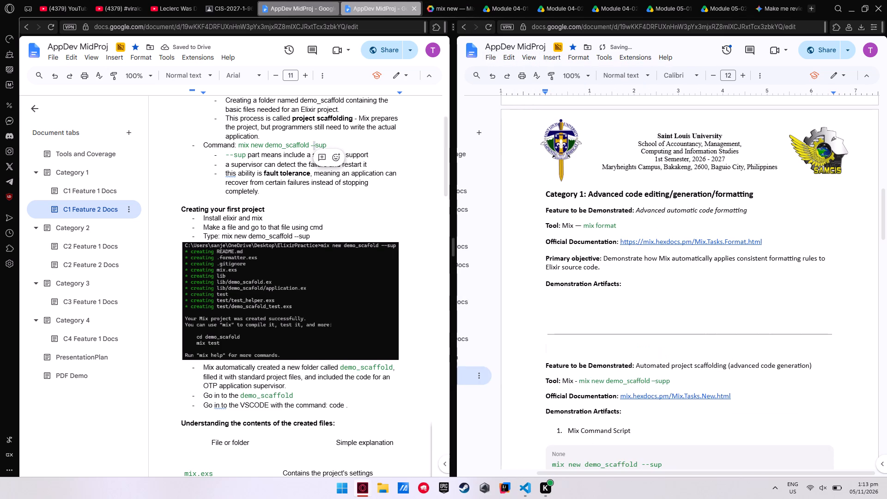
{"action": "key", "text": "BackSpace"}
Review Category 1's layout in PDF Demo from the code formatting feature down to the Generated Elixir Project heading.
{"action": "scroll", "coordinate": [596, 239], "scroll_direction": "down", "scroll_amount": 1}
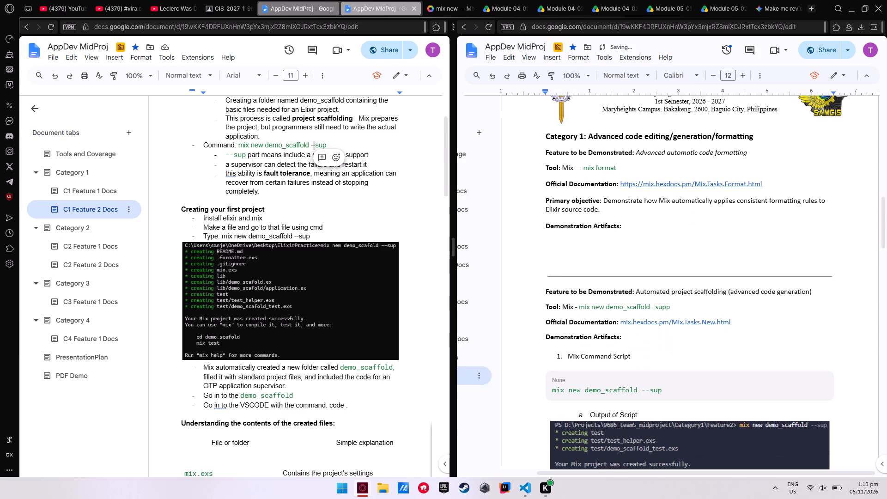
{"action": "scroll", "coordinate": [596, 239], "scroll_direction": "down", "scroll_amount": 1}
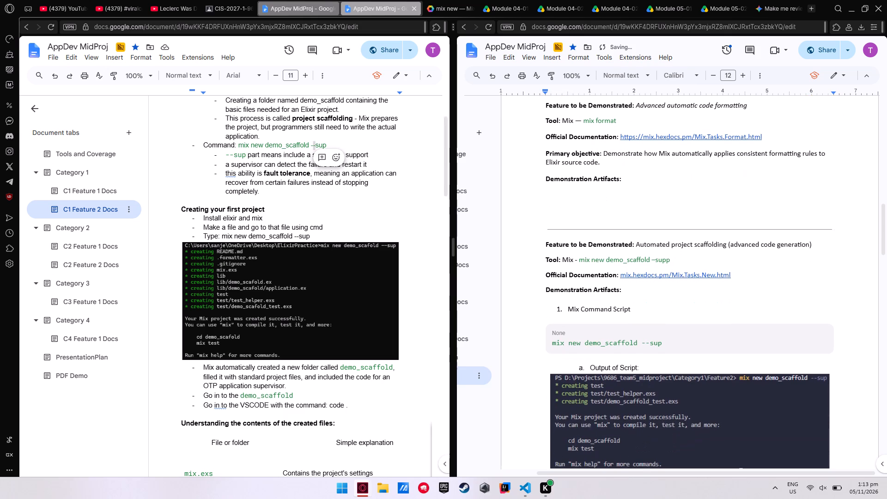
{"action": "scroll", "coordinate": [596, 239], "scroll_direction": "down", "scroll_amount": 1}
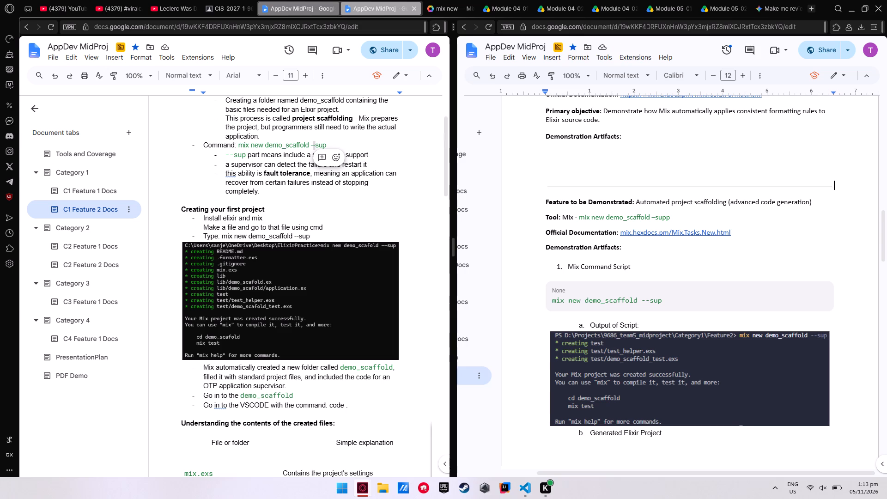
{"action": "scroll", "coordinate": [596, 239], "scroll_direction": "down", "scroll_amount": 1}
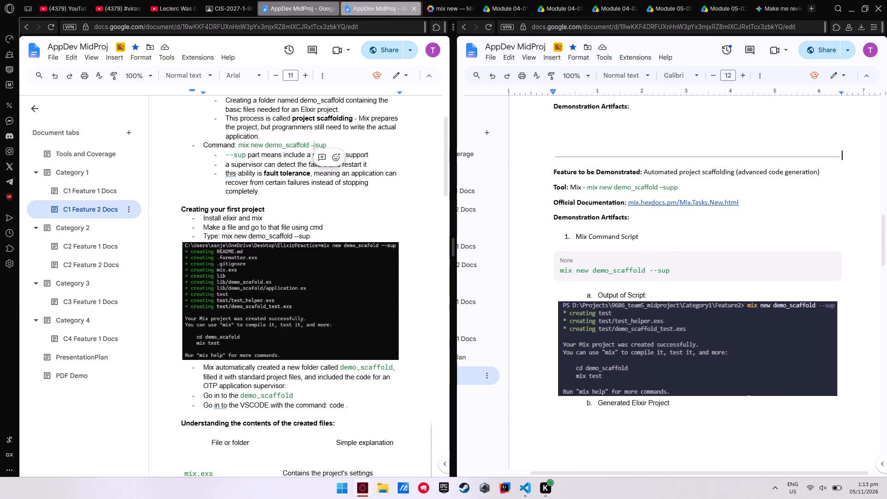
{"action": "scroll", "coordinate": [596, 239], "scroll_direction": "up", "scroll_amount": 1}
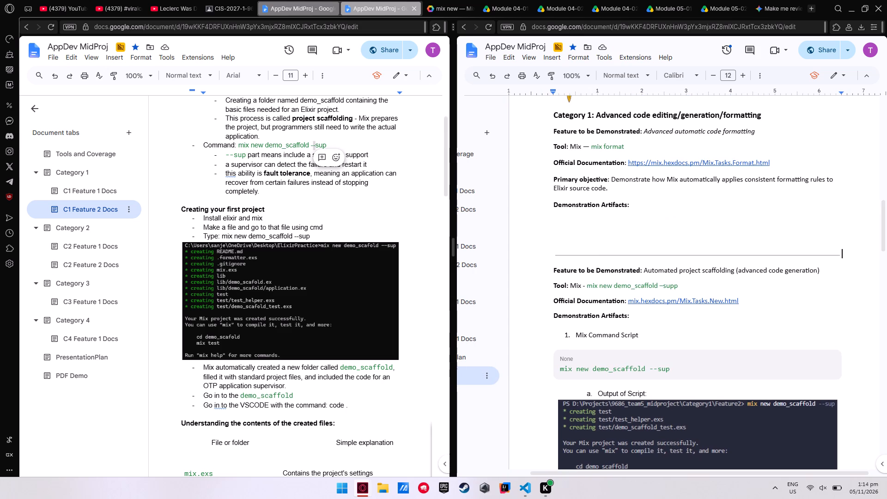
{"action": "scroll", "coordinate": [596, 239], "scroll_direction": "up", "scroll_amount": 1}
{"action": "scroll", "coordinate": [596, 239], "scroll_direction": "down", "scroll_amount": 1}
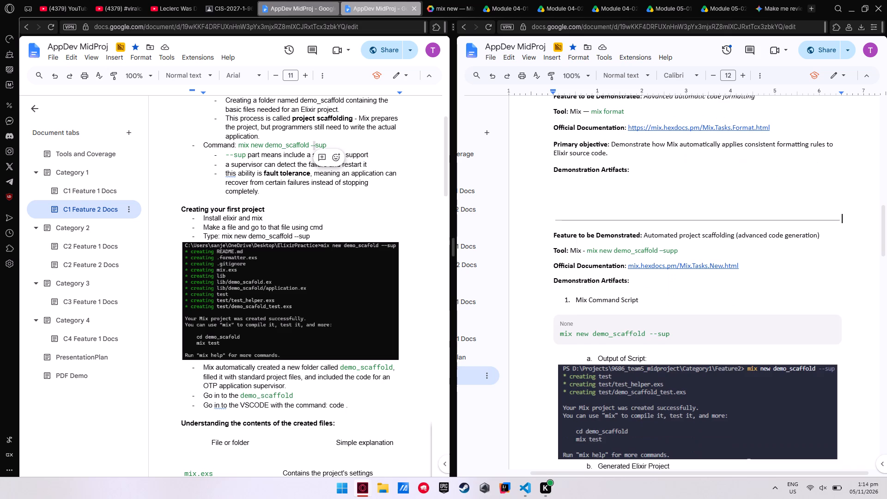
{"action": "scroll", "coordinate": [596, 239], "scroll_direction": "down", "scroll_amount": 2}
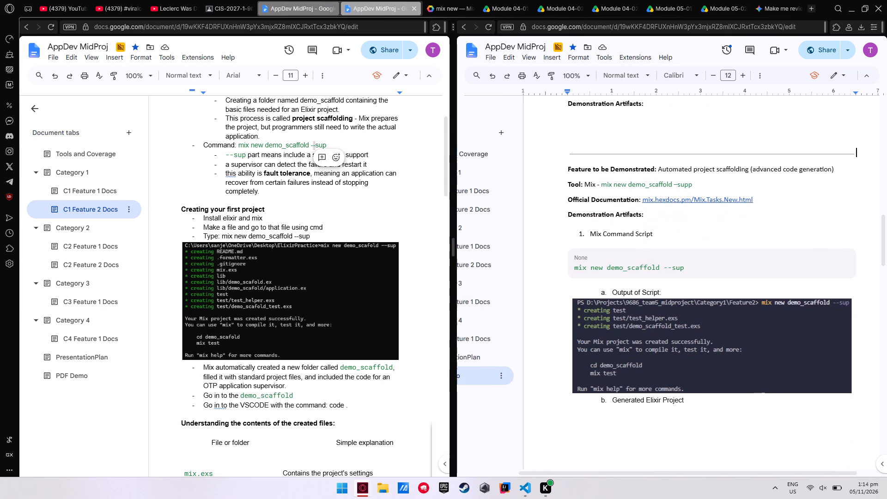
{"action": "scroll", "coordinate": [596, 239], "scroll_direction": "down", "scroll_amount": 1}
{"action": "scroll", "coordinate": [596, 239], "scroll_direction": "left", "scroll_amount": 2}
{"action": "scroll", "coordinate": [596, 239], "scroll_direction": "down", "scroll_amount": 2}
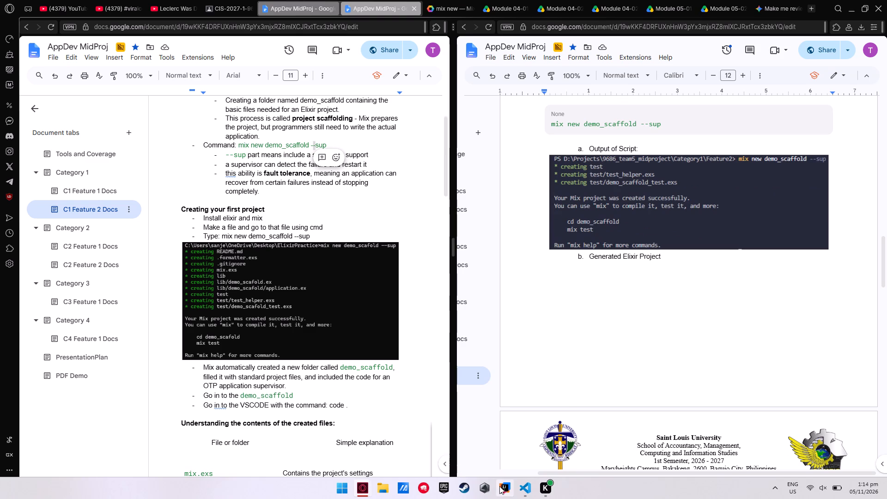
Switch to Visual Studio Code to look over the demo_scaffold project and its terminal output, then return to the browser.
{"action": "left_click", "coordinate": [521, 483]}
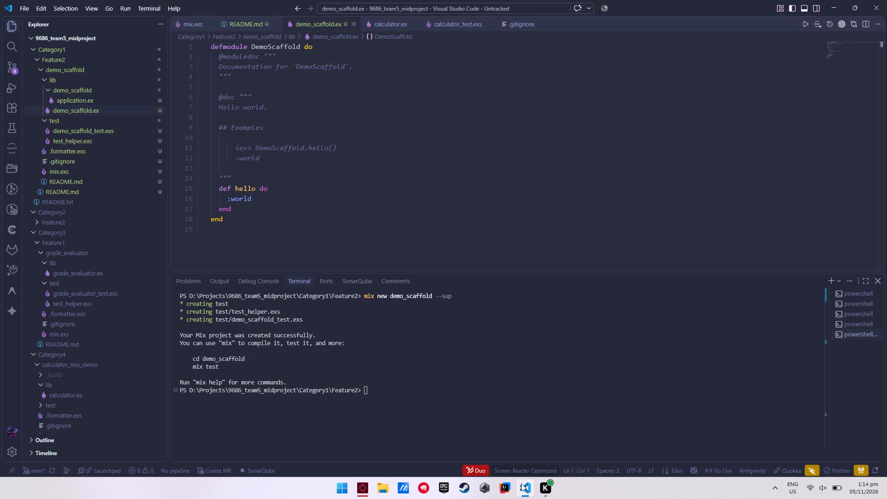
{"action": "key", "text": "alt+Tab"}
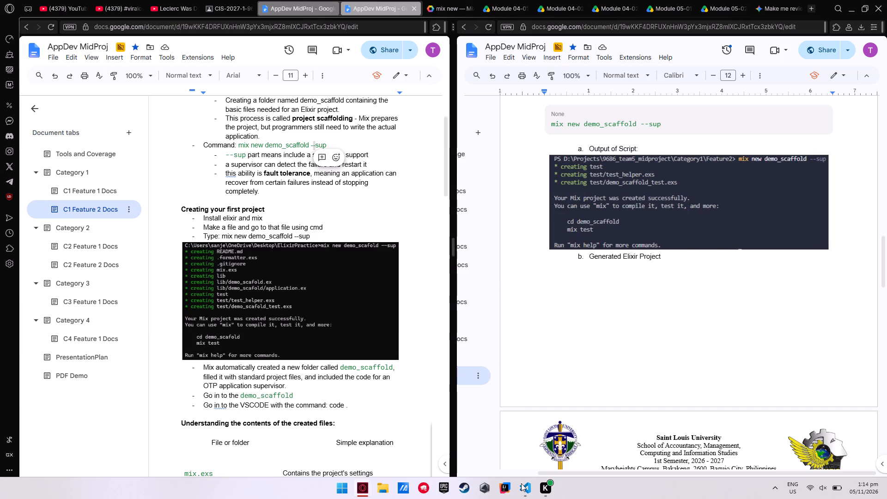
{"action": "key", "text": "alt+Tab"}
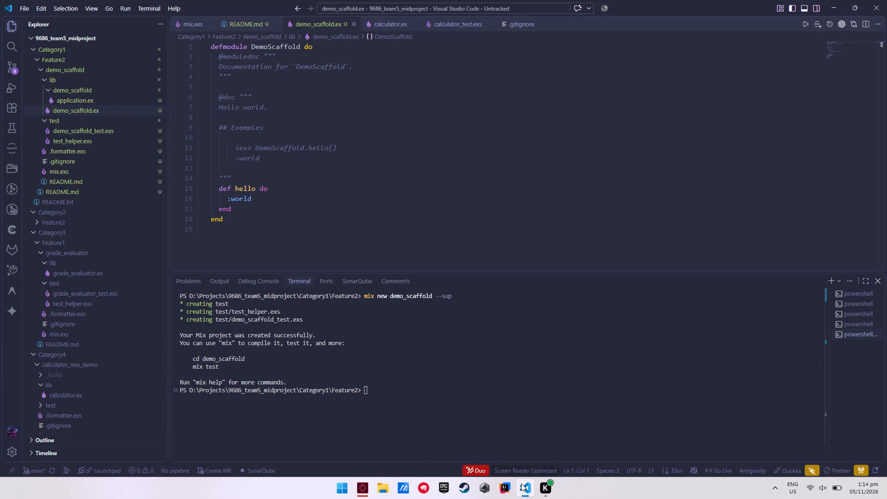
{"action": "key", "text": "alt+Tab"}
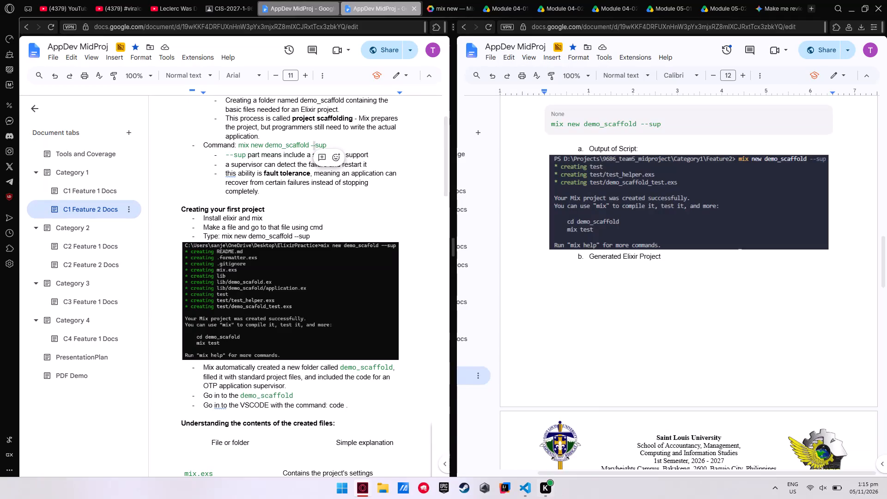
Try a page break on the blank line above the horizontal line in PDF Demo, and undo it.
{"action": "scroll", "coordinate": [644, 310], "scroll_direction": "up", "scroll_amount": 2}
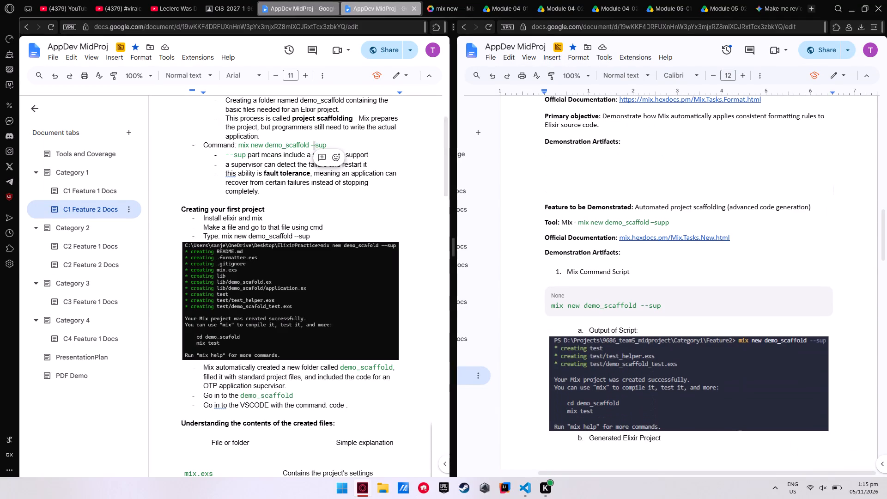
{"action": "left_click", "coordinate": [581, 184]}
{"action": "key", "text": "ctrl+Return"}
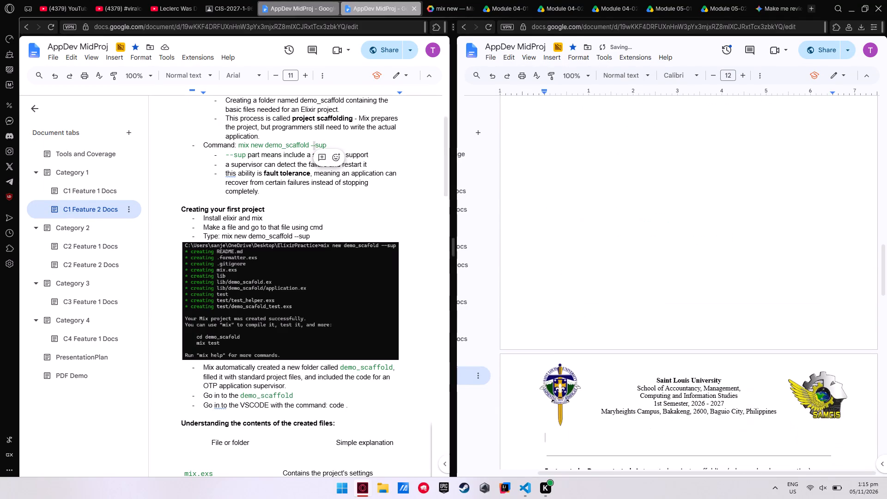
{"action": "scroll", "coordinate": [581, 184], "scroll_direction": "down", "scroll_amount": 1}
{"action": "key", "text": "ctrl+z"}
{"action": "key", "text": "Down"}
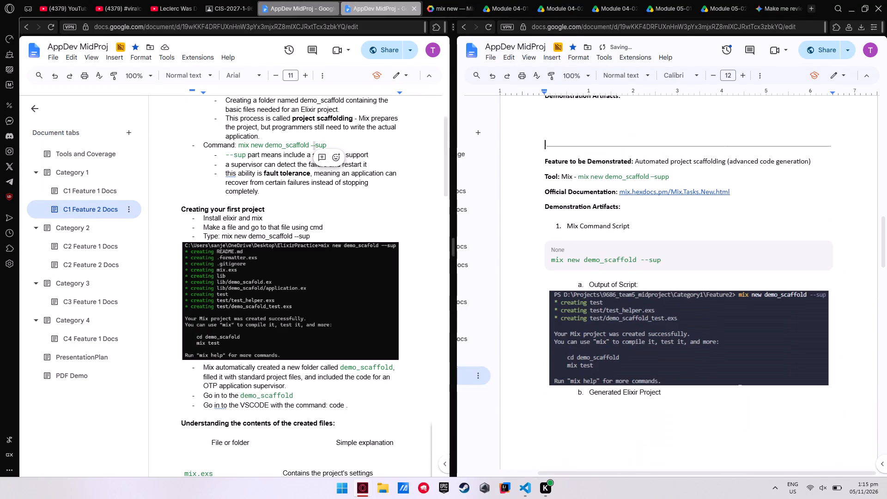
Insert a page break on the blank line above the project scaffolding feature's horizontal line in PDF Demo, and check the resulting page layout.
{"action": "key", "text": "ctrl+Return"}
{"action": "scroll", "coordinate": [581, 184], "scroll_direction": "down", "scroll_amount": 5}
{"action": "scroll", "coordinate": [581, 184], "scroll_direction": "up", "scroll_amount": 1}
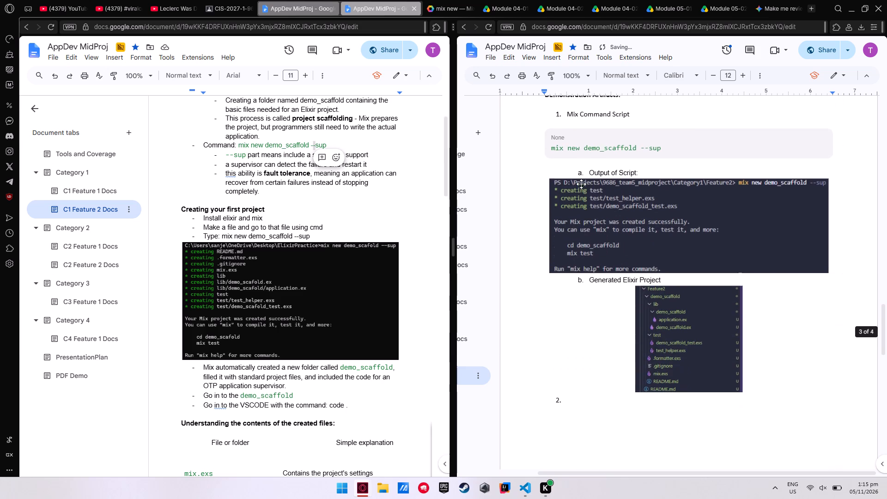
{"action": "scroll", "coordinate": [581, 184], "scroll_direction": "up", "scroll_amount": 1}
{"action": "scroll", "coordinate": [581, 184], "scroll_direction": "down", "scroll_amount": 2}
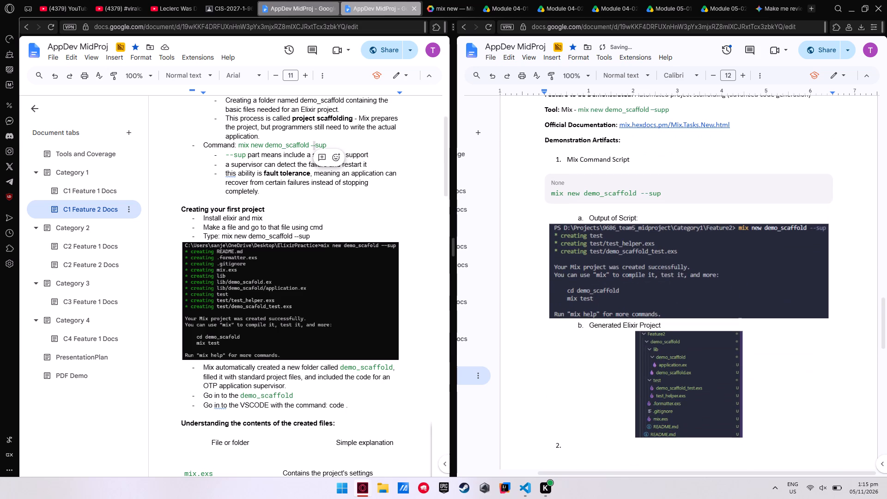
{"action": "scroll", "coordinate": [581, 184], "scroll_direction": "down", "scroll_amount": 1}
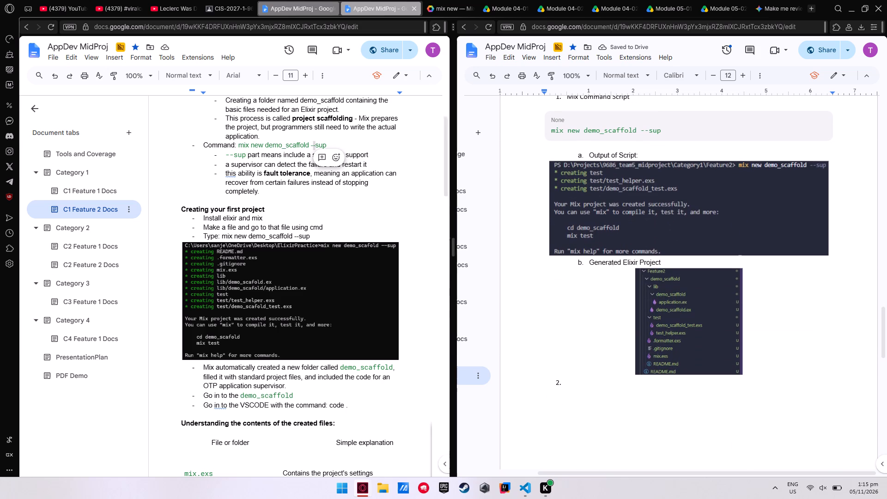
Add a blank line between the Generated Elixir Project screenshot and the empty list item 2 in PDF Demo.
{"action": "left_click", "coordinate": [618, 383]}
{"action": "left_click", "coordinate": [772, 355]}
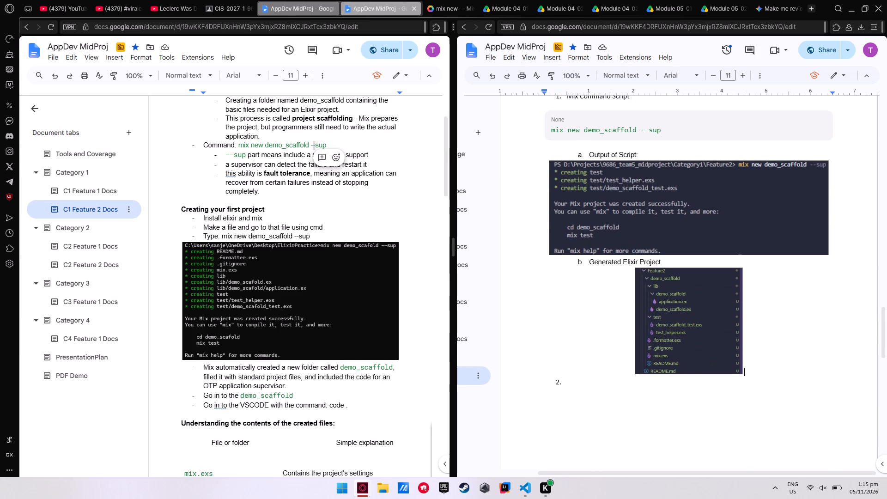
{"action": "key", "text": "Return"}
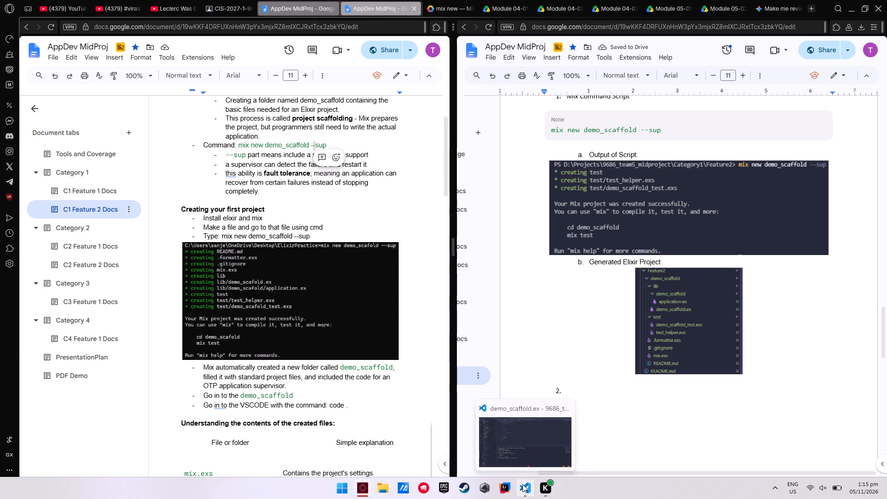
Switch to Visual Studio Code and examine the generated application.ex file in demo_scaffold's lib folder.
{"action": "left_click", "coordinate": [525, 438]}
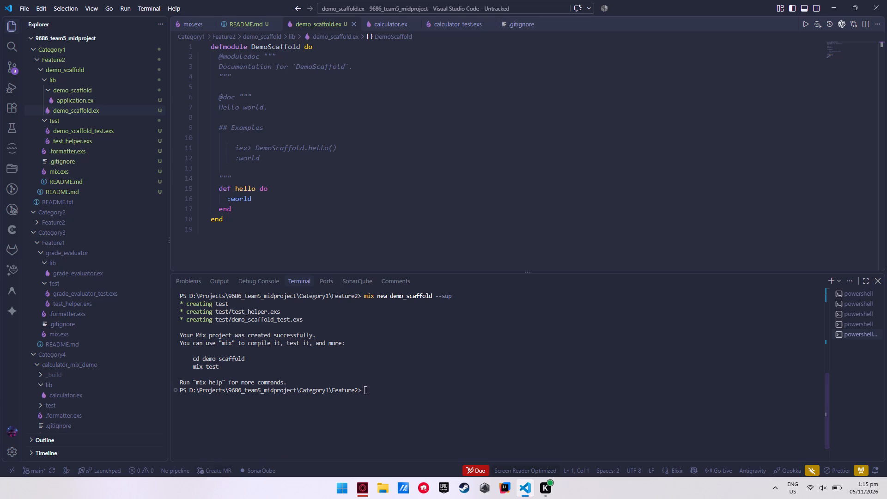
{"action": "left_click", "coordinate": [112, 102]}
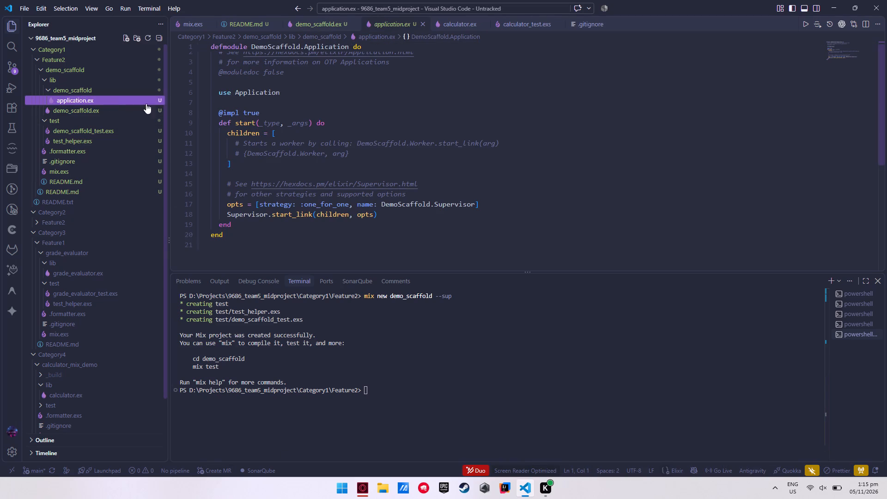
{"action": "scroll", "coordinate": [239, 134], "scroll_direction": "up", "scroll_amount": 5}
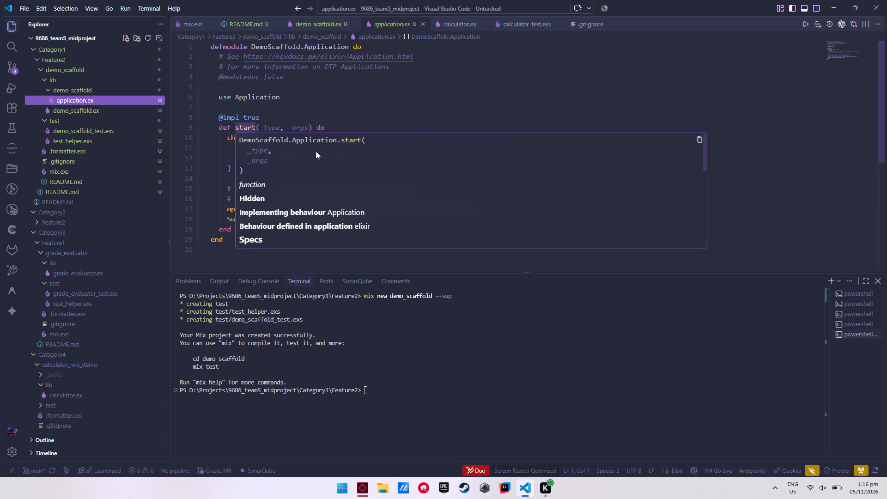
{"action": "left_click", "coordinate": [316, 152]}
{"action": "left_click", "coordinate": [343, 105]}
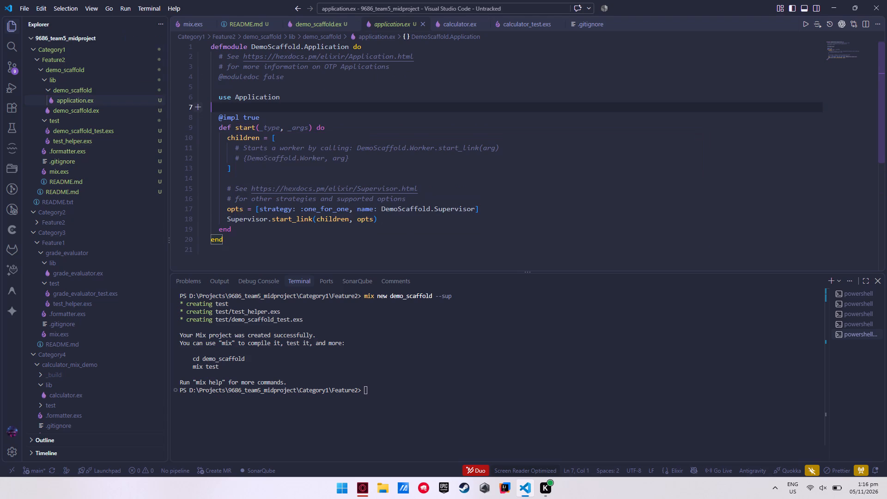
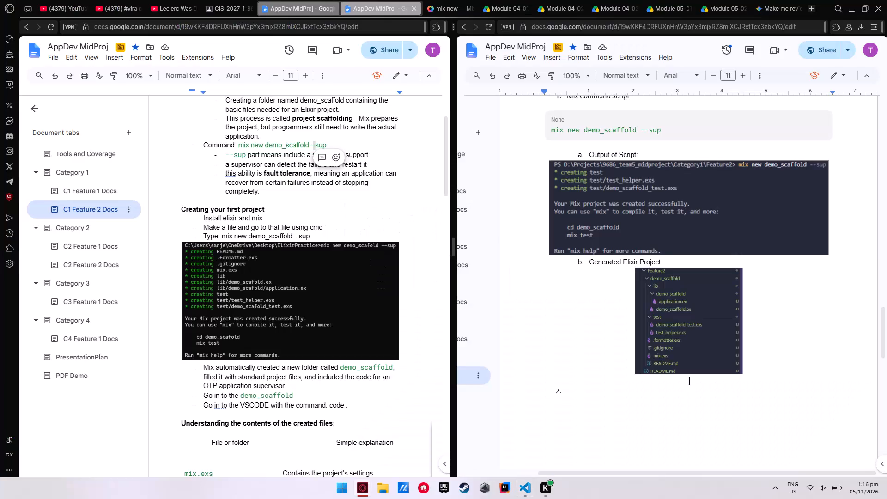
Review the page layout and demonstration artifacts of the project scaffolding feature in PDF Demo, ending on the blank line above list item 2.
{"action": "scroll", "coordinate": [559, 162], "scroll_direction": "up", "scroll_amount": 3}
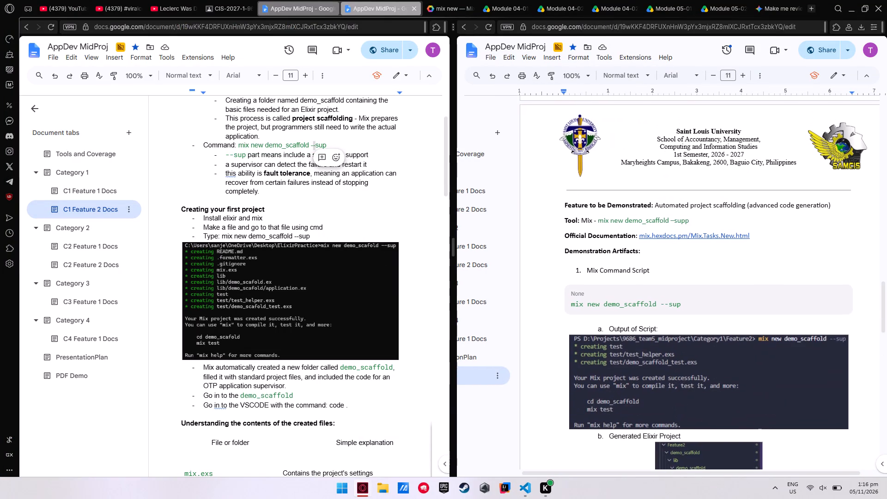
{"action": "scroll", "coordinate": [559, 162], "scroll_direction": "left", "scroll_amount": 1}
{"action": "scroll", "coordinate": [559, 162], "scroll_direction": "down", "scroll_amount": 2}
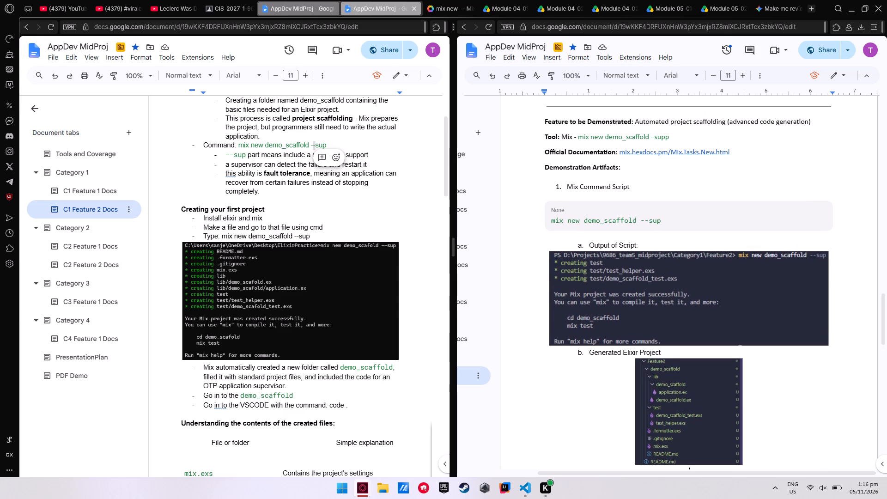
{"action": "scroll", "coordinate": [559, 162], "scroll_direction": "down", "scroll_amount": 1}
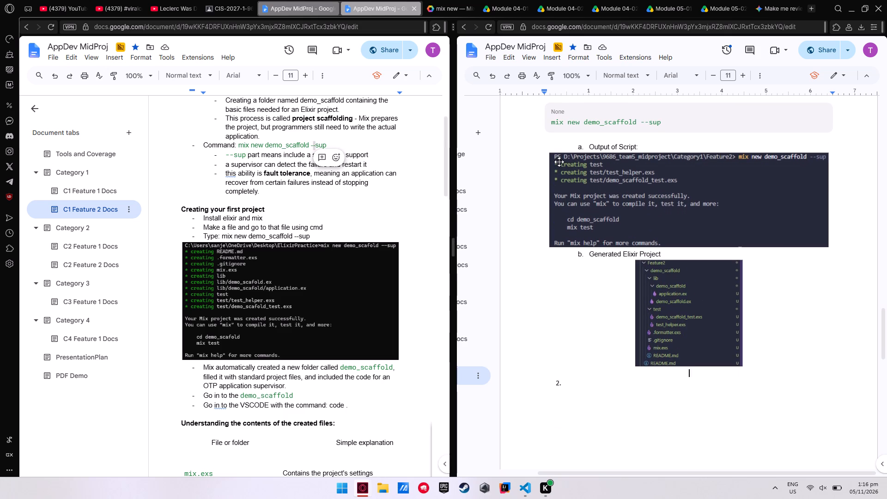
{"action": "scroll", "coordinate": [559, 162], "scroll_direction": "down", "scroll_amount": 1}
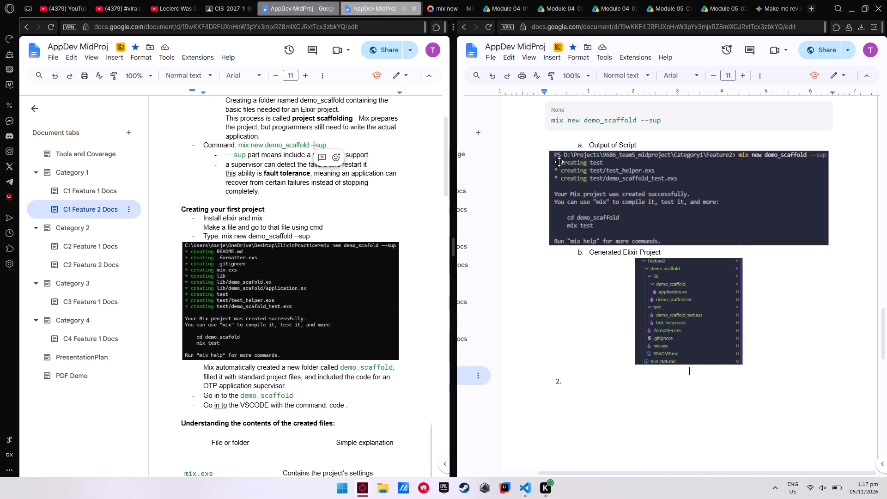
{"action": "scroll", "coordinate": [559, 162], "scroll_direction": "up", "scroll_amount": 2}
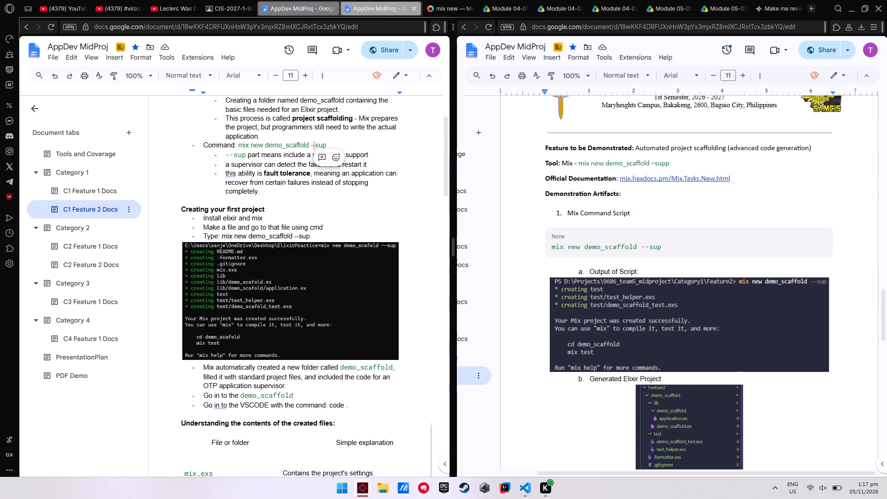
{"action": "scroll", "coordinate": [559, 162], "scroll_direction": "down", "scroll_amount": 3}
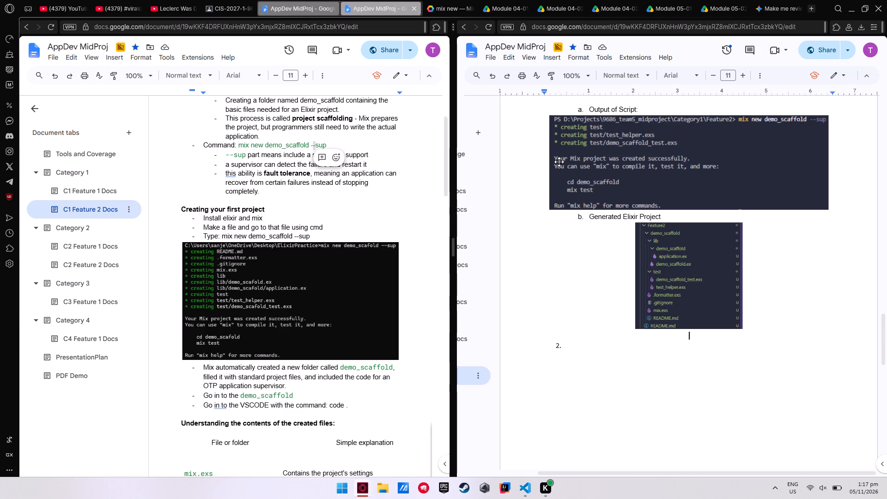
{"action": "scroll", "coordinate": [559, 162], "scroll_direction": "up", "scroll_amount": 3}
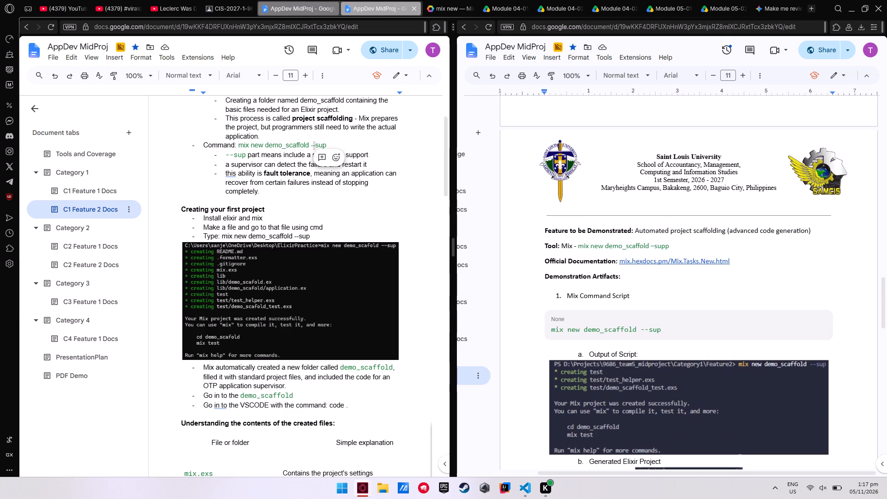
{"action": "scroll", "coordinate": [559, 162], "scroll_direction": "up", "scroll_amount": 6}
{"action": "scroll", "coordinate": [559, 162], "scroll_direction": "down", "scroll_amount": 2}
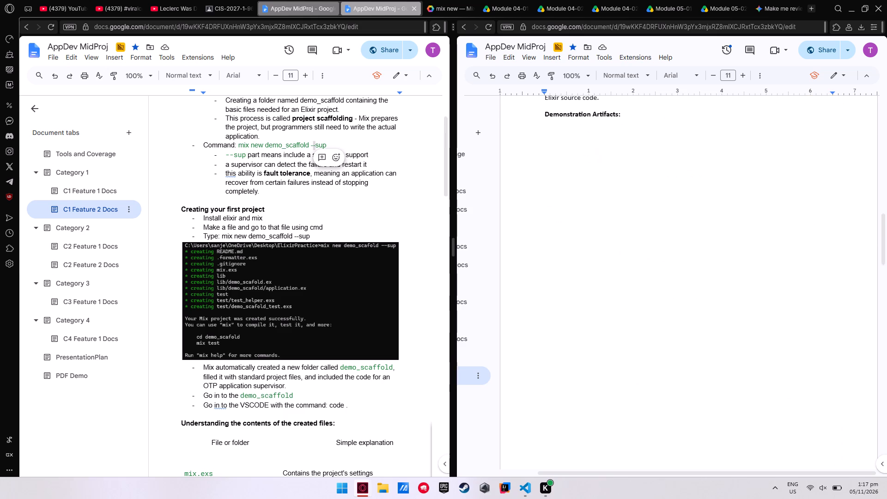
{"action": "scroll", "coordinate": [559, 162], "scroll_direction": "down", "scroll_amount": 2}
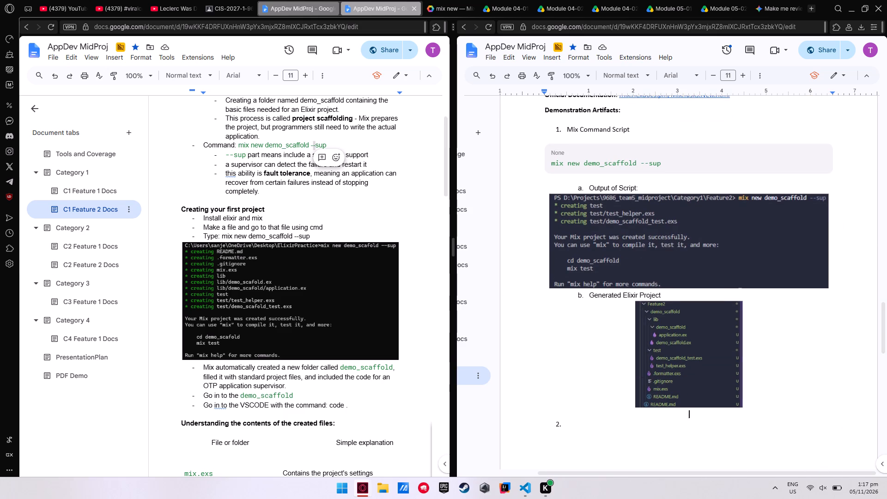
{"action": "scroll", "coordinate": [559, 162], "scroll_direction": "down", "scroll_amount": 1}
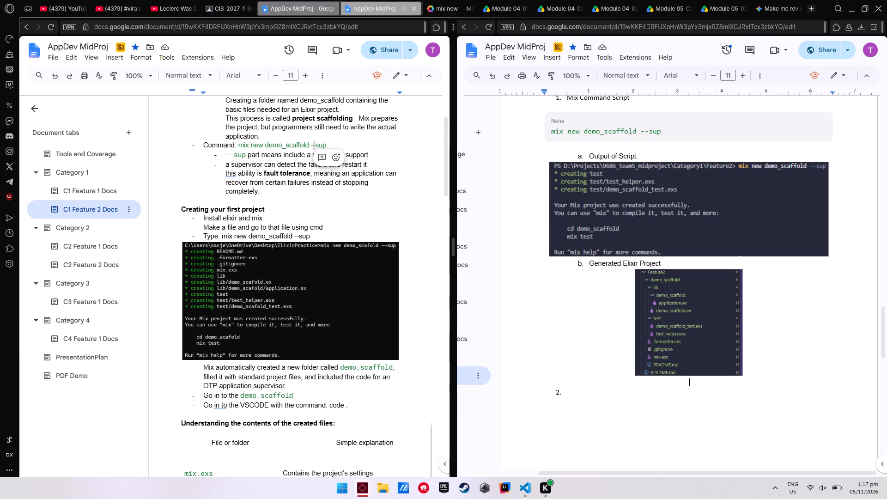
{"action": "scroll", "coordinate": [559, 162], "scroll_direction": "down", "scroll_amount": 2}
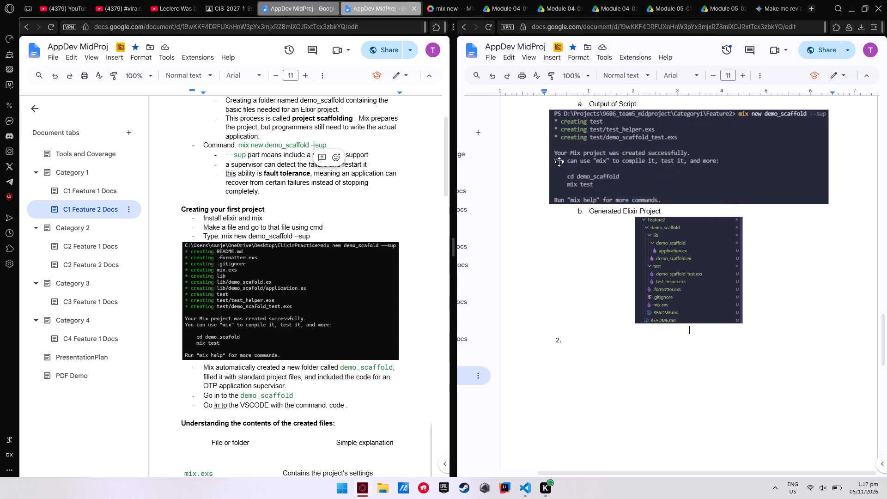
{"action": "scroll", "coordinate": [559, 162], "scroll_direction": "down", "scroll_amount": 1}
{"action": "left_click", "coordinate": [693, 272]}
{"action": "left_click", "coordinate": [775, 318]}
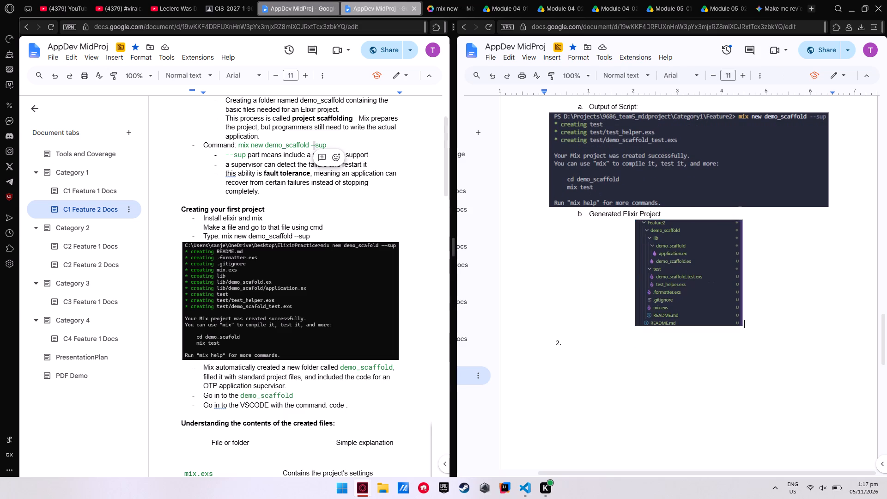
{"action": "scroll", "coordinate": [775, 318], "scroll_direction": "up", "scroll_amount": 1}
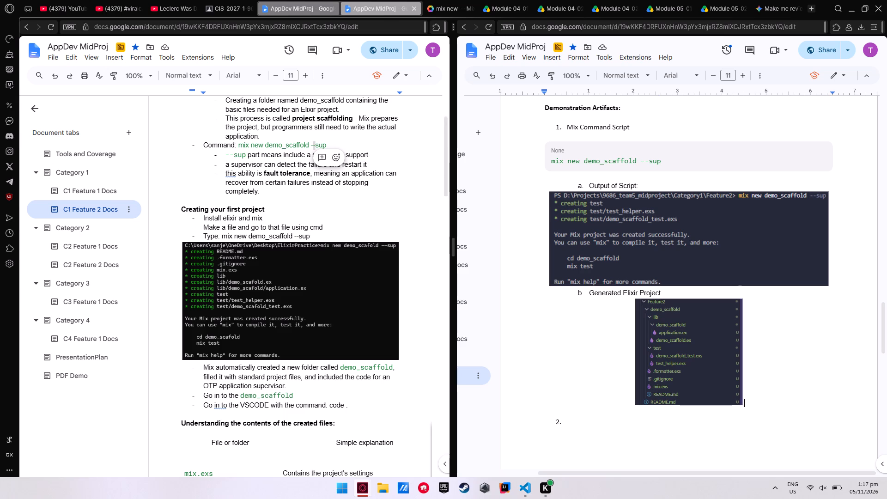
{"action": "scroll", "coordinate": [775, 318], "scroll_direction": "down", "scroll_amount": 2}
{"action": "left_click", "coordinate": [775, 318]}
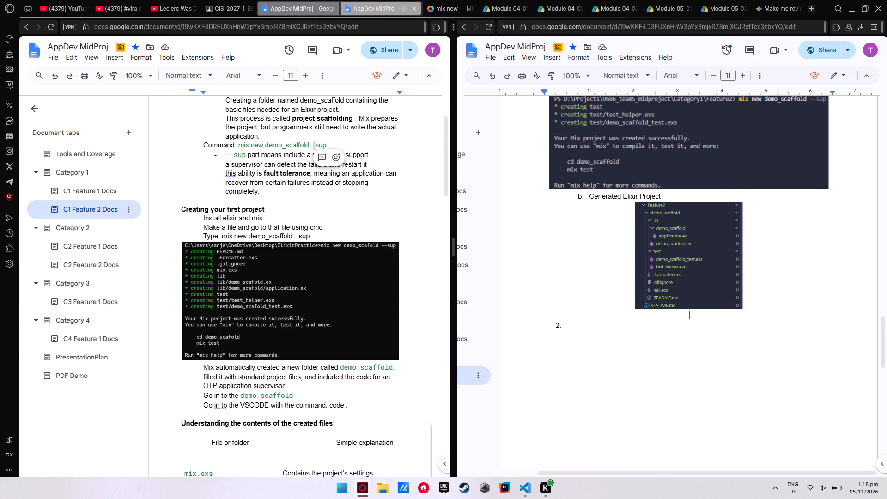
Switch to Visual Studio Code and copy the entire contents of application.ex in demo_scaffold's lib folder.
{"action": "key", "text": "alt+Tab"}
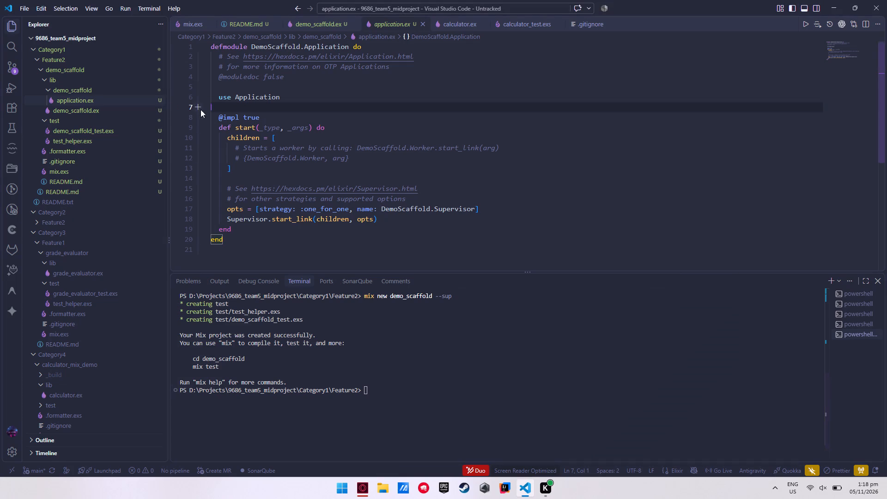
{"action": "left_click", "coordinate": [50, 88]}
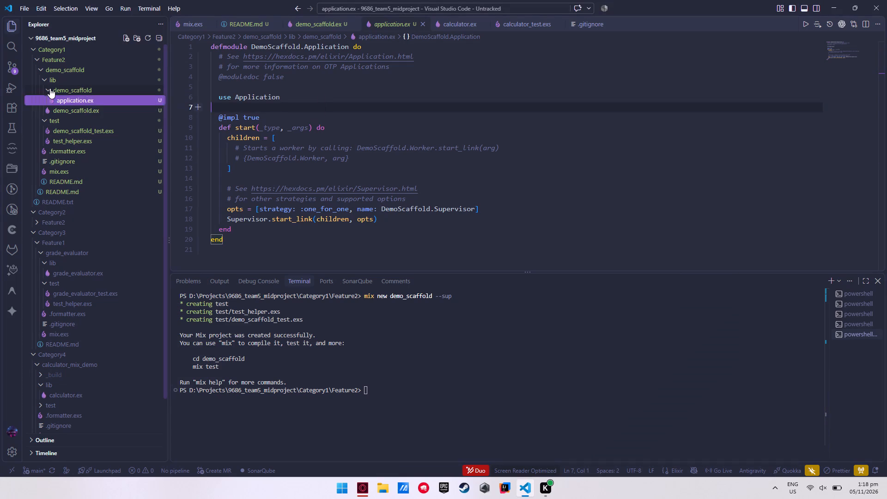
{"action": "left_click", "coordinate": [50, 88]}
{"action": "left_click", "coordinate": [45, 79]}
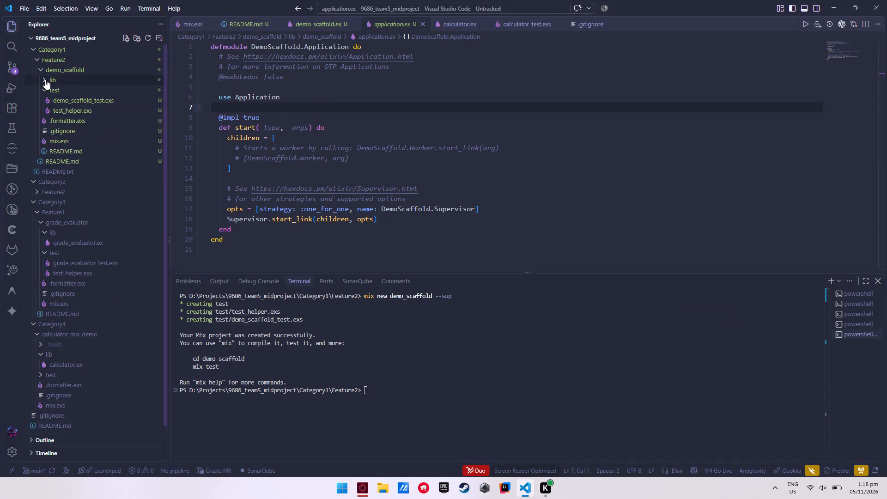
{"action": "left_click", "coordinate": [45, 79]}
{"action": "left_click", "coordinate": [59, 99]}
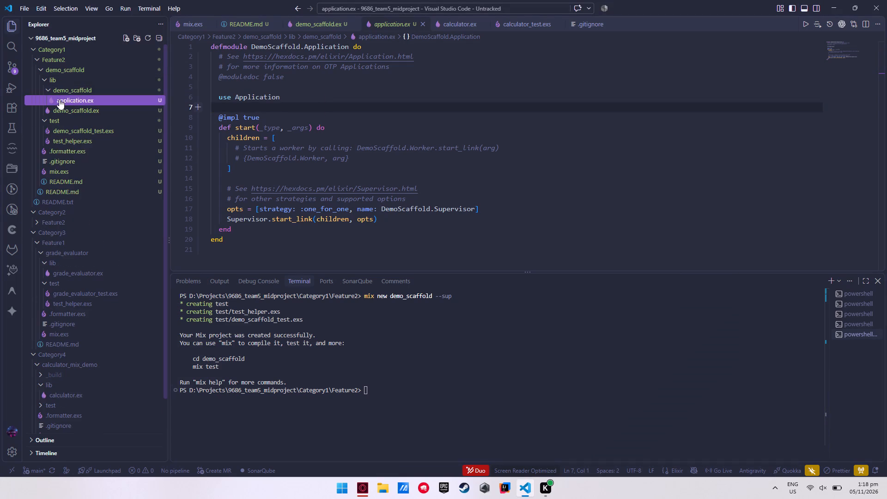
{"action": "left_click", "coordinate": [264, 119]}
{"action": "scroll", "coordinate": [264, 119], "scroll_direction": "up", "scroll_amount": 2}
{"action": "key", "text": "ctrl+a"}
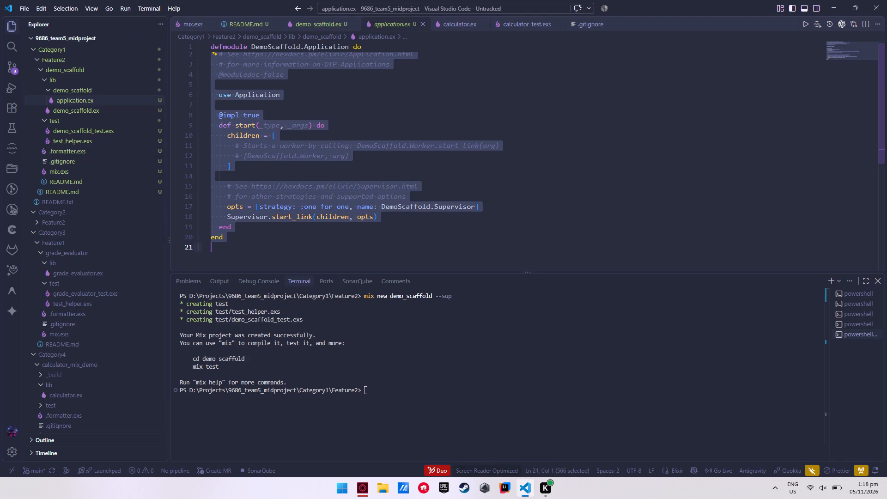
{"action": "key", "text": "ctrl+c"}
{"action": "scroll", "coordinate": [264, 119], "scroll_direction": "up", "scroll_amount": 2}
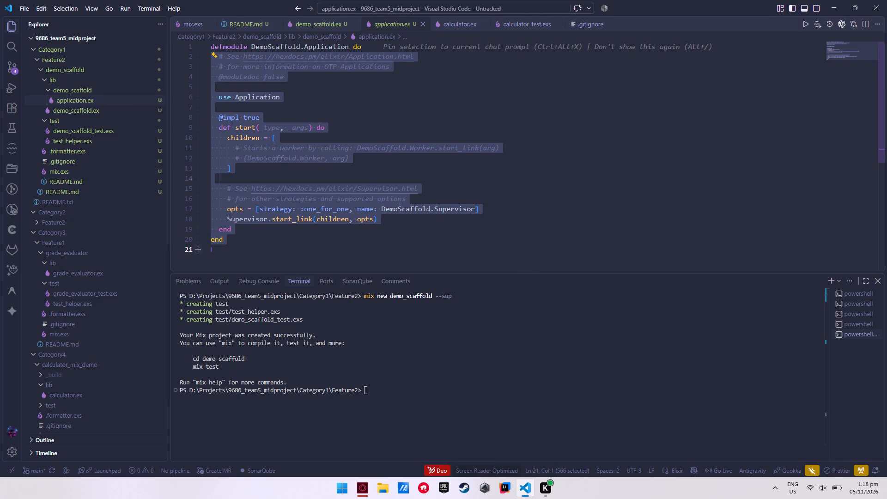
{"action": "left_click", "coordinate": [109, 109]}
{"action": "scroll", "coordinate": [372, 137], "scroll_direction": "up", "scroll_amount": 2}
{"action": "left_click", "coordinate": [127, 103]}
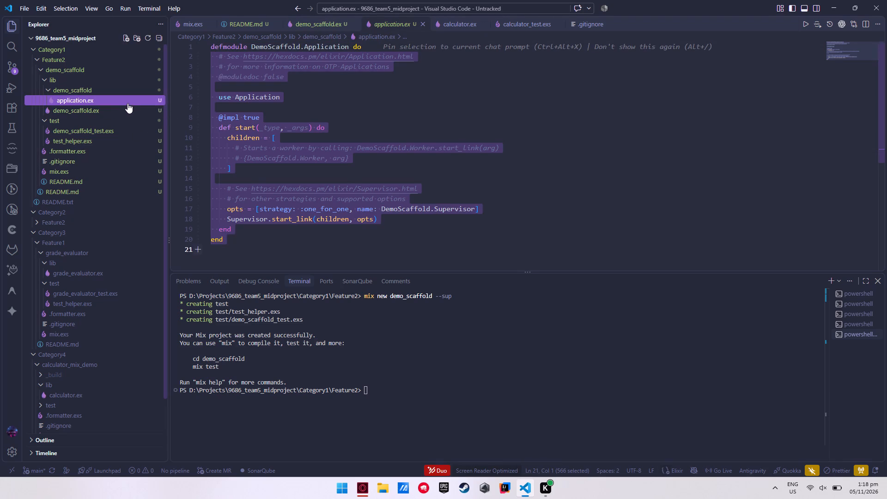
{"action": "left_click", "coordinate": [332, 112]}
{"action": "key", "text": "ctrl+a"}
{"action": "key", "text": "ctrl+c"}
Return to the AppDev MidProj document and insert a code block with language None on the blank line below the Generated Elixir Project screenshot.
{"action": "key", "text": "alt+Tab"}
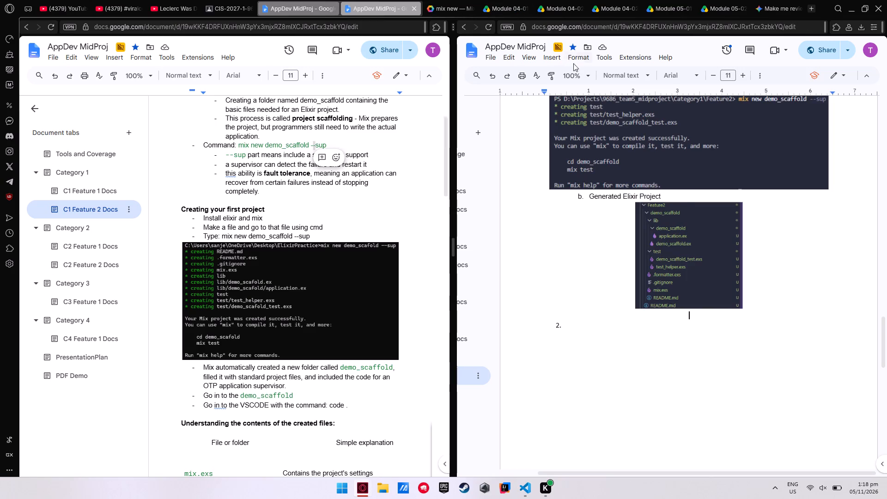
{"action": "left_click", "coordinate": [554, 54]}
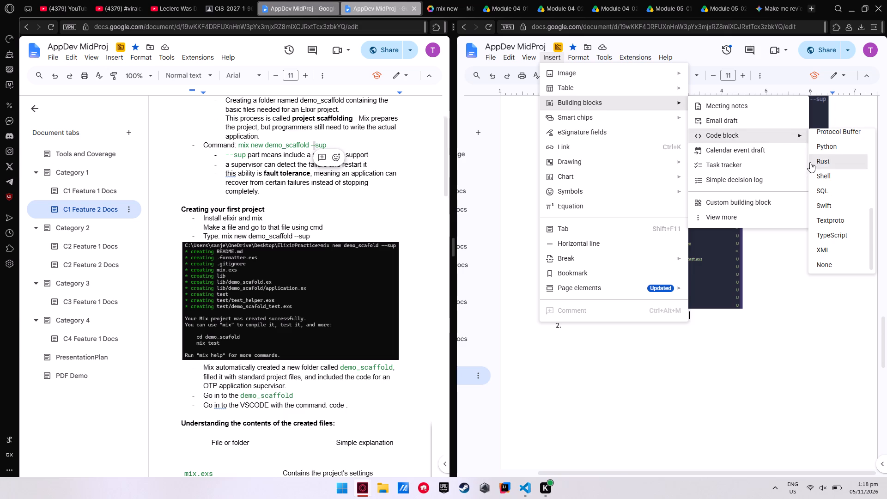
{"action": "scroll", "coordinate": [820, 179], "scroll_direction": "right", "scroll_amount": 1}
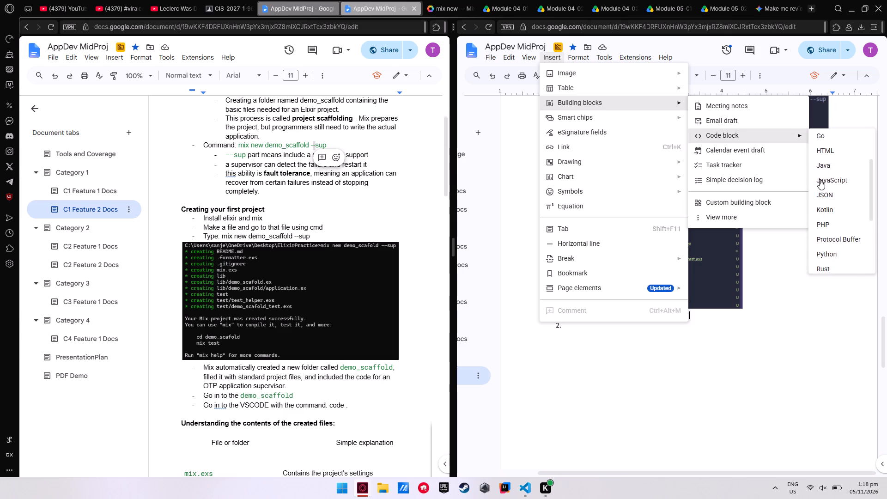
{"action": "scroll", "coordinate": [820, 179], "scroll_direction": "right", "scroll_amount": 1}
{"action": "left_click", "coordinate": [846, 266]}
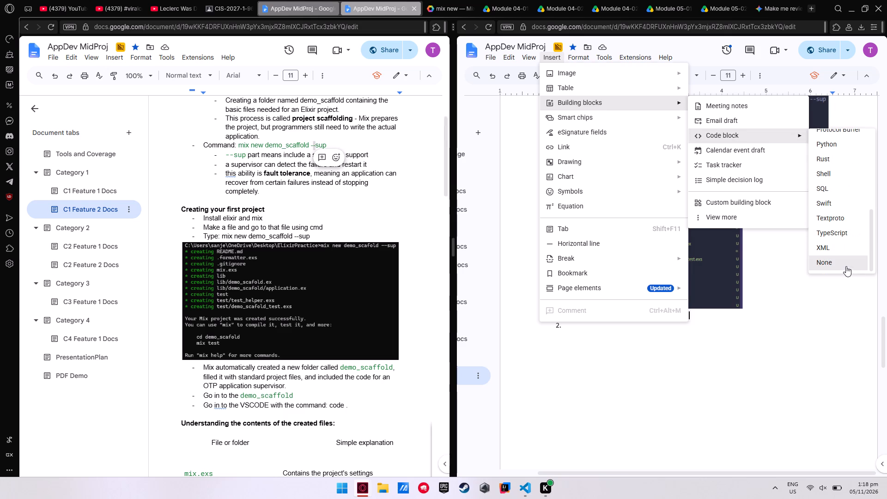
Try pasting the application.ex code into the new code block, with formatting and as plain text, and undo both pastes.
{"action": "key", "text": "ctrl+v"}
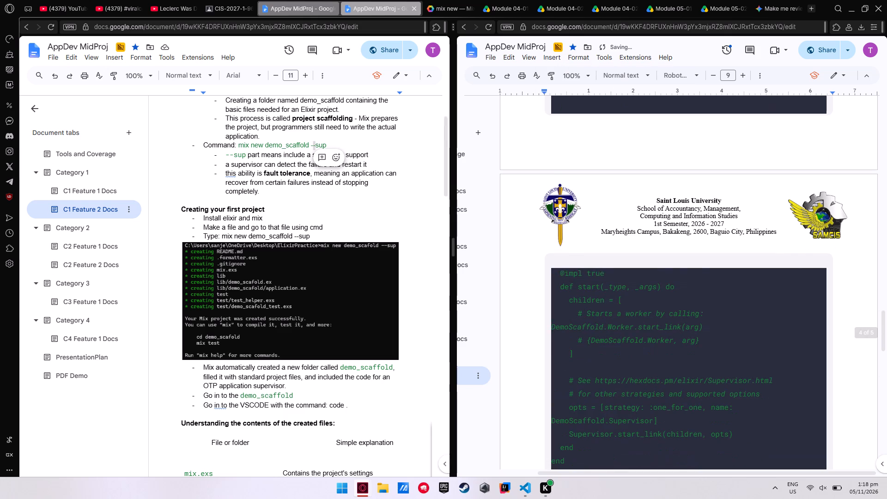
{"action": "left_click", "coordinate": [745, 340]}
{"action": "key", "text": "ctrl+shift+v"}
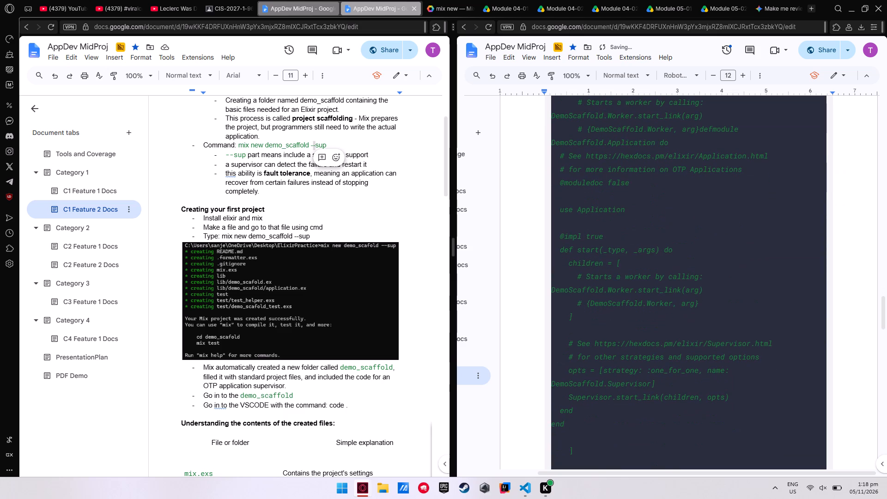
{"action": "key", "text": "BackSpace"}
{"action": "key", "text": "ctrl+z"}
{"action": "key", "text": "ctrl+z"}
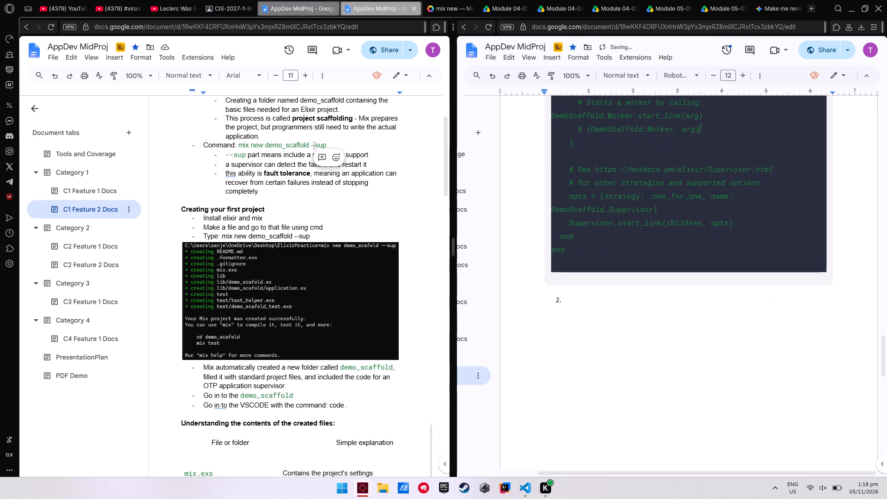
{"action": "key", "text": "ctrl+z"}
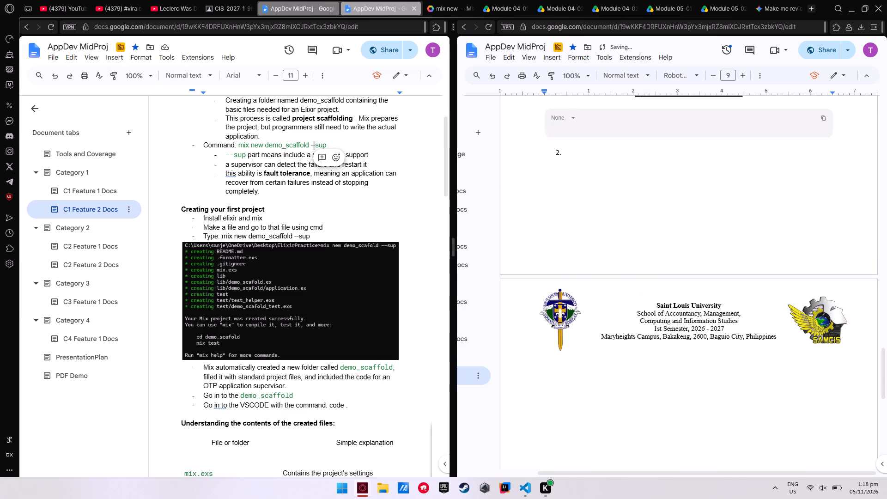
Paste the application.ex code into the code block with its source formatting, and paste it again below as plain text.
{"action": "left_click", "coordinate": [745, 340], "text": "ctrl"}
{"action": "key", "text": "ctrl+v"}
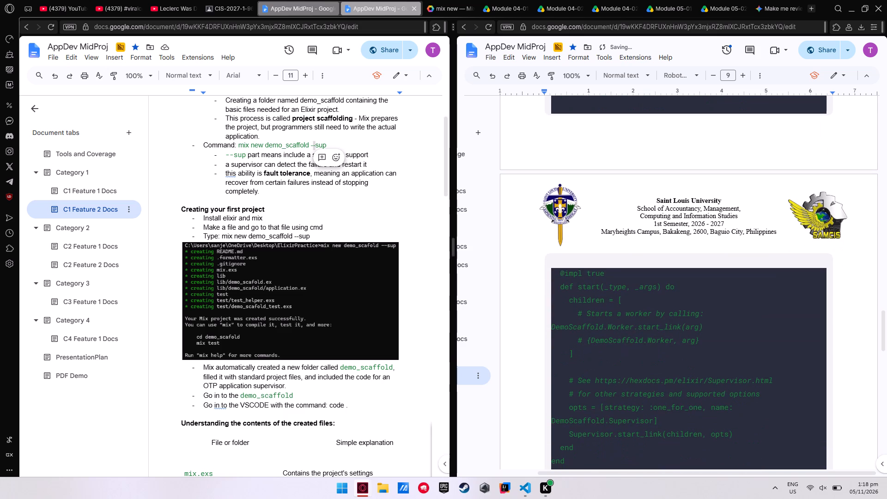
{"action": "key", "text": "ctrl+shift+v"}
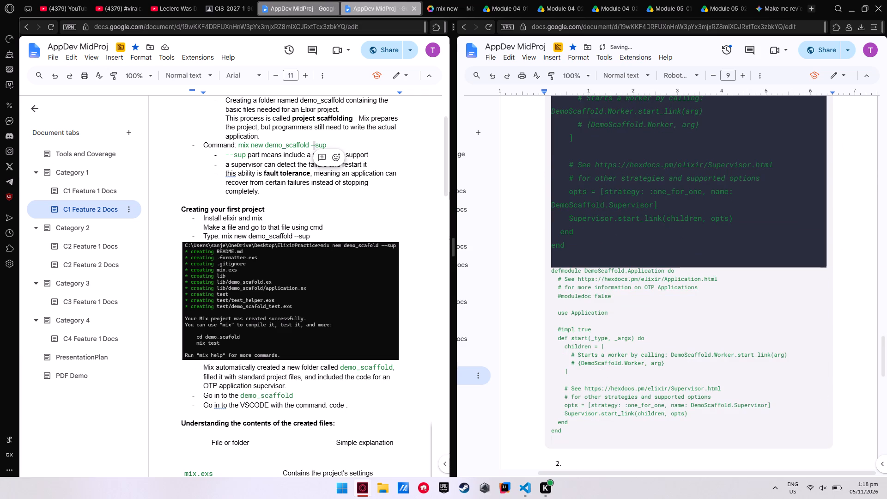
{"action": "key", "text": "ctrl+z"}
{"action": "key", "text": "ctrl+shift+v"}
Delete the dark-background formatted copy of the application.ex code from the code block, keeping the plain-text copy.
{"action": "scroll", "coordinate": [744, 374], "scroll_direction": "up", "scroll_amount": 2}
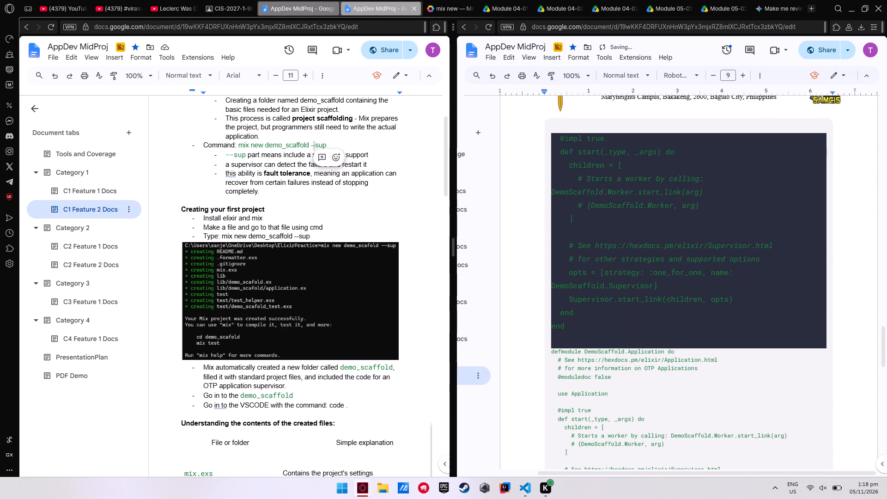
{"action": "left_click_drag", "start_coordinate": [552, 350], "coordinate": [545, 219]}
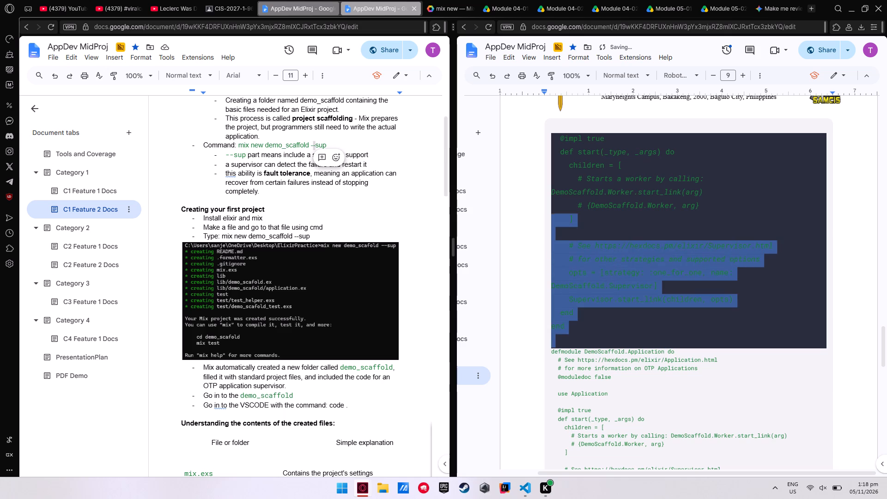
{"action": "left_click_drag", "start_coordinate": [545, 219], "coordinate": [556, 113]}
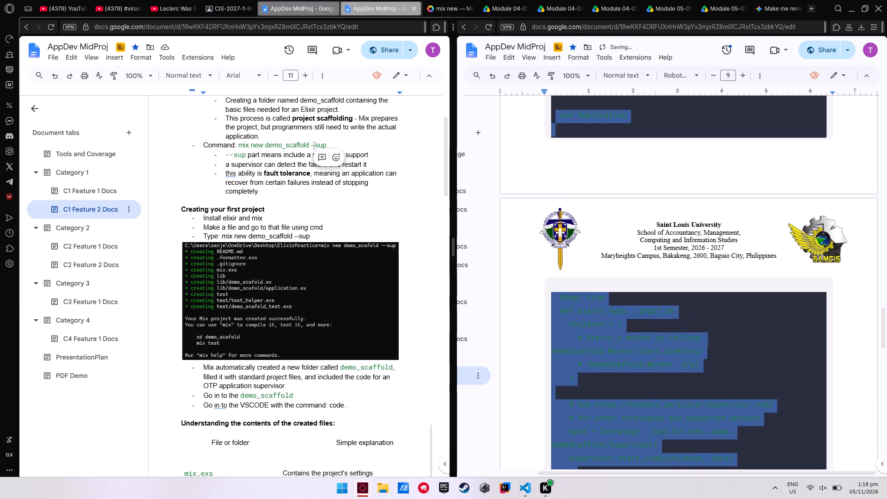
{"action": "left_click_drag", "start_coordinate": [556, 113], "coordinate": [547, 417]}
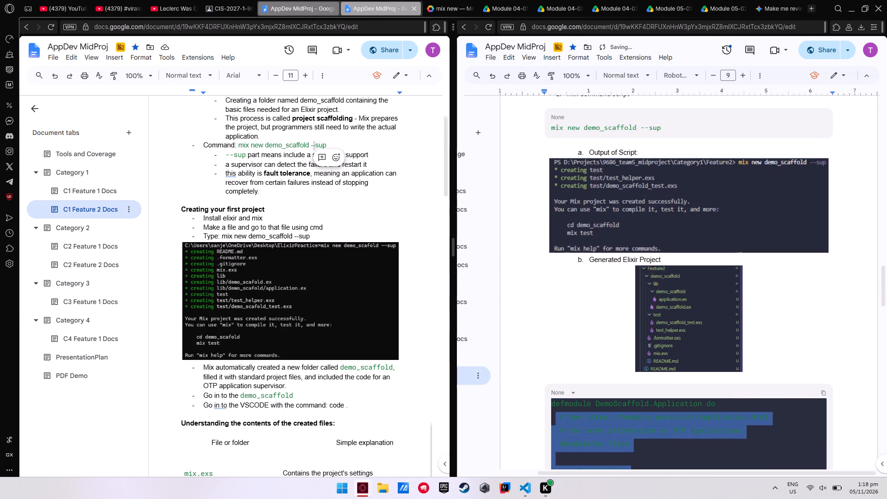
{"action": "left_click_drag", "start_coordinate": [547, 417], "coordinate": [545, 410]}
{"action": "key", "text": "BackSpace"}
Add the caption "application.ex Module Created" on a new line between the Generated Elixir Project screenshot and the code block.
{"action": "scroll", "coordinate": [545, 410], "scroll_direction": "down", "scroll_amount": 1}
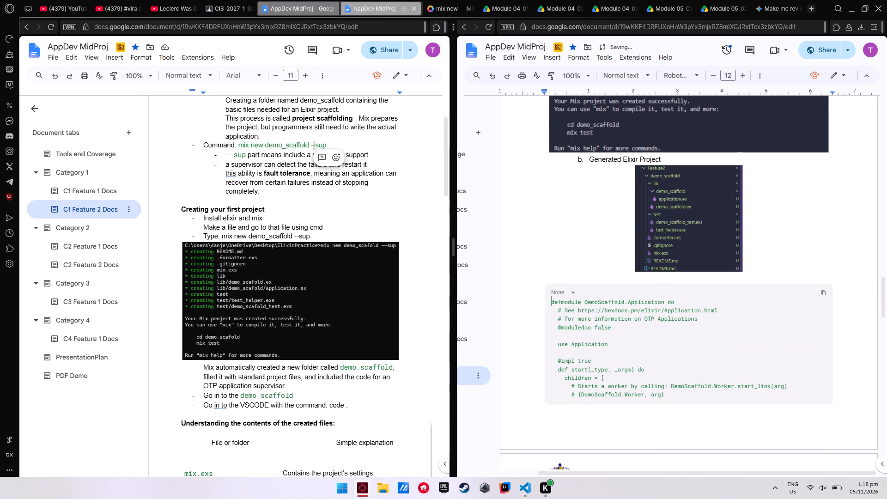
{"action": "scroll", "coordinate": [545, 410], "scroll_direction": "down", "scroll_amount": 1}
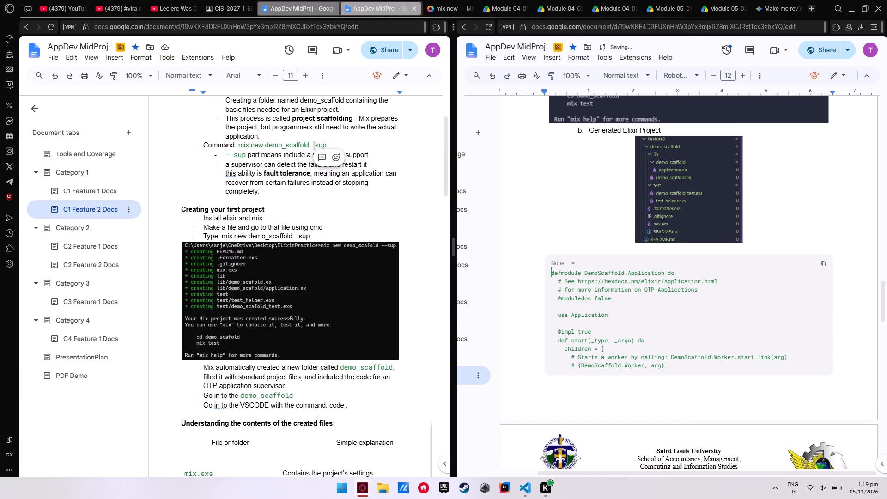
{"action": "left_click", "coordinate": [631, 255]}
{"action": "left_click", "coordinate": [544, 268]}
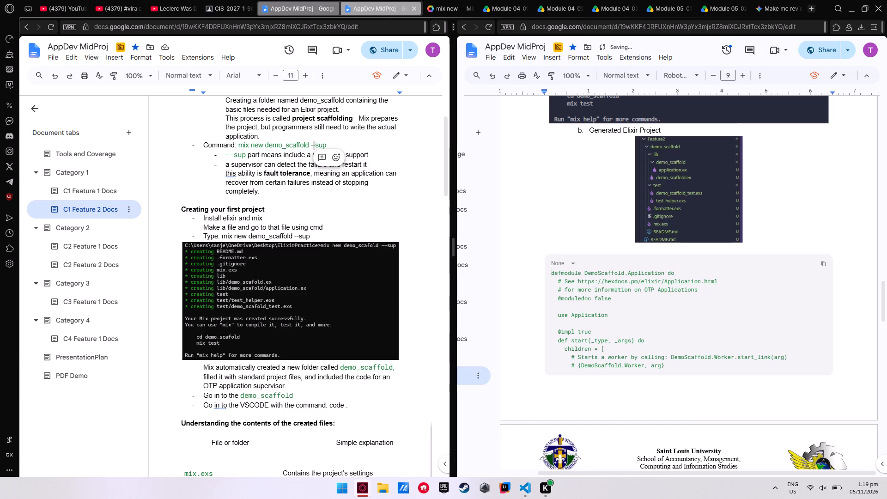
{"action": "left_click", "coordinate": [765, 229]}
{"action": "key", "text": "Return"}
{"action": "key", "text": "BackSpace"}
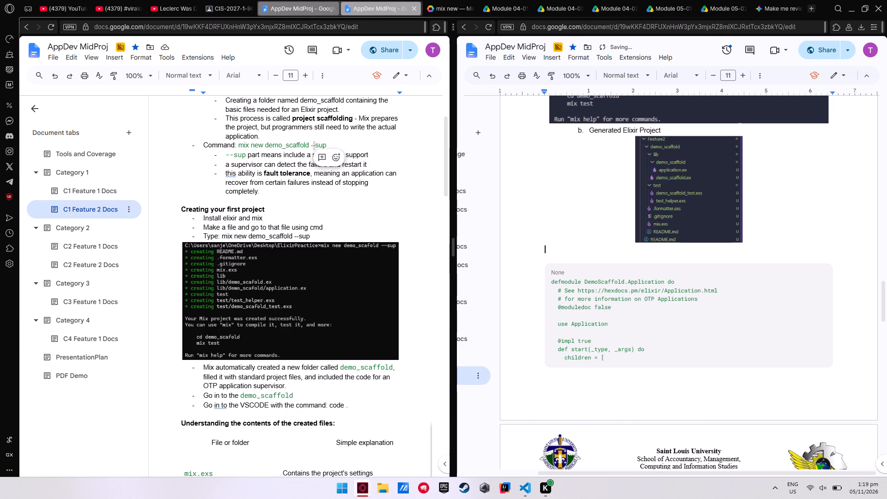
{"action": "key", "text": "alt+Tab"}
{"action": "key", "text": "alt+Tab"}
{"action": "type", "text": "application"}
{"action": "type", "text": ".ex Modu"}
{"action": "key", "text": "BackSpace"}
{"action": "key", "text": "BackSpace"}
{"action": "type", "text": "dule C"}
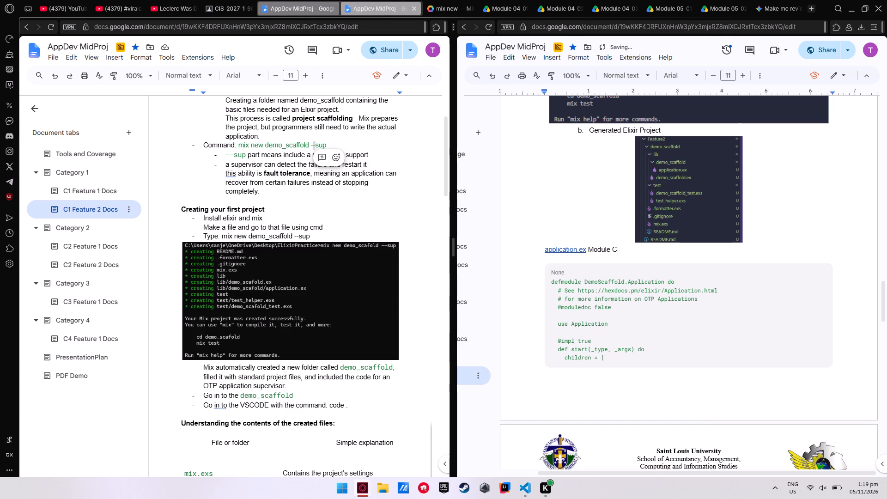
{"action": "type", "text": "reated"}
Remove the blank line between the application.ex caption and the code block, and insert a blank line above the caption.
{"action": "key", "text": "Down"}
{"action": "key", "text": "BackSpace"}
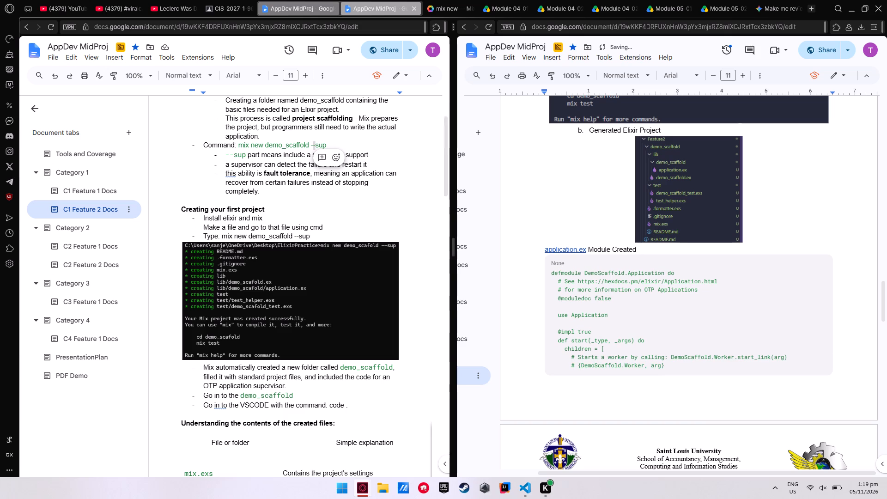
{"action": "left_click", "coordinate": [542, 251]}
{"action": "key", "text": "Return"}
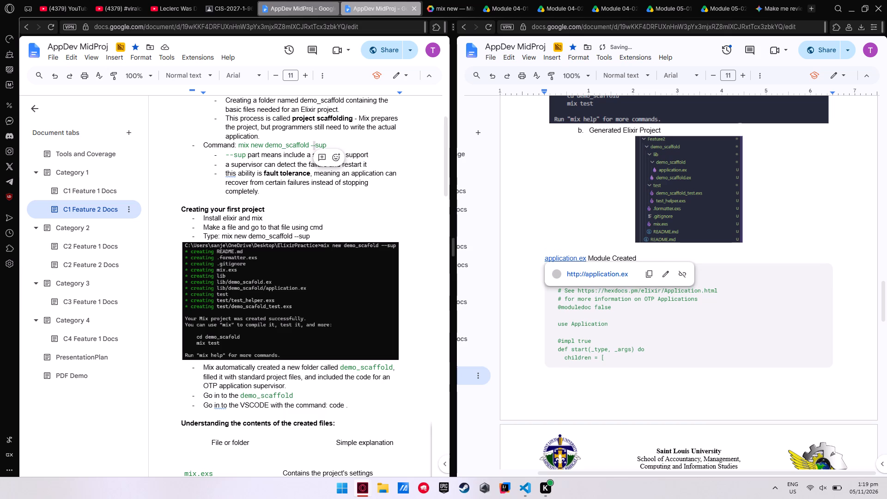
Review the page layout from the feature description down to the application.ex caption and code block.
{"action": "left_click_drag", "start_coordinate": [647, 259], "coordinate": [582, 188]}
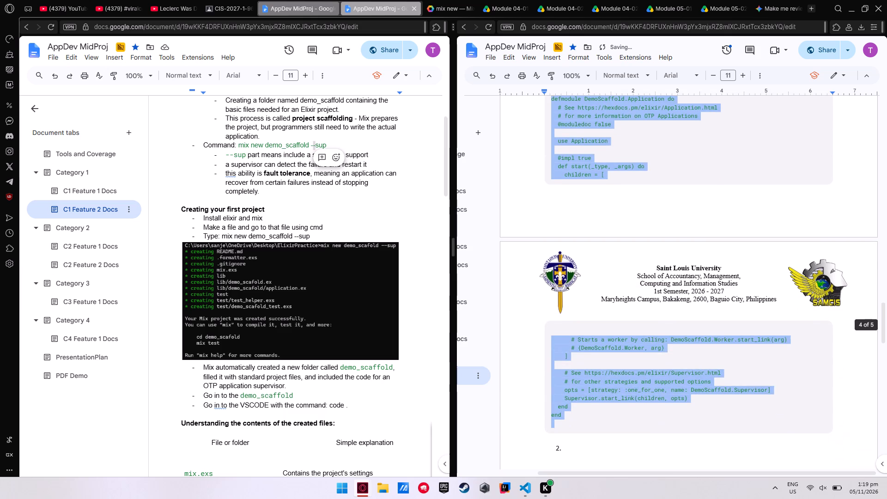
{"action": "left_click_drag", "start_coordinate": [582, 188], "coordinate": [587, 184]}
{"action": "scroll", "coordinate": [587, 184], "scroll_direction": "up", "scroll_amount": 2}
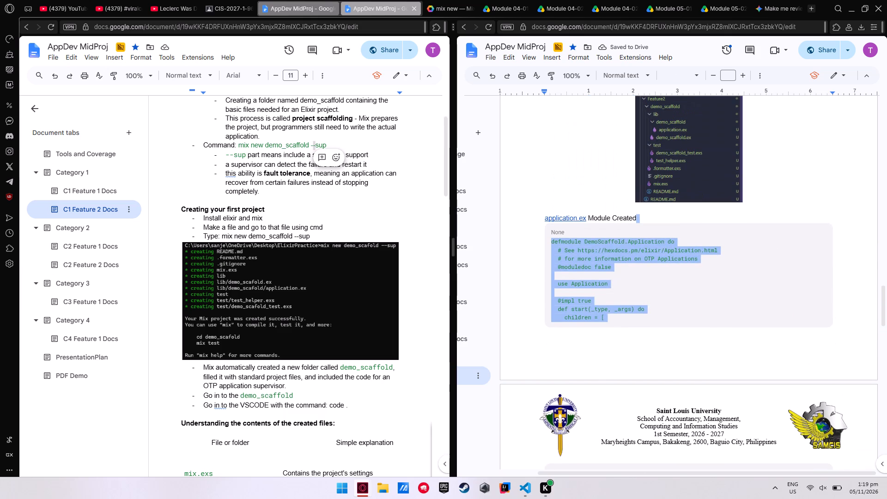
{"action": "scroll", "coordinate": [646, 217], "scroll_direction": "up", "scroll_amount": 3}
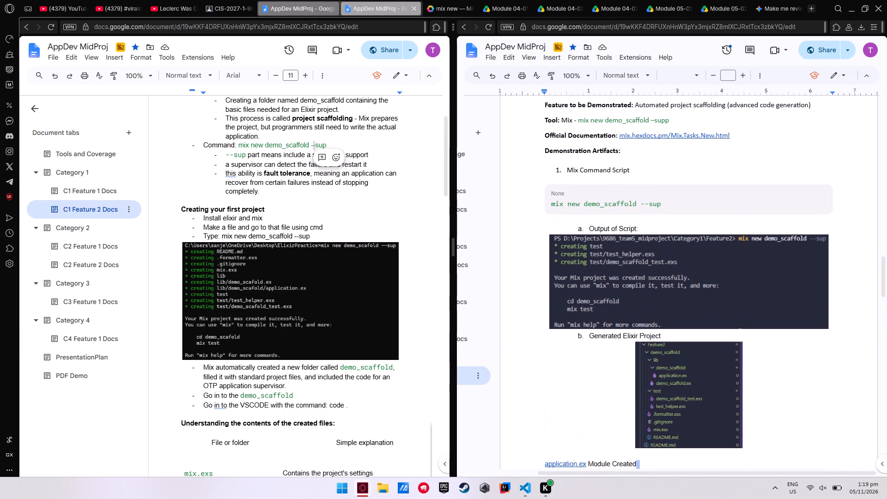
{"action": "scroll", "coordinate": [646, 217], "scroll_direction": "down", "scroll_amount": 2}
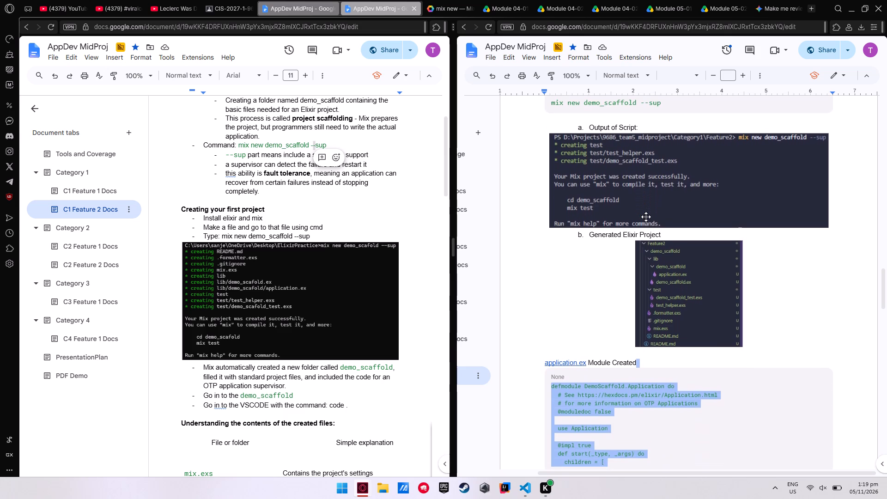
{"action": "scroll", "coordinate": [646, 217], "scroll_direction": "down", "scroll_amount": 2}
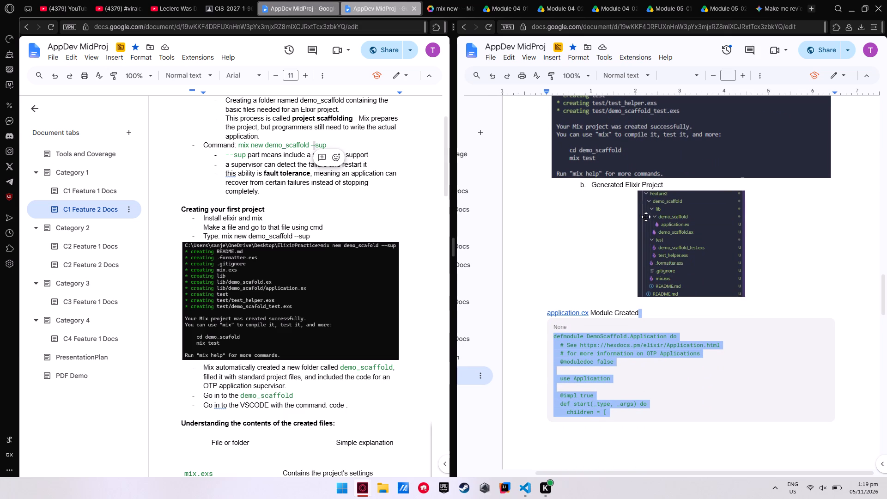
{"action": "scroll", "coordinate": [646, 217], "scroll_direction": "left", "scroll_amount": 1}
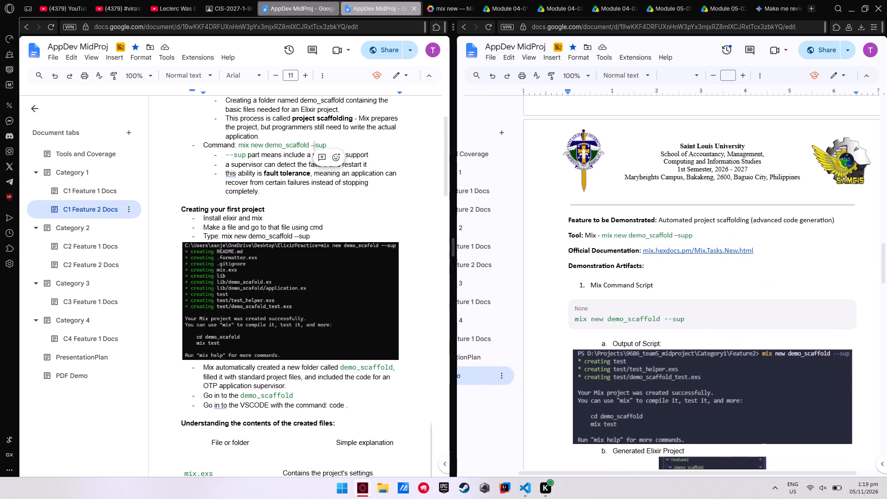
{"action": "scroll", "coordinate": [646, 217], "scroll_direction": "left", "scroll_amount": 1}
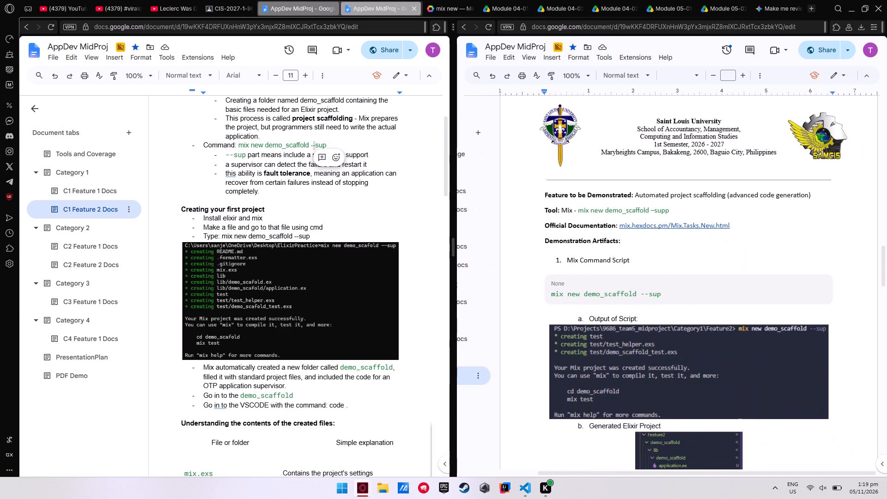
{"action": "scroll", "coordinate": [648, 201], "scroll_direction": "down", "scroll_amount": 3}
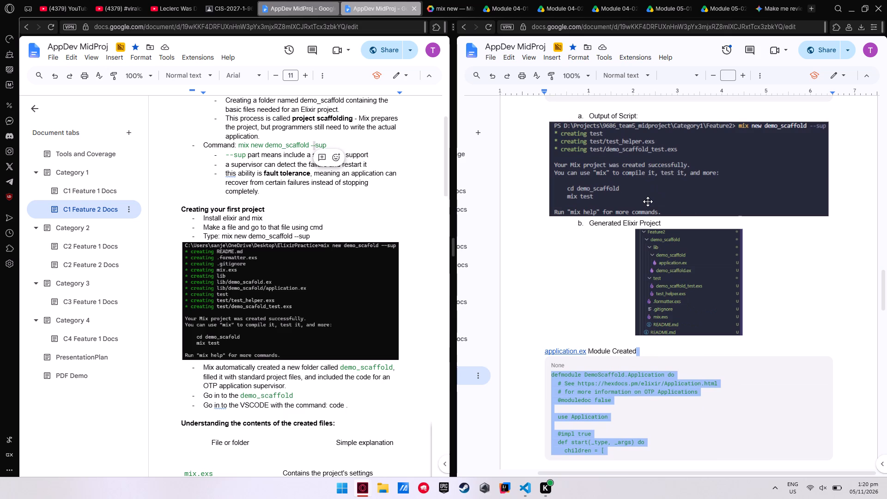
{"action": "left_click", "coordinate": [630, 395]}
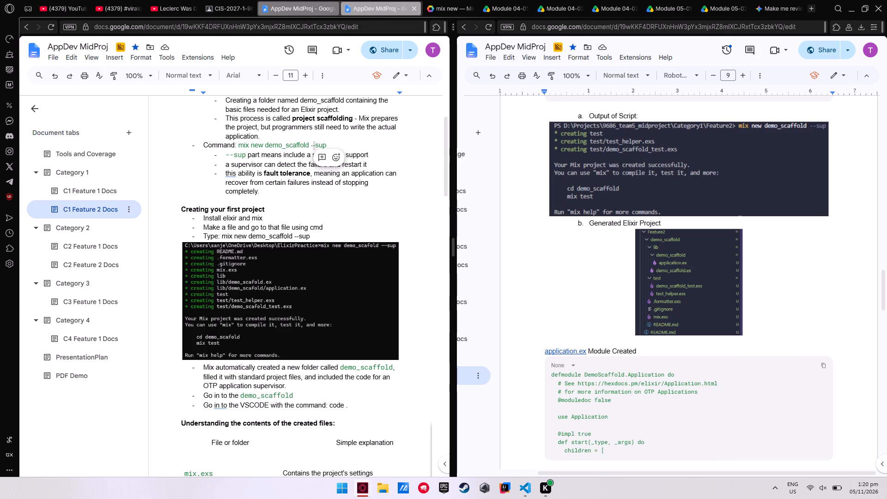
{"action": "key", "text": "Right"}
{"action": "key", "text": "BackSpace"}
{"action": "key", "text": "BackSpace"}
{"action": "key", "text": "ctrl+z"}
Replace "Created" with "Generated" in the caption so it reads "application.ex Module Generated".
{"action": "key", "text": "Up"}
{"action": "key", "text": "Up"}
{"action": "key", "text": "Up"}
{"action": "key", "text": "BackSpace"}
{"action": "key", "text": "BackSpace"}
{"action": "key", "text": "BackSpace"}
{"action": "key", "text": "BackSpace"}
{"action": "key", "text": "BackSpace"}
{"action": "key", "text": "BackSpace"}
{"action": "key", "text": "BackSpace"}
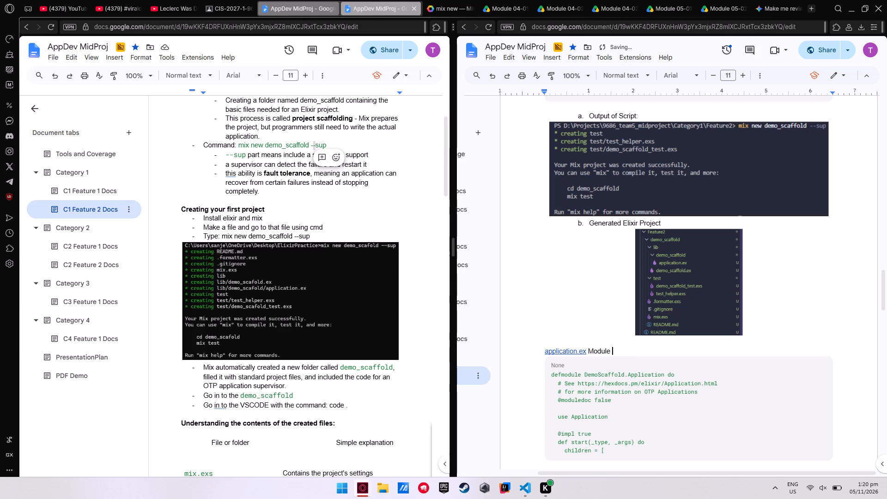
{"action": "type", "text": "Generated"}
{"action": "scroll", "coordinate": [633, 351], "scroll_direction": "down", "scroll_amount": 1}
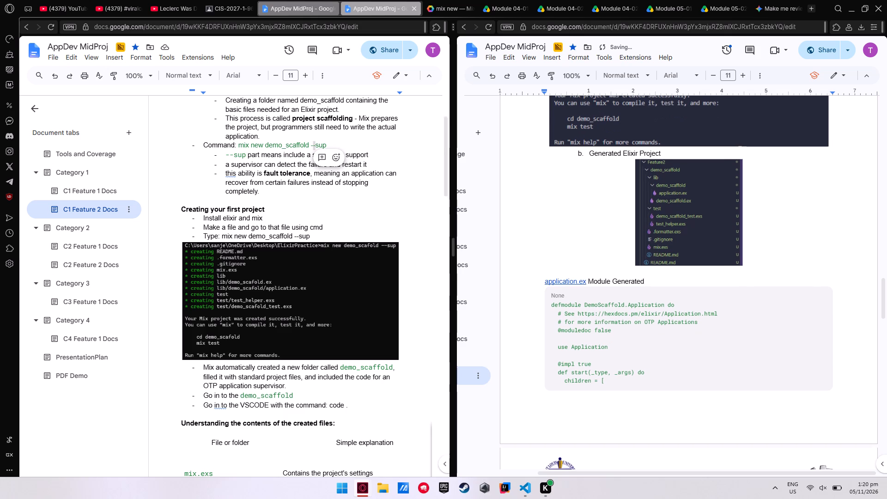
Switch to Visual Studio Code and look through demo_scaffold's demo_scaffold_test.exs, test_helper.exs, .formatter.exs and mix.exs files.
{"action": "key", "text": "alt+Tab"}
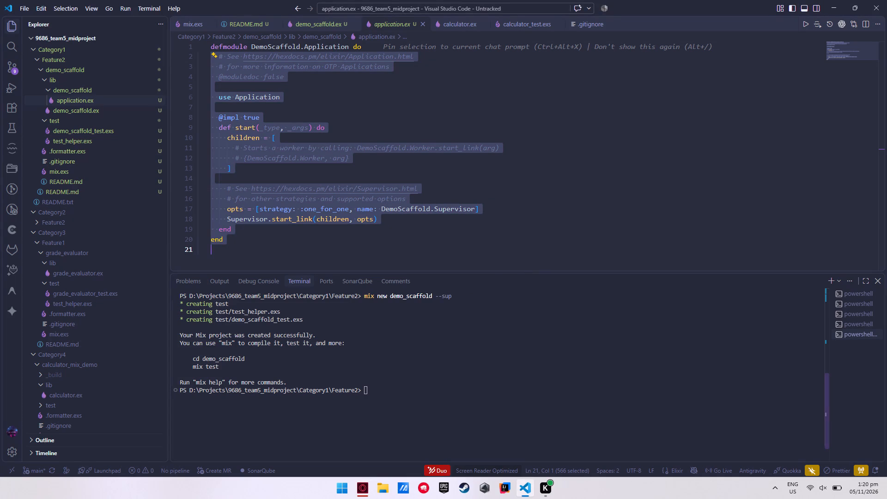
{"action": "left_click", "coordinate": [117, 134]}
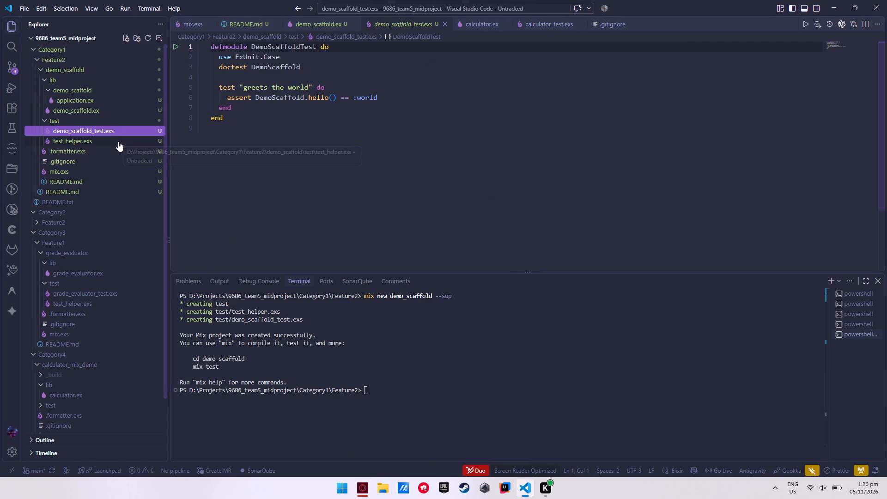
{"action": "left_click", "coordinate": [118, 141]}
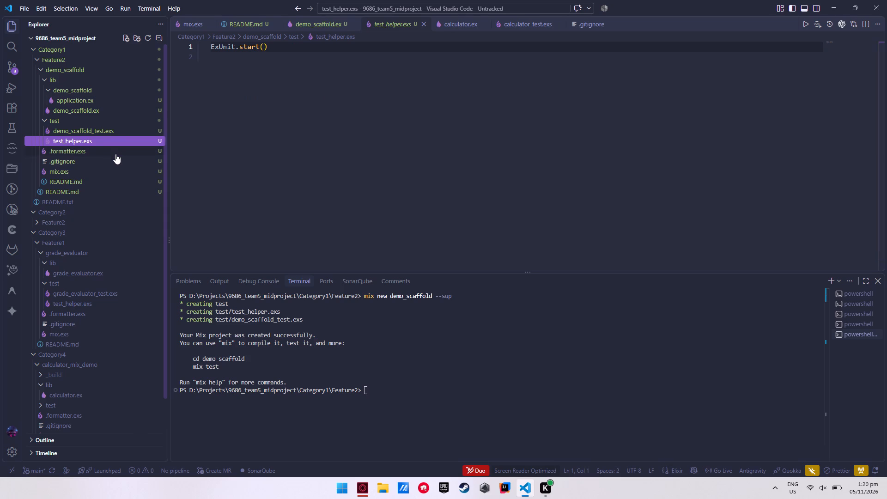
{"action": "left_click", "coordinate": [115, 154]}
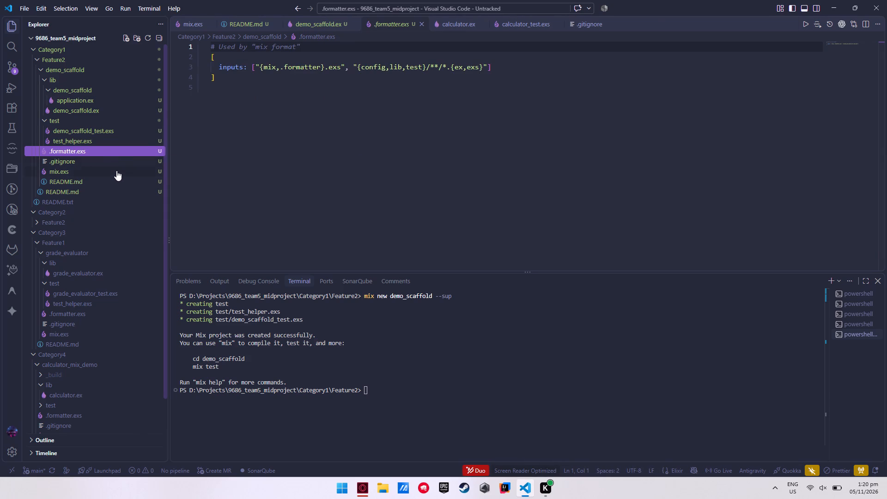
{"action": "left_click", "coordinate": [116, 171]}
{"action": "scroll", "coordinate": [346, 145], "scroll_direction": "down", "scroll_amount": 2}
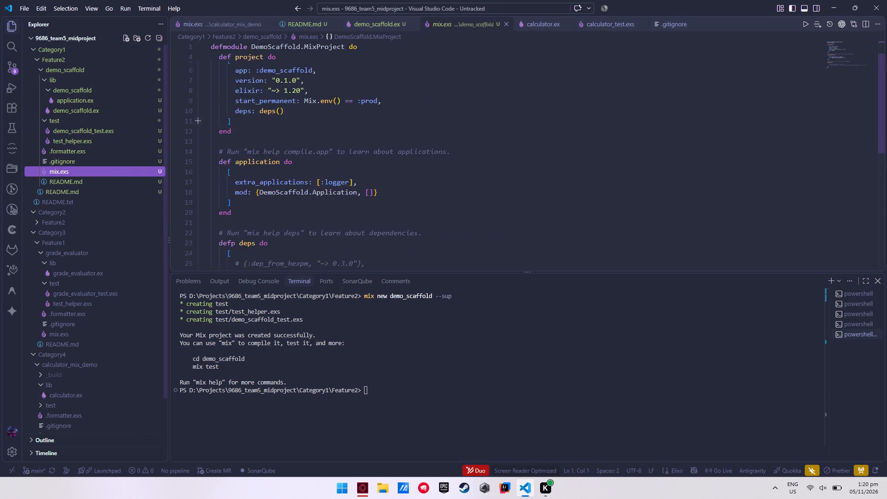
{"action": "scroll", "coordinate": [346, 145], "scroll_direction": "down", "scroll_amount": 5}
{"action": "scroll", "coordinate": [346, 145], "scroll_direction": "up", "scroll_amount": 9}
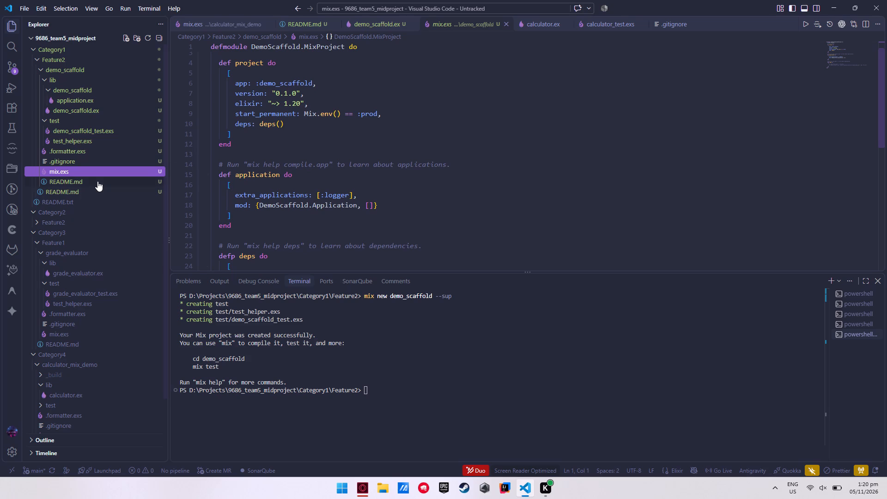
Look through grade_evaluator's grade_evaluator.ex, grade_evaluator_test.exs, test_helper.exs, .formatter.exs and mix.exs files in the Category3 folder.
{"action": "scroll", "coordinate": [79, 267], "scroll_direction": "down", "scroll_amount": 3}
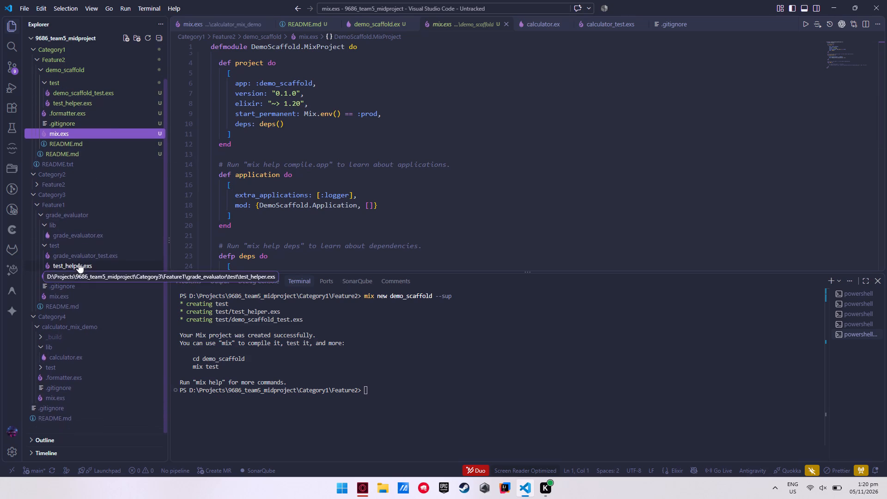
{"action": "left_click", "coordinate": [83, 240]}
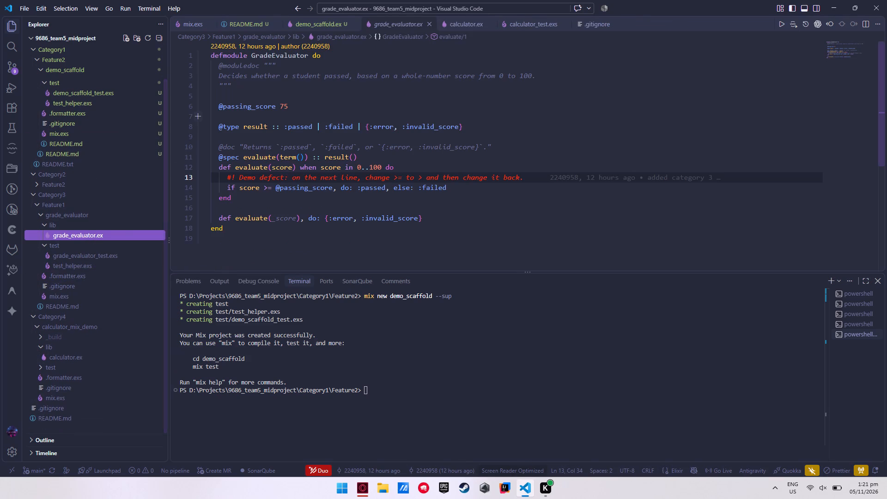
{"action": "scroll", "coordinate": [302, 120], "scroll_direction": "up", "scroll_amount": 1}
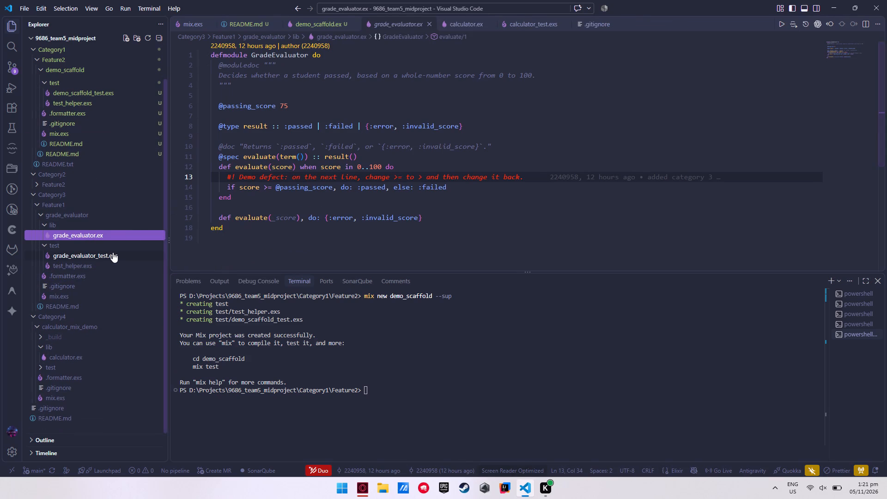
{"action": "left_click", "coordinate": [113, 252]}
{"action": "left_click", "coordinate": [108, 267]}
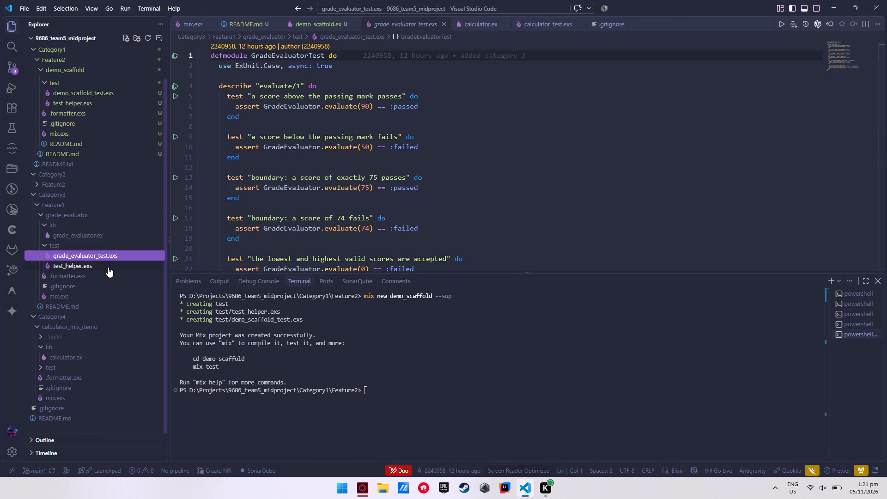
{"action": "scroll", "coordinate": [231, 179], "scroll_direction": "up", "scroll_amount": 1}
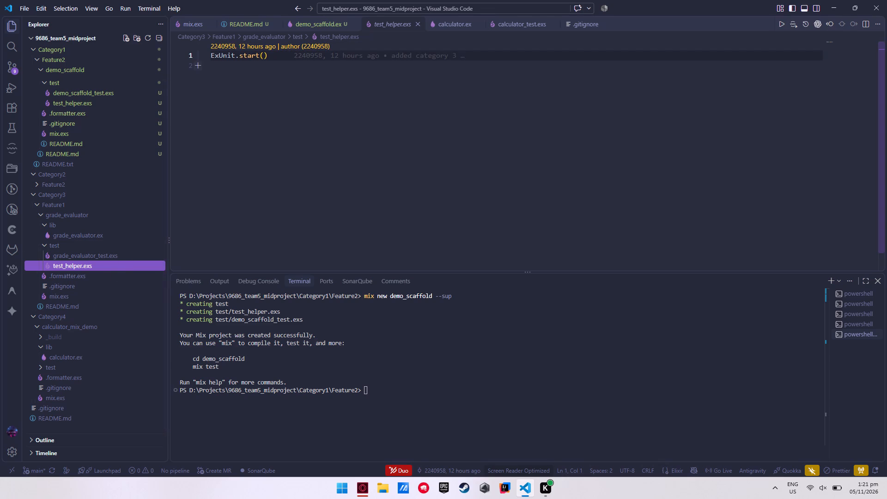
{"action": "left_click", "coordinate": [85, 278]}
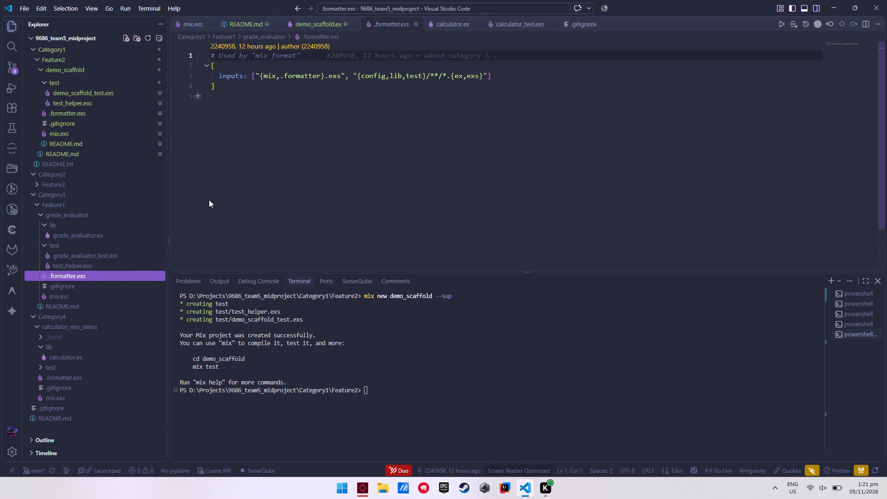
{"action": "left_click", "coordinate": [67, 295]}
{"action": "scroll", "coordinate": [279, 171], "scroll_direction": "down", "scroll_amount": 4}
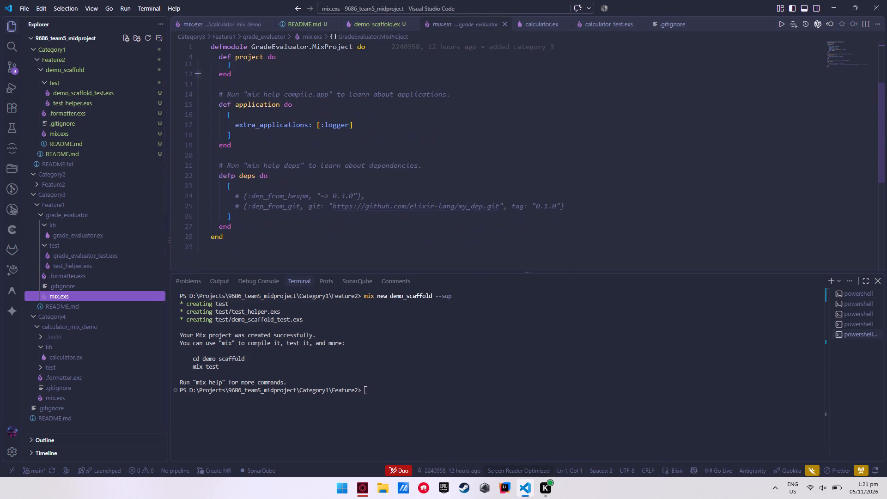
{"action": "scroll", "coordinate": [279, 171], "scroll_direction": "down", "scroll_amount": 3}
{"action": "scroll", "coordinate": [279, 171], "scroll_direction": "up", "scroll_amount": 8}
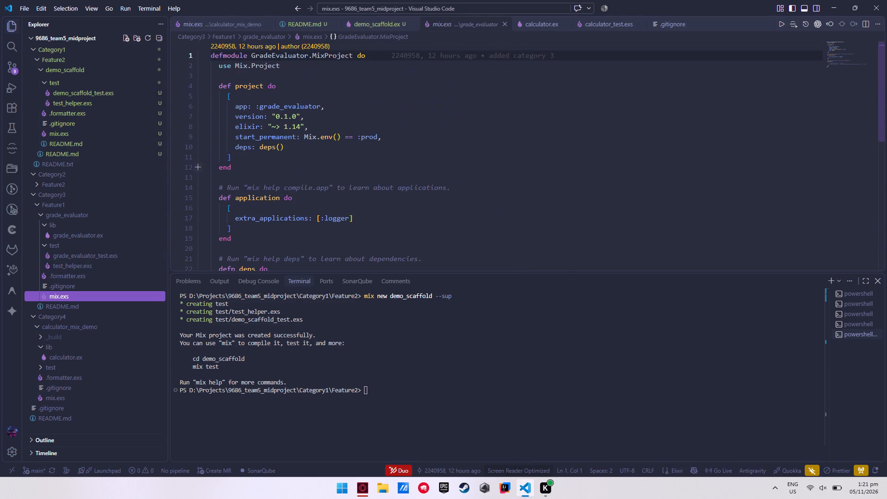
{"action": "scroll", "coordinate": [279, 171], "scroll_direction": "up", "scroll_amount": 4}
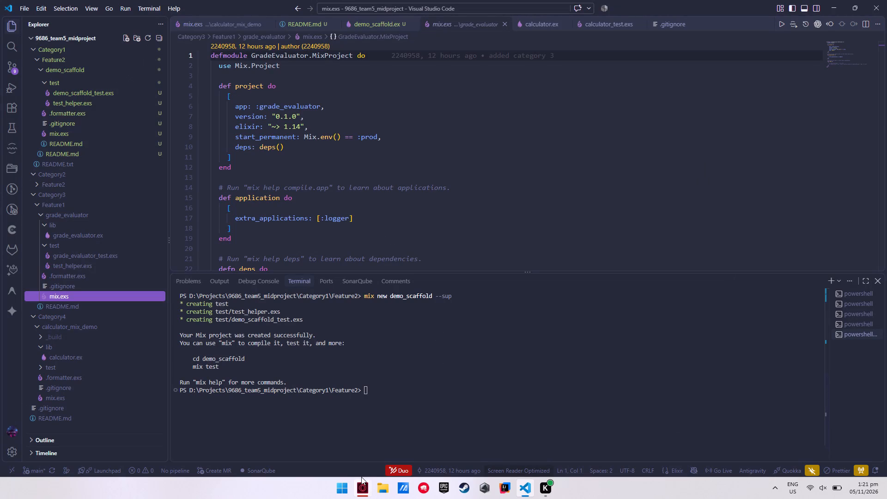
Switch back to the AppDev MidProj document in Opera GX and remove the hyperlink from application.ex in the code block's caption.
{"action": "left_click", "coordinate": [345, 449]}
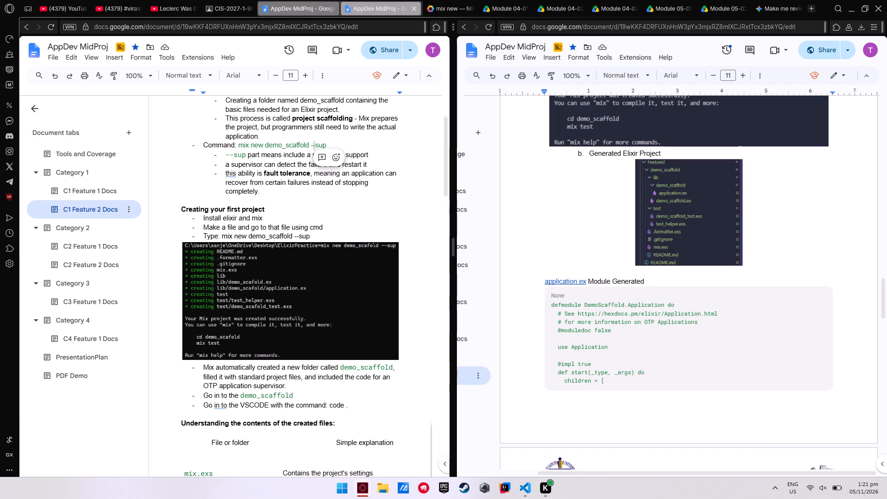
{"action": "left_click", "coordinate": [674, 332]}
{"action": "left_click", "coordinate": [562, 280]}
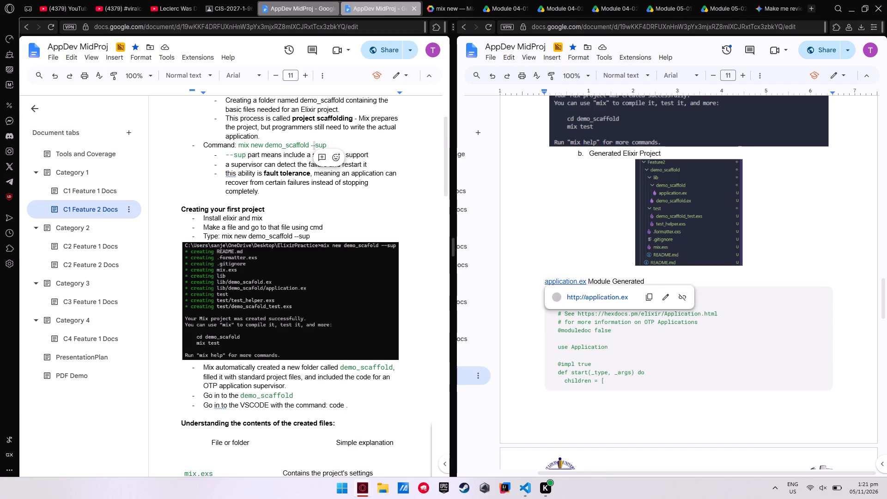
{"action": "left_click", "coordinate": [684, 302]}
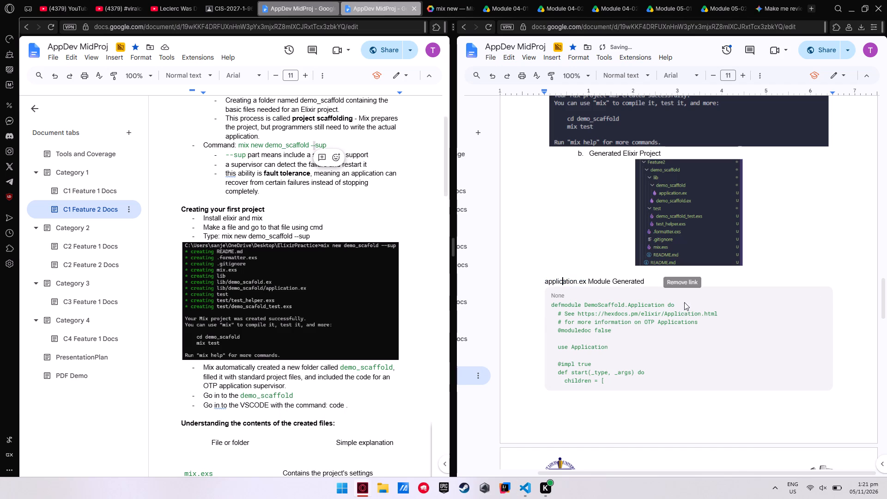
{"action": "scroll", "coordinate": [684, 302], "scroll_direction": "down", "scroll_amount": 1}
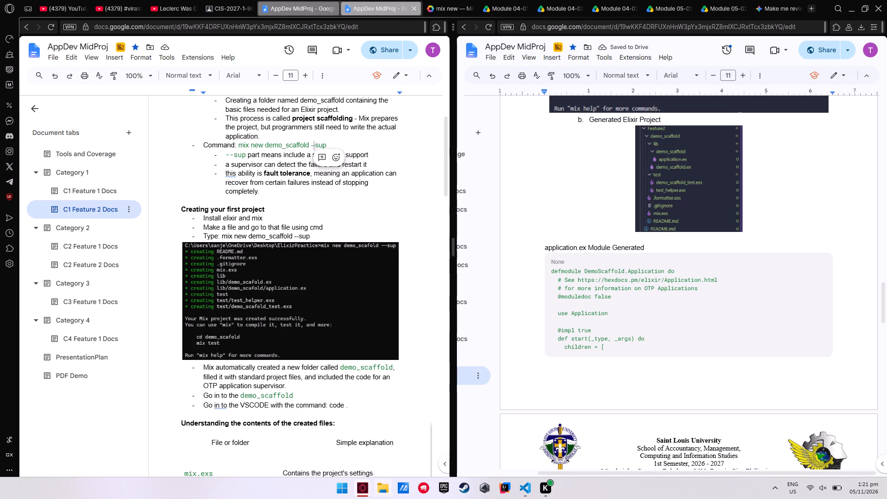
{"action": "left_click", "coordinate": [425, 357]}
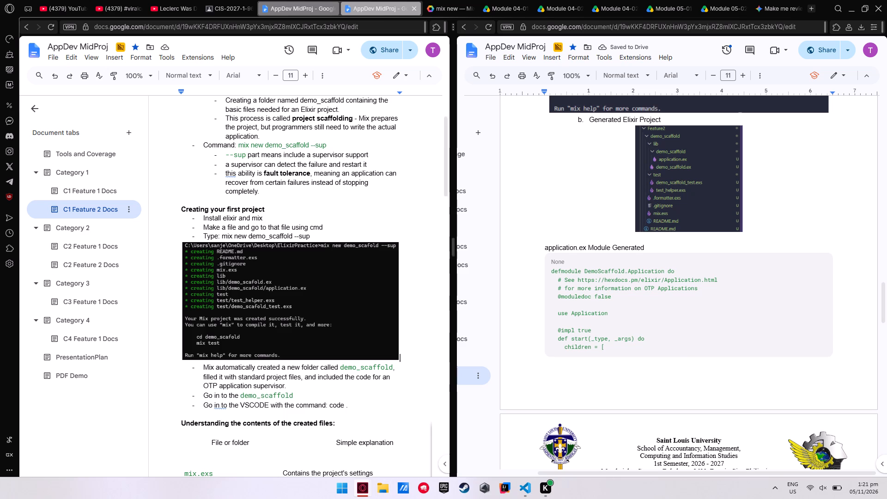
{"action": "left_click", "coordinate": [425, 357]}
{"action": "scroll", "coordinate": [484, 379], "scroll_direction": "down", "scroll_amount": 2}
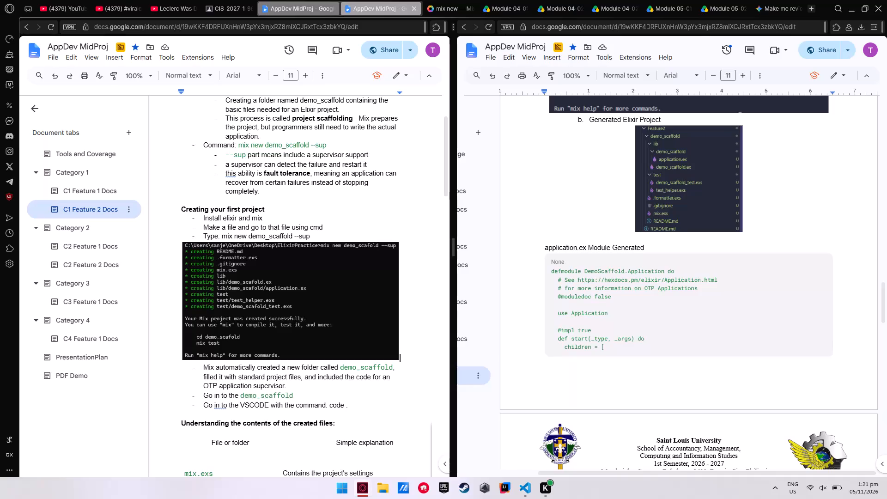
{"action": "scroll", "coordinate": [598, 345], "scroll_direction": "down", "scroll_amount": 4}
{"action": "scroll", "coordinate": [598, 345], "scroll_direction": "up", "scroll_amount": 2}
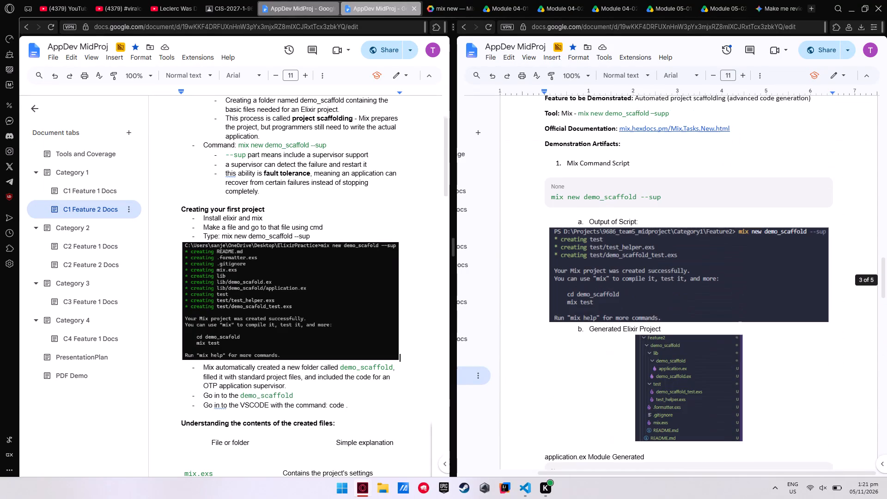
Rewrite the caption above the application code block as "Generated Module: application.ex".
{"action": "scroll", "coordinate": [598, 345], "scroll_direction": "down", "scroll_amount": 1}
{"action": "left_click", "coordinate": [649, 367]}
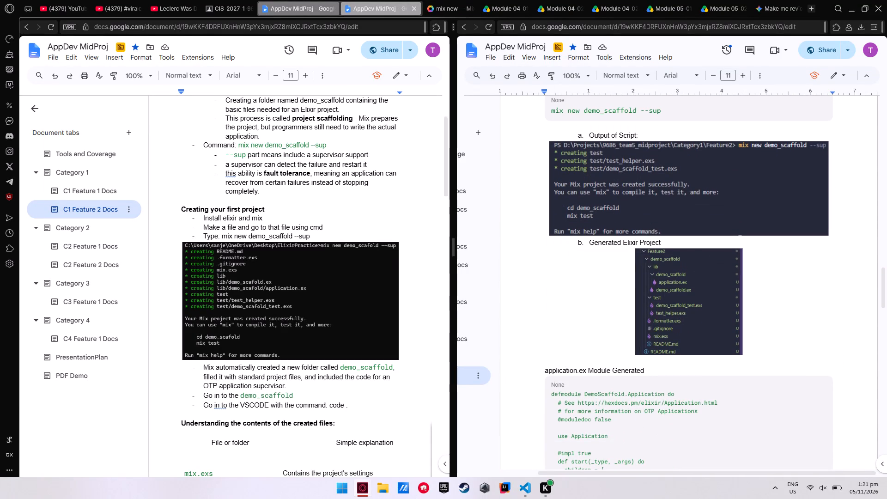
{"action": "left_click_drag", "start_coordinate": [588, 368], "coordinate": [535, 368]}
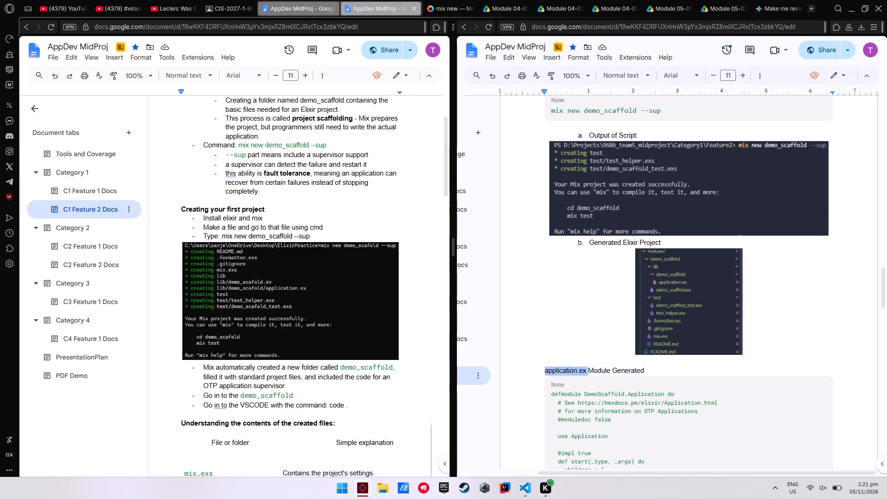
{"action": "key", "text": "BackSpace"}
{"action": "left_click_drag", "start_coordinate": [602, 371], "coordinate": [541, 372]}
{"action": "type", "text": "Generated"}
{"action": "key", "text": "space"}
{"action": "type", "text": "Module:"}
{"action": "key", "text": "space"}
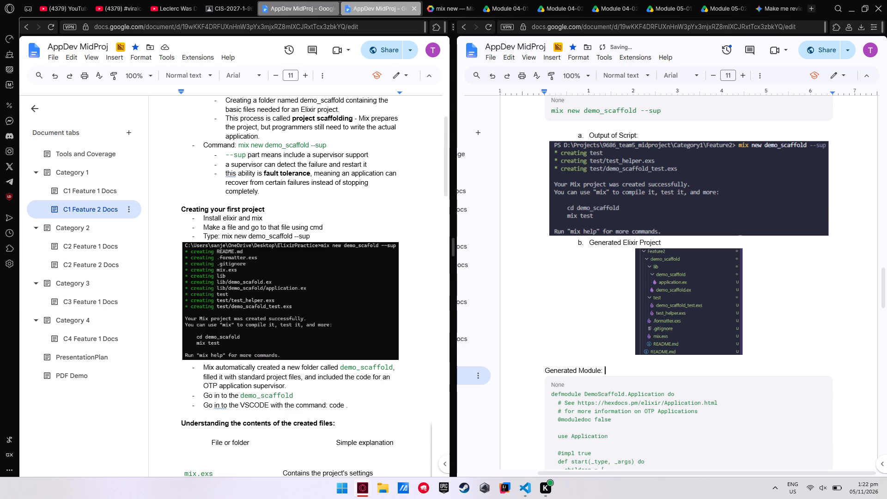
{"action": "type", "text": "application.ex"}
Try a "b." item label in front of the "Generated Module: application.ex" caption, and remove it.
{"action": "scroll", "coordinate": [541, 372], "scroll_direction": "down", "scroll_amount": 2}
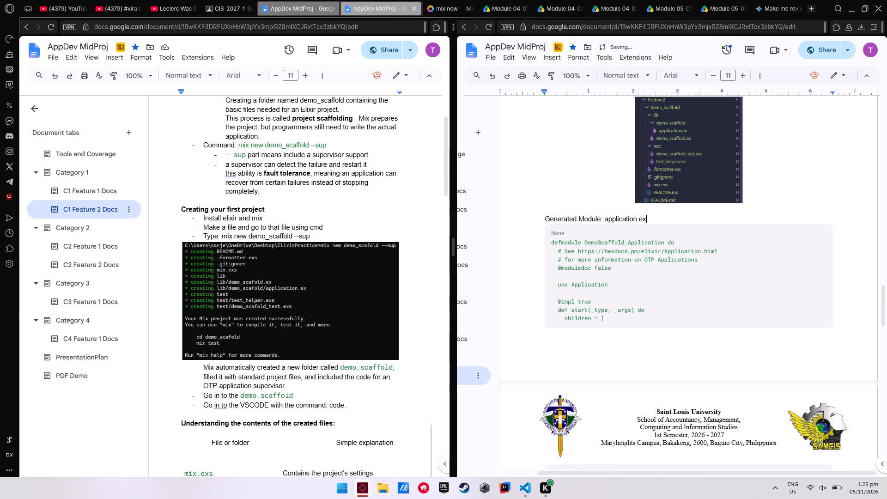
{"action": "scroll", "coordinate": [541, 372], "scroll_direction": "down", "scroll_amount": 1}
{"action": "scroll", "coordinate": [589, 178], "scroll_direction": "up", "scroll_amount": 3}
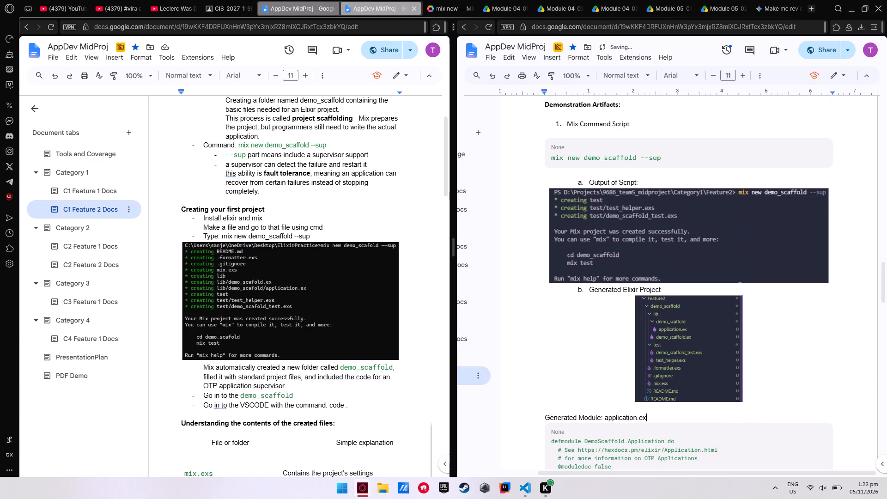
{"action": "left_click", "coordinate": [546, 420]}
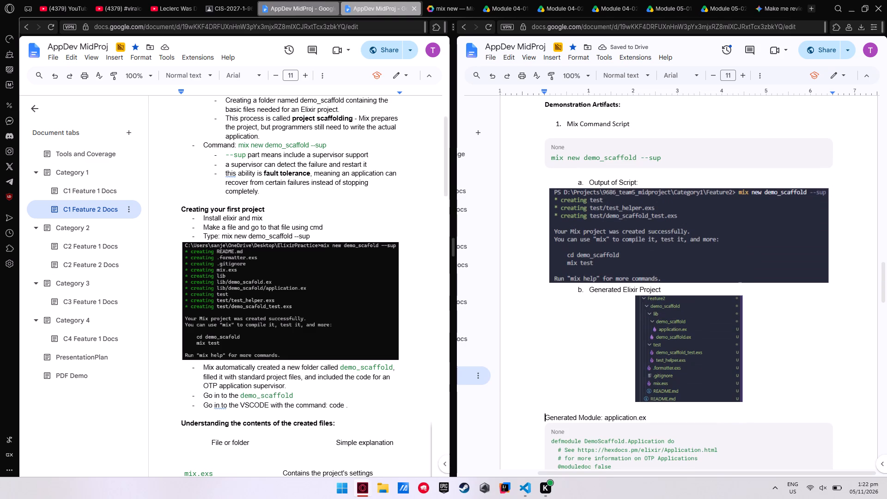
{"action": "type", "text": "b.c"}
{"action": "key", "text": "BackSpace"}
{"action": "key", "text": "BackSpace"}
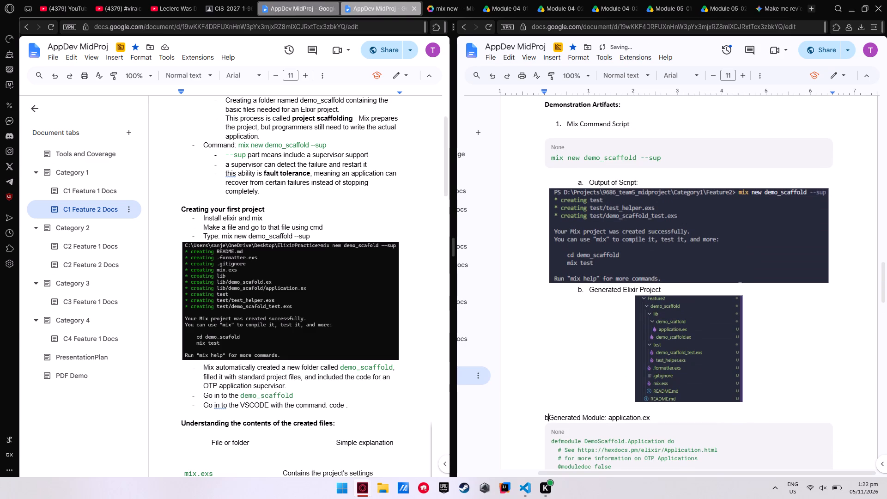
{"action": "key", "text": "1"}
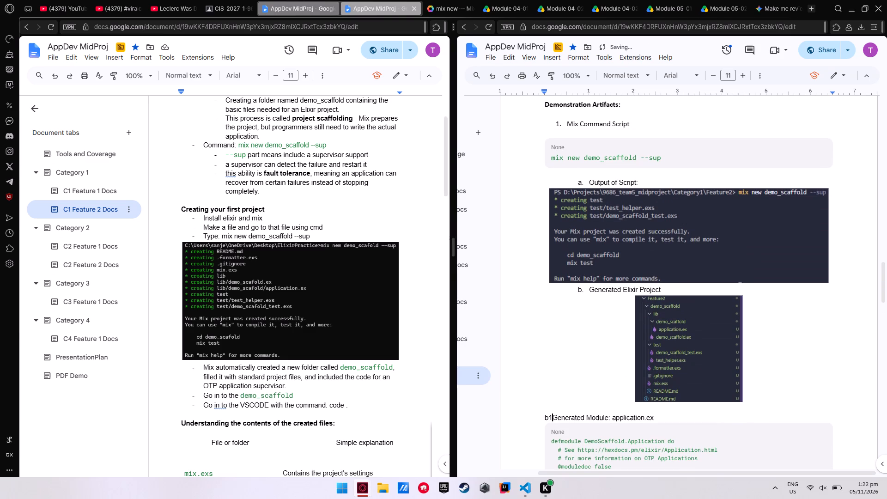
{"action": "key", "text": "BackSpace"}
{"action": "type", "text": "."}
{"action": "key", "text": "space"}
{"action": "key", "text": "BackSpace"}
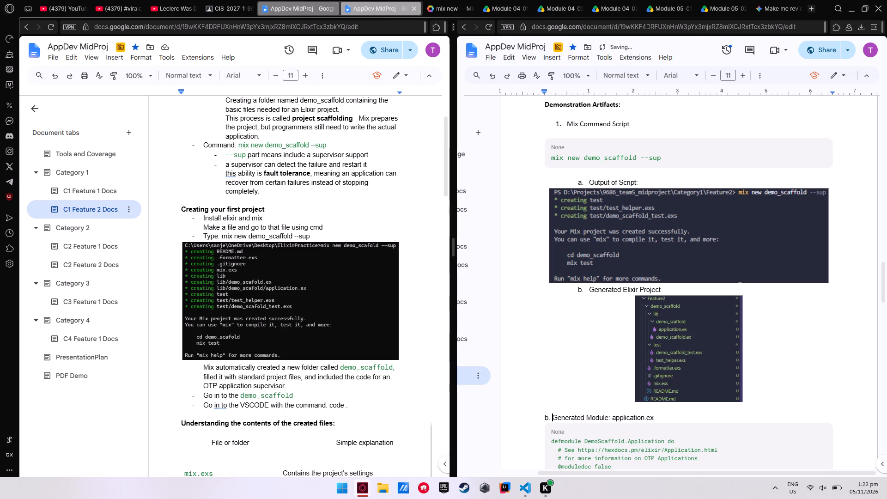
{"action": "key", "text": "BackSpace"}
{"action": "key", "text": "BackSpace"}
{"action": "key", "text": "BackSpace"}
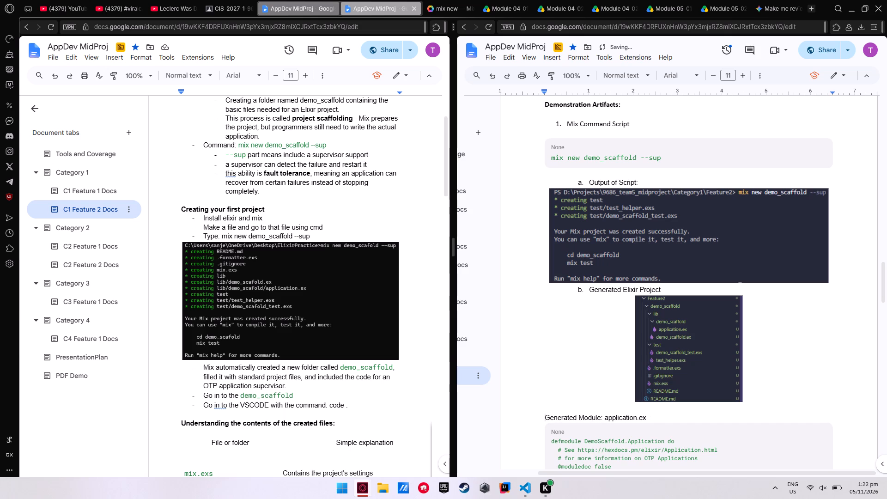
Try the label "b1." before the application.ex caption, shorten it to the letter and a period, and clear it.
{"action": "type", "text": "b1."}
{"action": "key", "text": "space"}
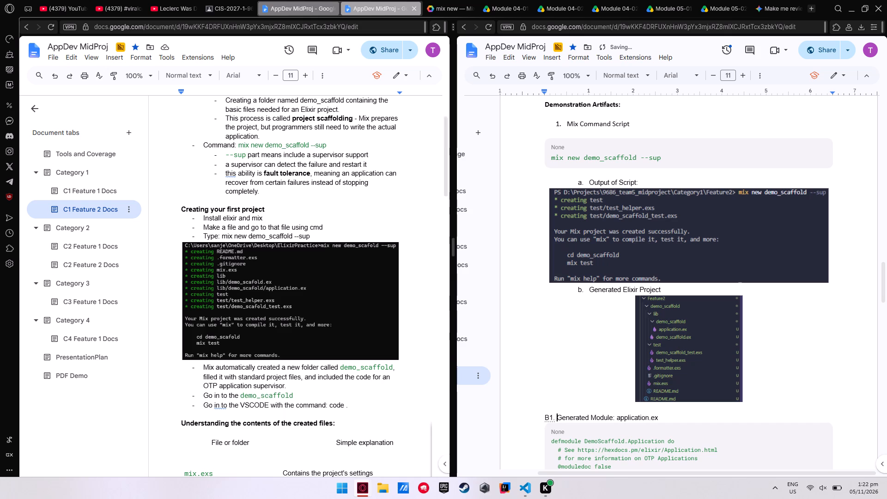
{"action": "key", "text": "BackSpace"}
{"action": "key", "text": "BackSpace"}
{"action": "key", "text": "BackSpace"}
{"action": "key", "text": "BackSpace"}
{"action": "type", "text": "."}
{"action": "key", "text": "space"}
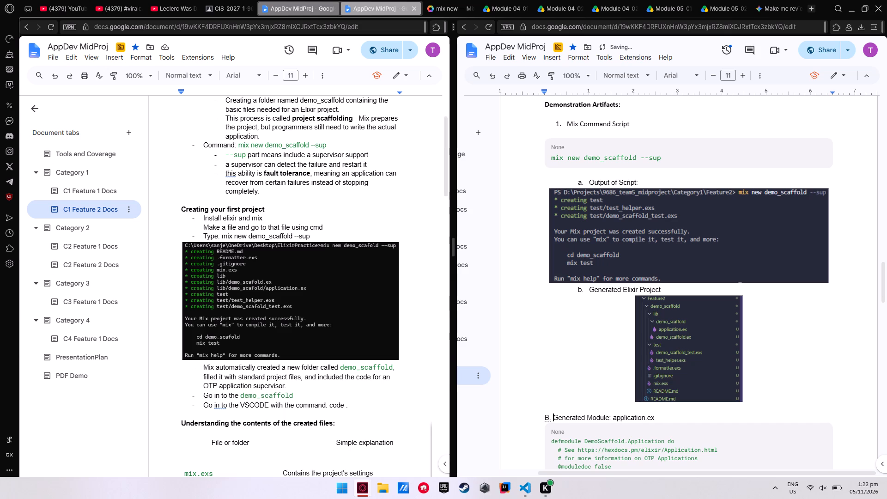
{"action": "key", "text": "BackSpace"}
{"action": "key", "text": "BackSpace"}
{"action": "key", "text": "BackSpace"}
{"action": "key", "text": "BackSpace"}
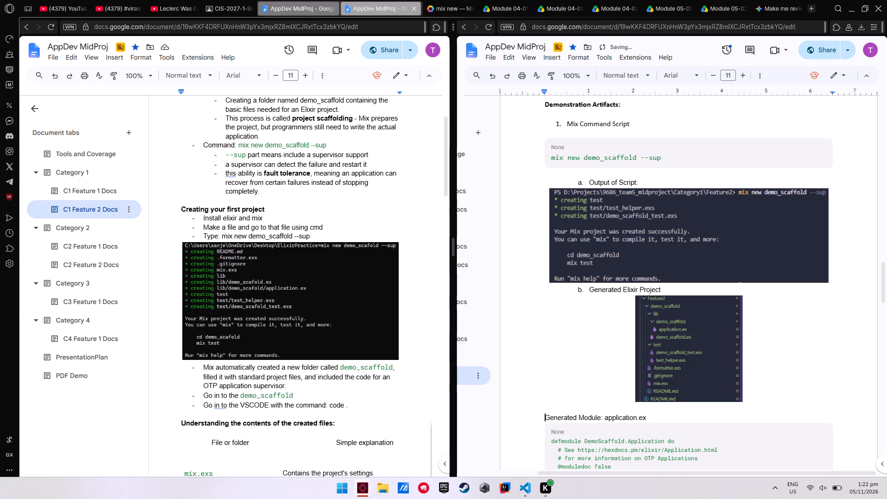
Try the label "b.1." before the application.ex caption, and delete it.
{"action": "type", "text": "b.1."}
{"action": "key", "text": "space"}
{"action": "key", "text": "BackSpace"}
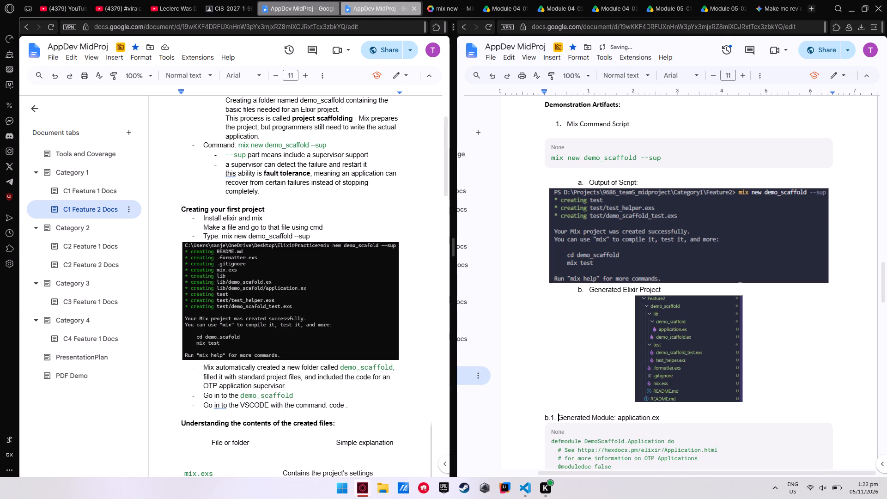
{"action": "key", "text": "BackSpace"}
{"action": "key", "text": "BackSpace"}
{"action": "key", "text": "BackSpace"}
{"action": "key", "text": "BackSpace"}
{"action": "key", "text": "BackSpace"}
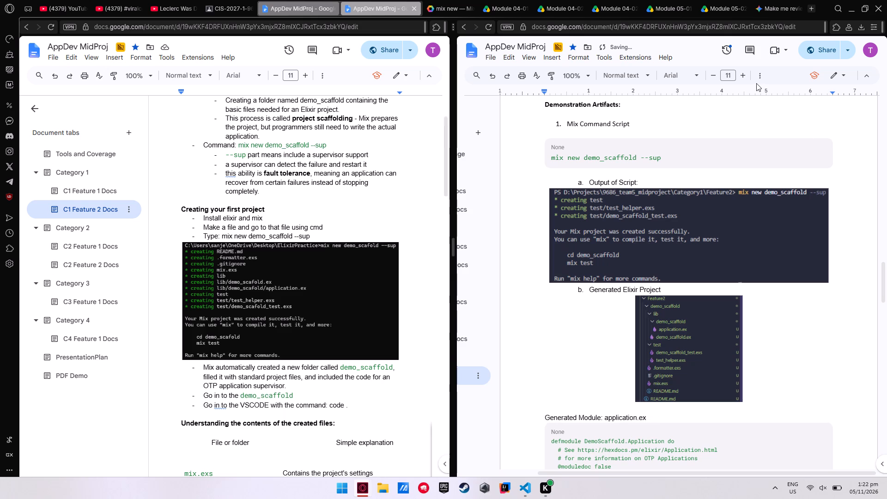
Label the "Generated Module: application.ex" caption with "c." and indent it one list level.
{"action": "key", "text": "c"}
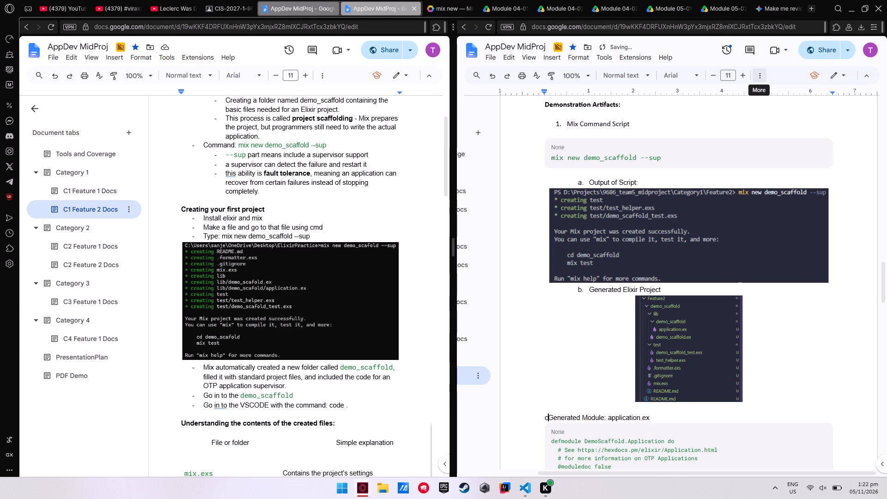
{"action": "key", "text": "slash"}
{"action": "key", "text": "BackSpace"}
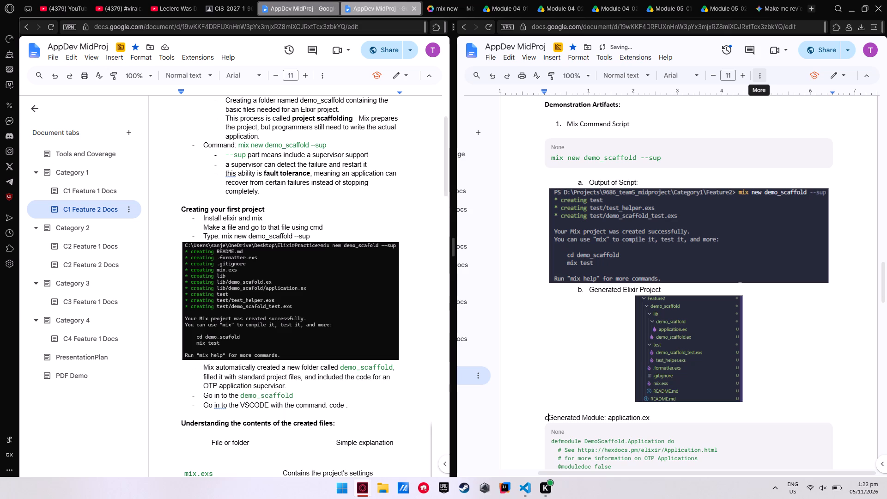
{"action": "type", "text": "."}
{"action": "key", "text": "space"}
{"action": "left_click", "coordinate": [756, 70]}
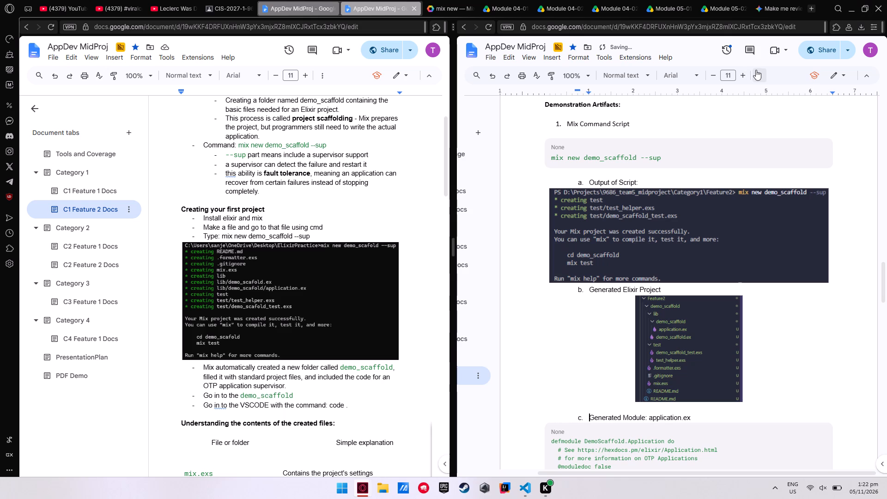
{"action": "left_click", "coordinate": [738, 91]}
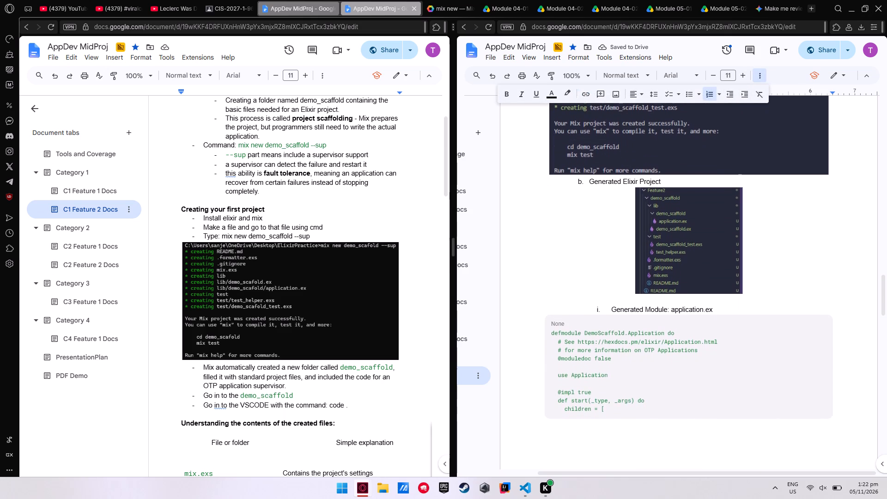
Remove the indented list label from "Output of Script:" and relabel it "a." at the outer list level.
{"action": "left_click", "coordinate": [576, 226]}
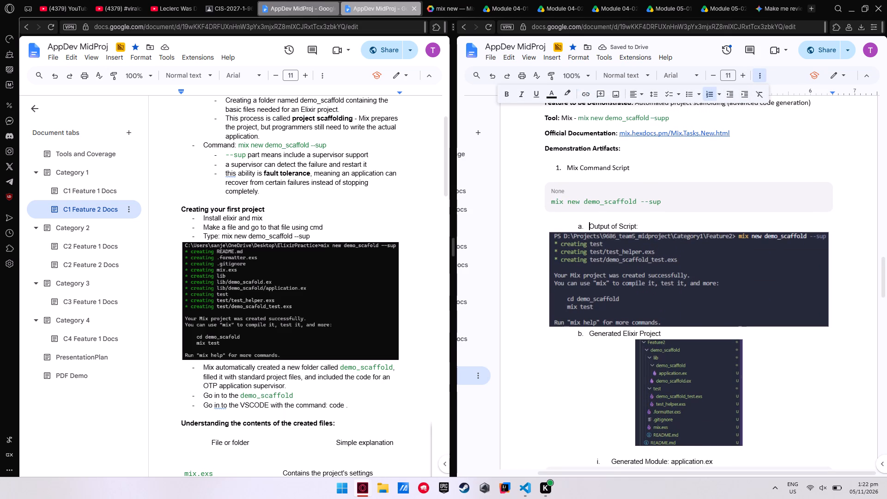
{"action": "key", "text": "Left"}
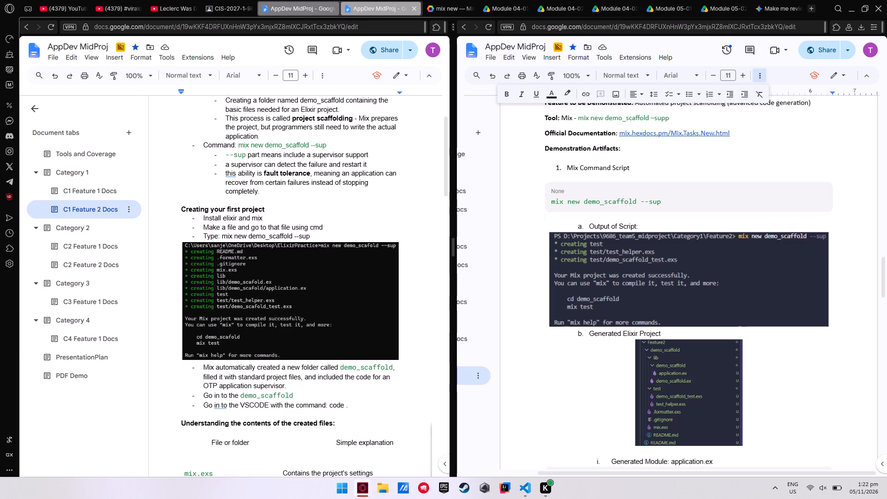
{"action": "key", "text": "Right"}
{"action": "key", "text": "BackSpace"}
{"action": "key", "text": "BackSpace"}
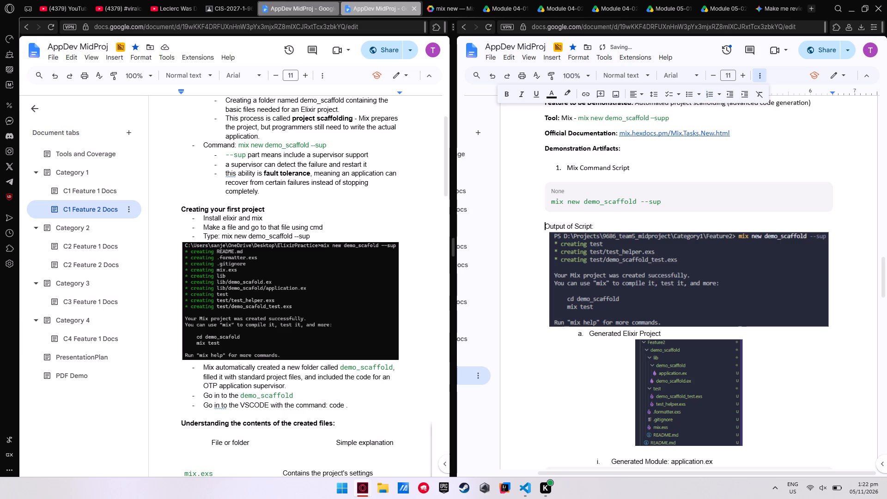
{"action": "type", "text": "a."}
{"action": "key", "text": "space"}
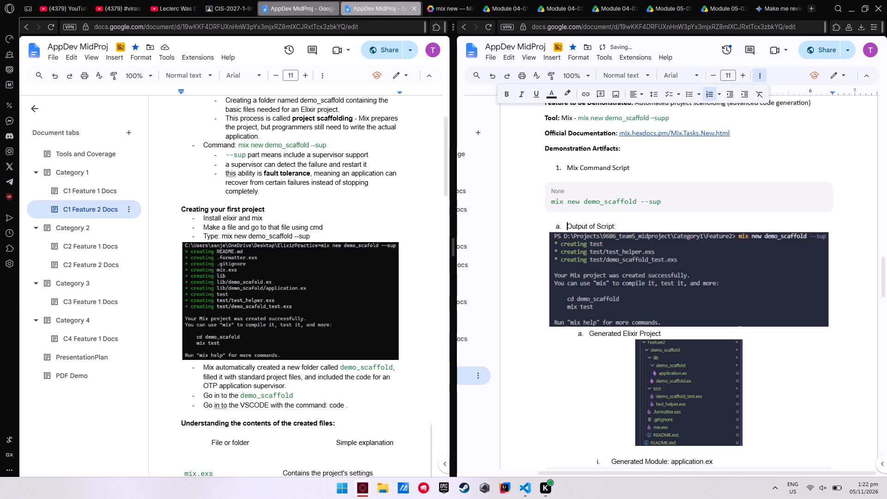
Replace the indented label of "Generated Elixir Project" with "b." at the outer list level.
{"action": "left_click", "coordinate": [585, 333]}
{"action": "key", "text": "BackSpace"}
{"action": "key", "text": "BackSpace"}
{"action": "type", "text": "b."}
{"action": "key", "text": "space"}
Relabel the "Generated Module: application.ex" caption as "c." at the outer level, and indent it one level into an "i." sub-item.
{"action": "scroll", "coordinate": [669, 450], "scroll_direction": "down", "scroll_amount": 2}
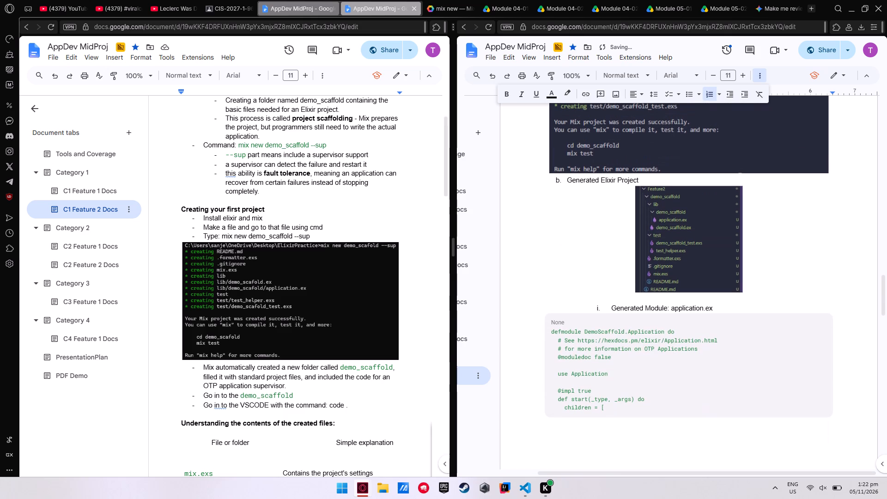
{"action": "left_click", "coordinate": [609, 306]}
{"action": "key", "text": "BackSpace"}
{"action": "key", "text": "BackSpace"}
{"action": "type", "text": "c."}
{"action": "key", "text": "space"}
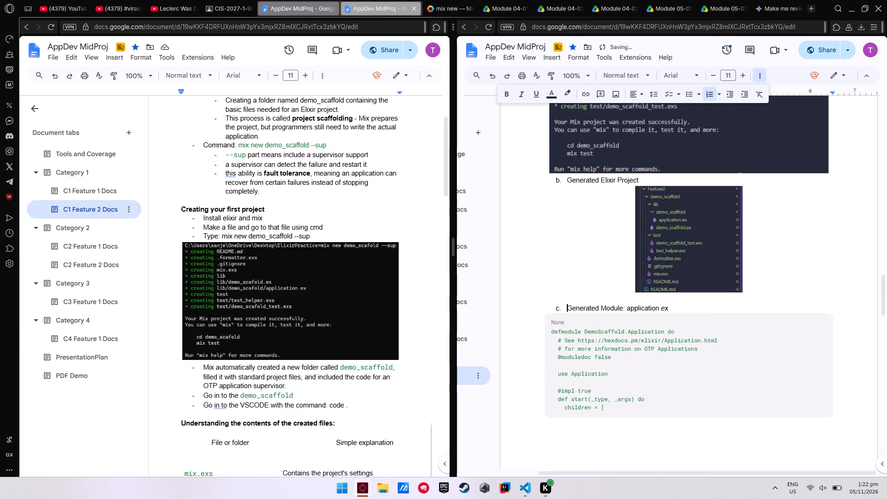
{"action": "left_click", "coordinate": [745, 105]}
{"action": "left_click", "coordinate": [563, 350]}
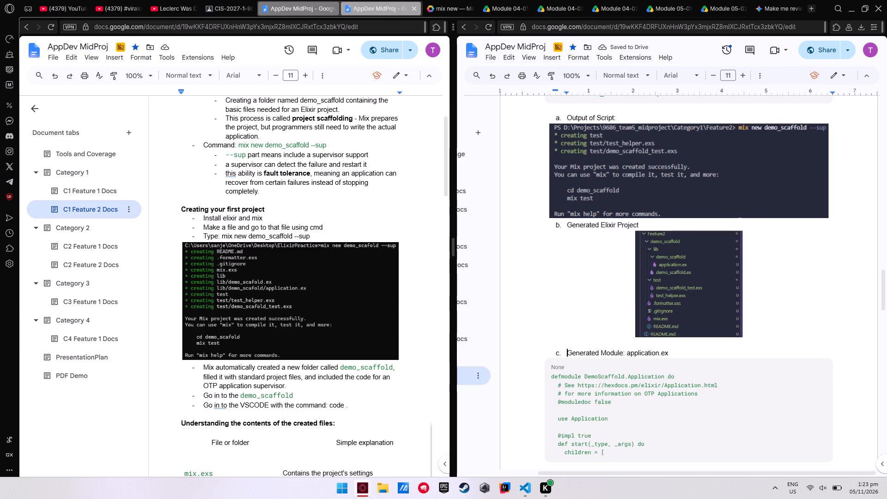
{"action": "left_click", "coordinate": [755, 69]}
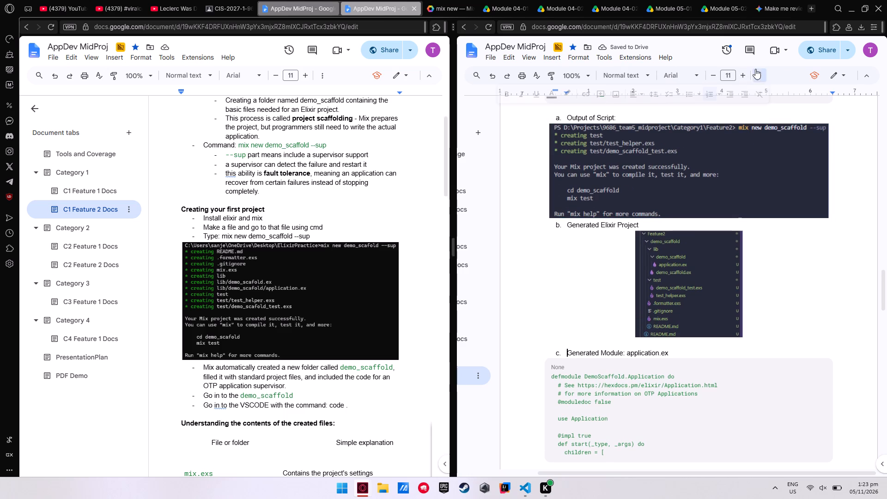
{"action": "left_click", "coordinate": [742, 90]}
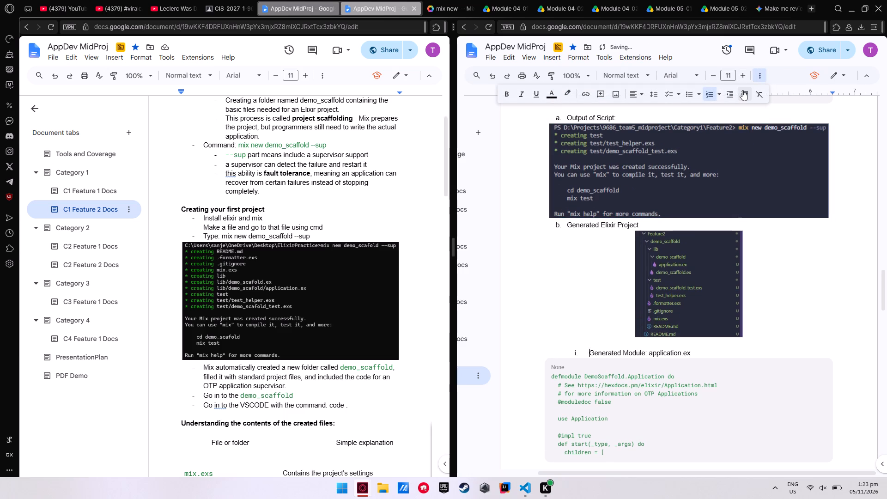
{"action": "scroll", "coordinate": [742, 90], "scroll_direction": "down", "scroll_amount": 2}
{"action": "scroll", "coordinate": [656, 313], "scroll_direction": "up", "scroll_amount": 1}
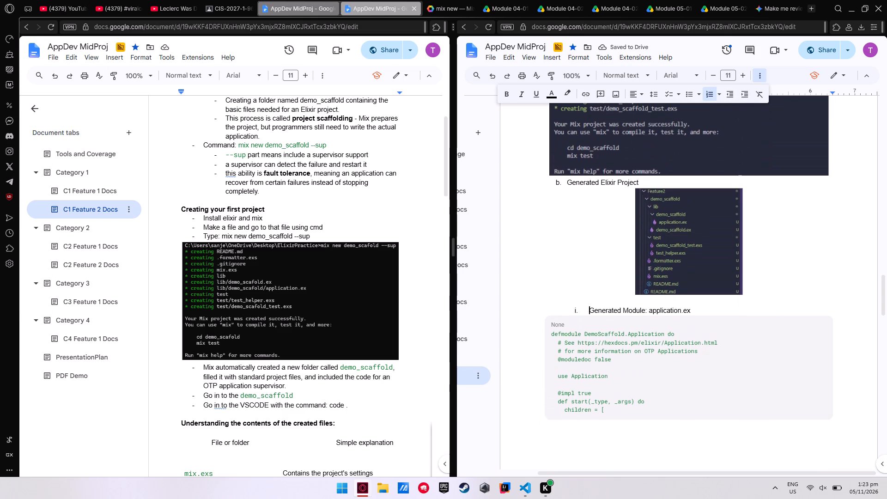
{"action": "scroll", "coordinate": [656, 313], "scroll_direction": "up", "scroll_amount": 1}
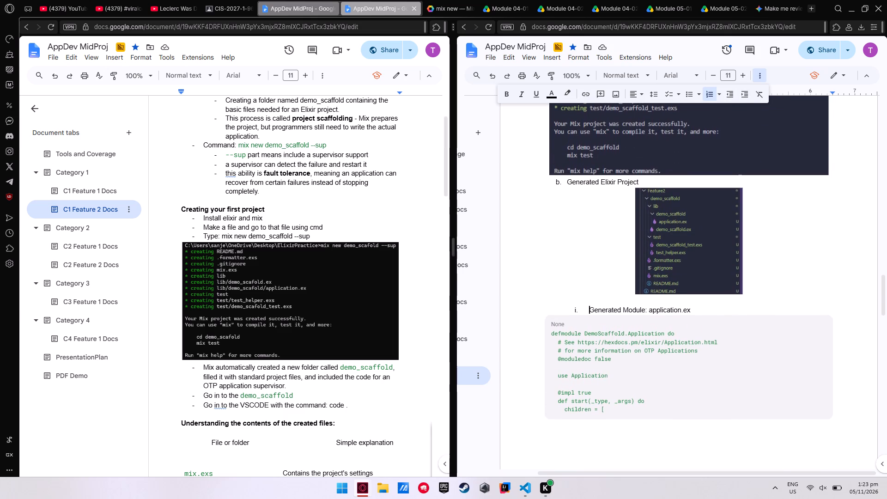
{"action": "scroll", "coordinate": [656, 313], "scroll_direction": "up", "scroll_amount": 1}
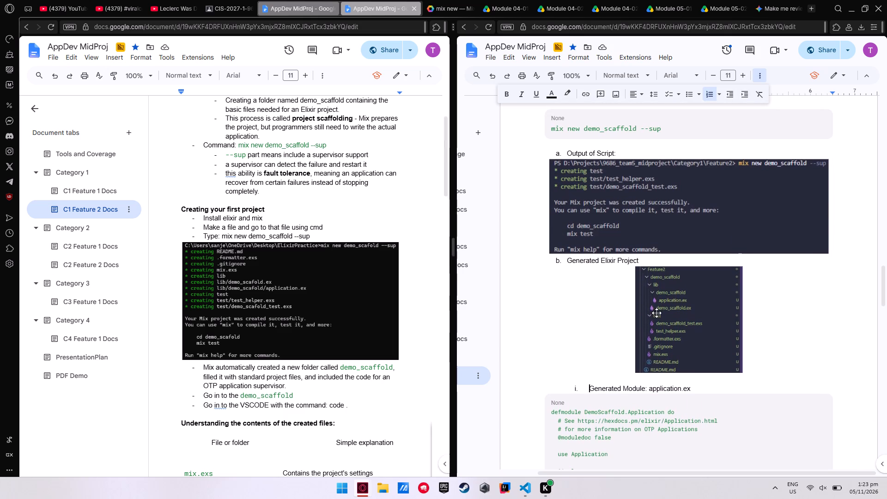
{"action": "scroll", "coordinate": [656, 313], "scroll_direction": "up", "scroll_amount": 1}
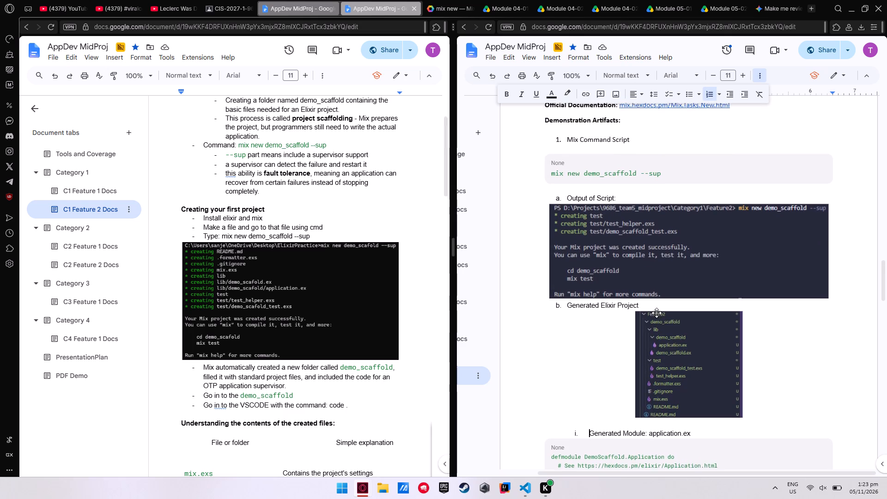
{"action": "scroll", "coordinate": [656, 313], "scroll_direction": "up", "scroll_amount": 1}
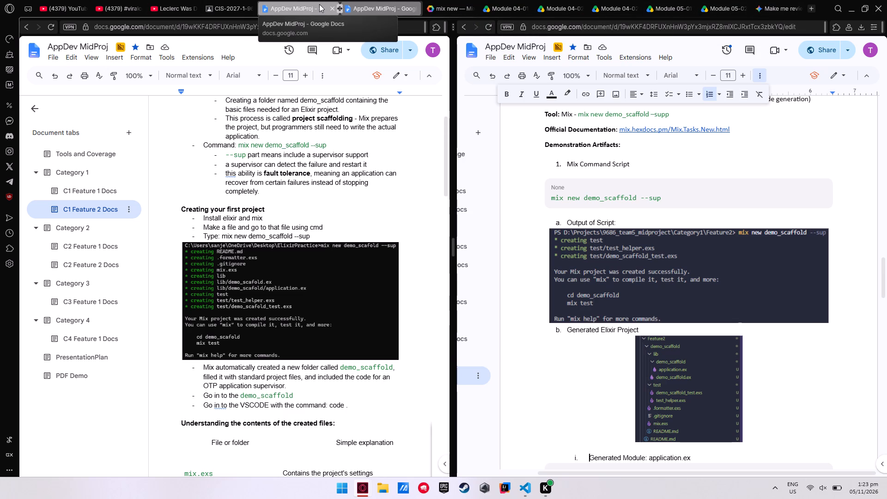
{"action": "key", "text": "alt+Tab"}
{"action": "key", "text": "alt+Tab"}
{"action": "key", "text": "alt+Tab"}
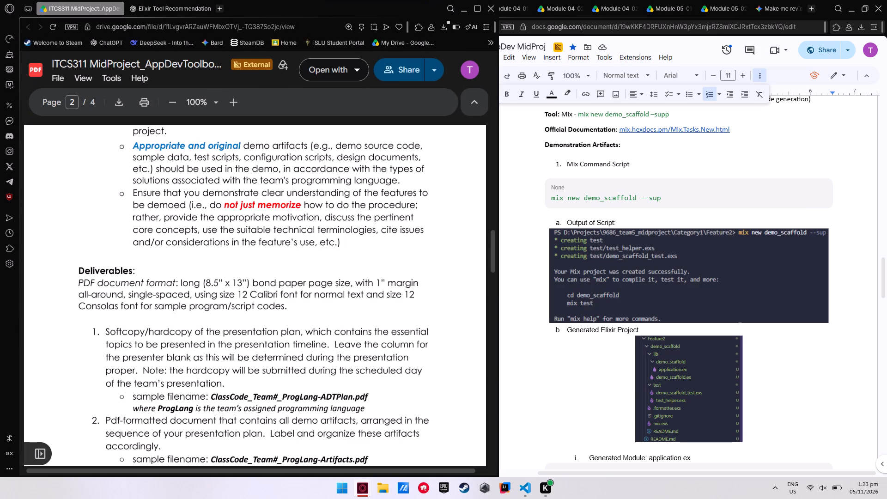
{"action": "left_click", "coordinate": [188, 0]}
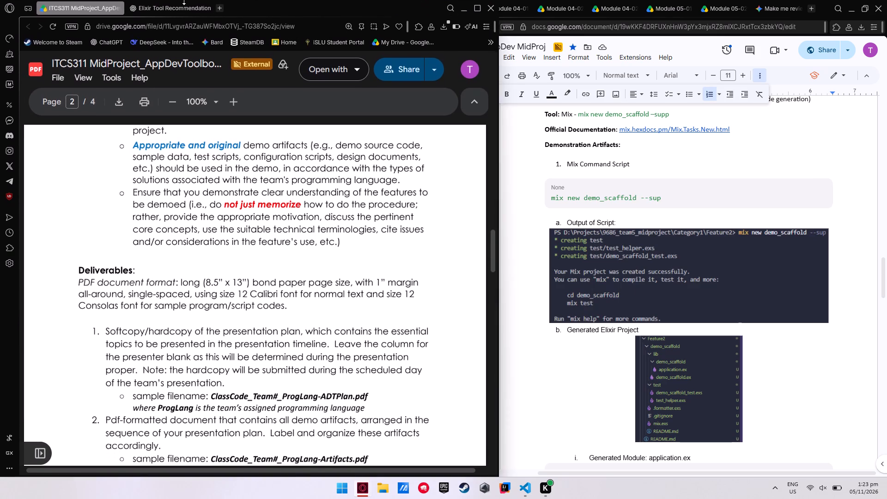
{"action": "left_click", "coordinate": [182, 5]}
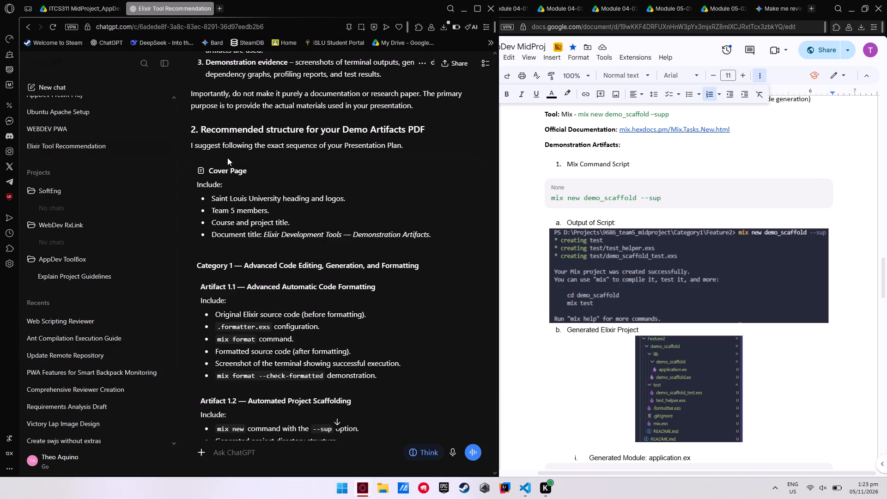
{"action": "scroll", "coordinate": [227, 158], "scroll_direction": "down", "scroll_amount": 4}
{"action": "scroll", "coordinate": [227, 158], "scroll_direction": "up", "scroll_amount": 2}
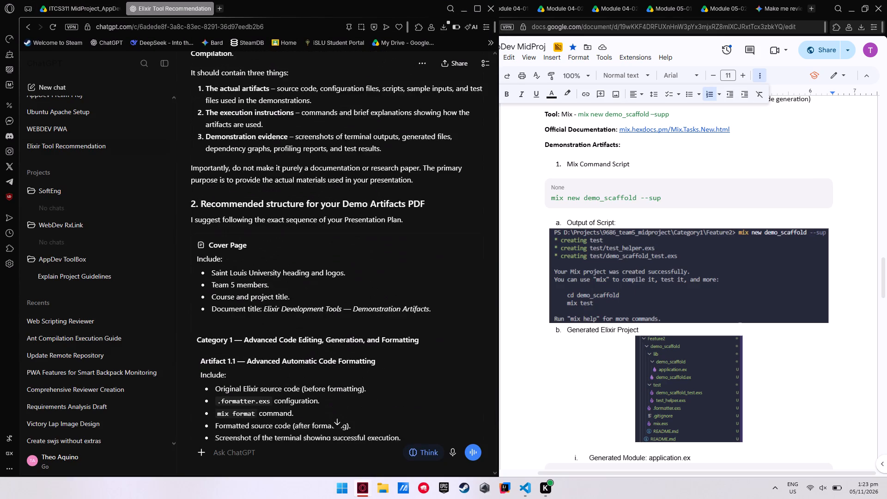
{"action": "scroll", "coordinate": [227, 158], "scroll_direction": "up", "scroll_amount": 3}
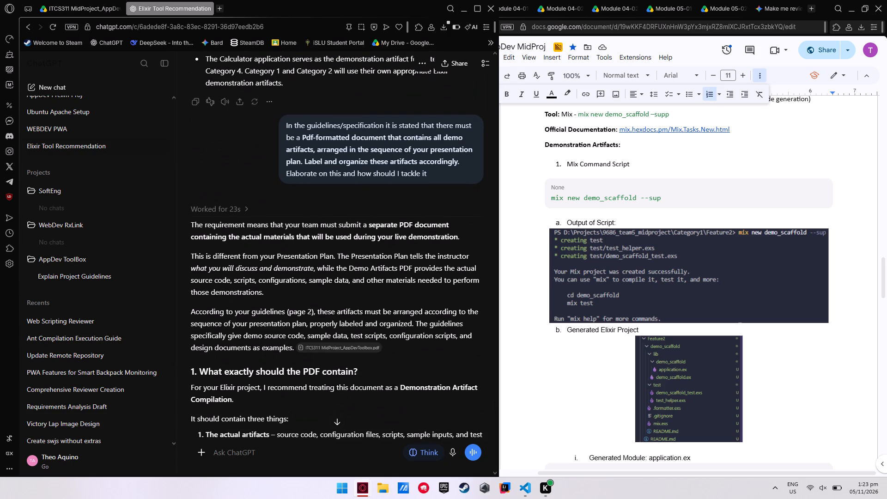
{"action": "scroll", "coordinate": [227, 158], "scroll_direction": "up", "scroll_amount": 2}
{"action": "scroll", "coordinate": [227, 158], "scroll_direction": "down", "scroll_amount": 2}
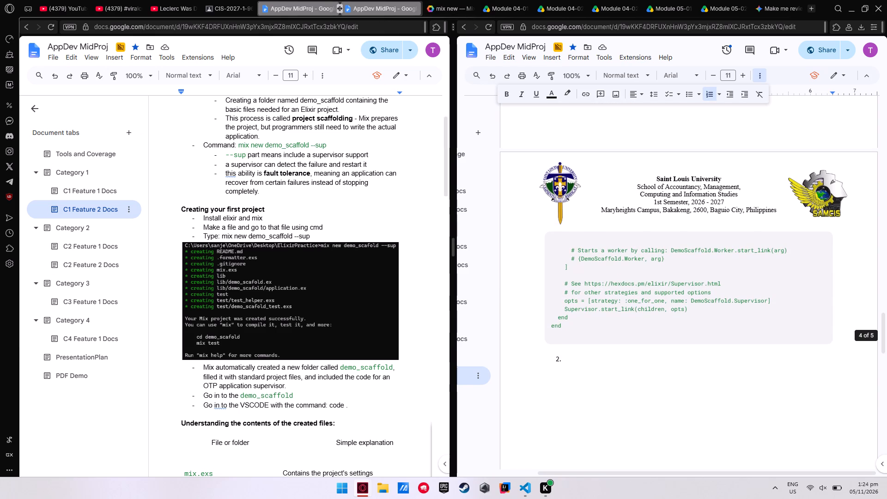
{"action": "left_click", "coordinate": [580, 352]}
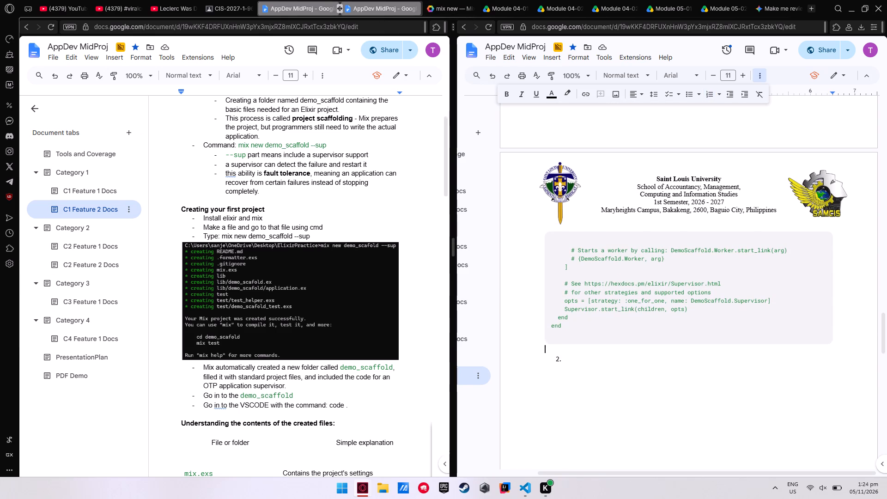
{"action": "key", "text": "Return"}
{"action": "type", "text": "c."}
{"action": "key", "text": "space"}
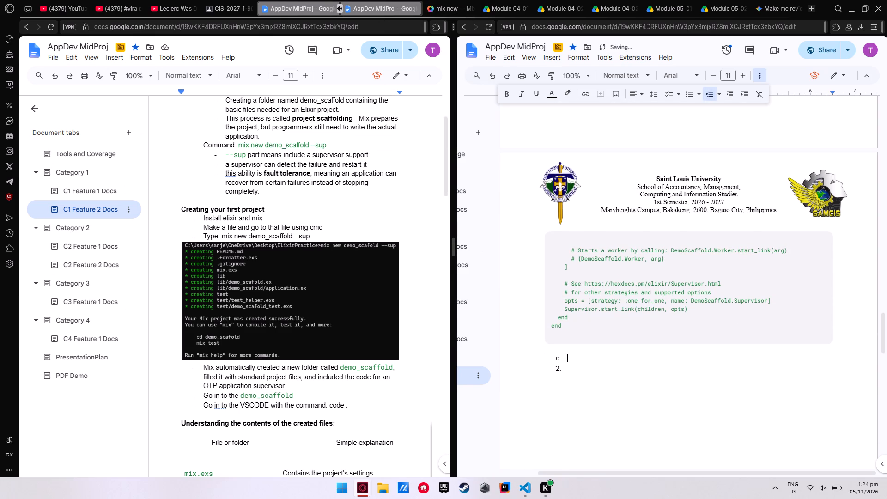
Switch to Visual Studio Code and open demo_scaffold_test.exs from the demo_scaffold project's test folder.
{"action": "left_click", "coordinate": [521, 487]}
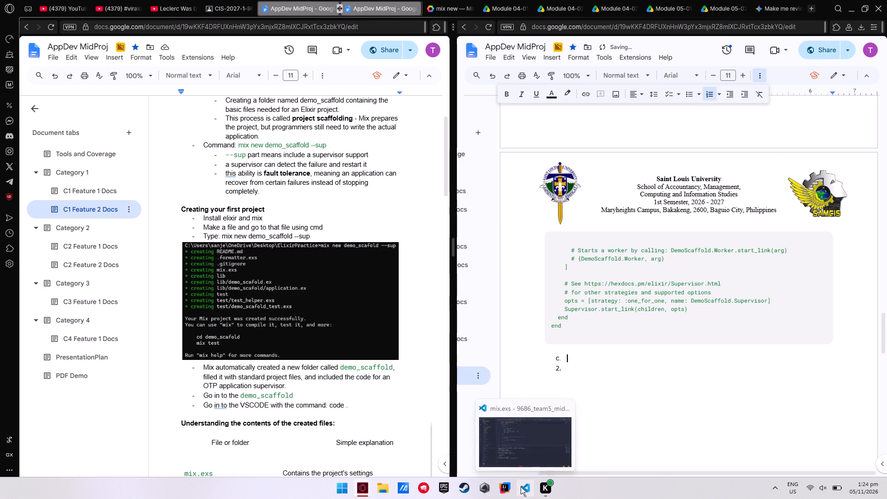
{"action": "left_click", "coordinate": [521, 487]}
{"action": "left_click", "coordinate": [521, 487]}
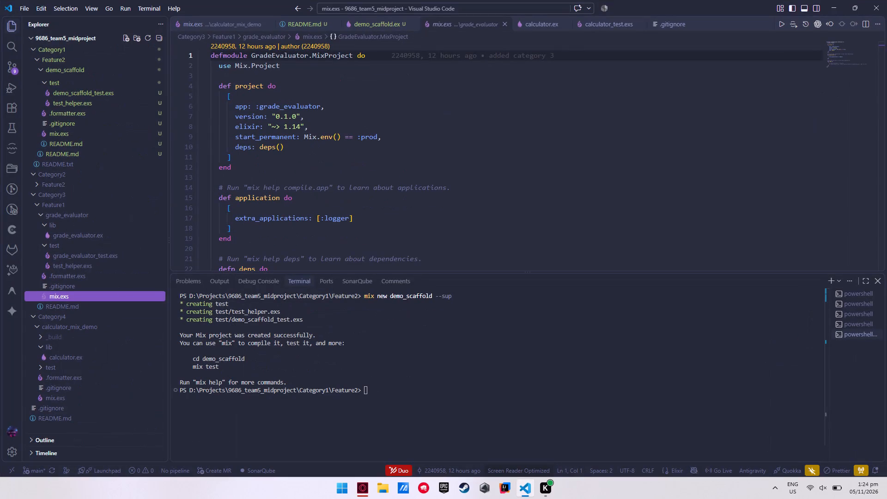
{"action": "left_click", "coordinate": [128, 96]}
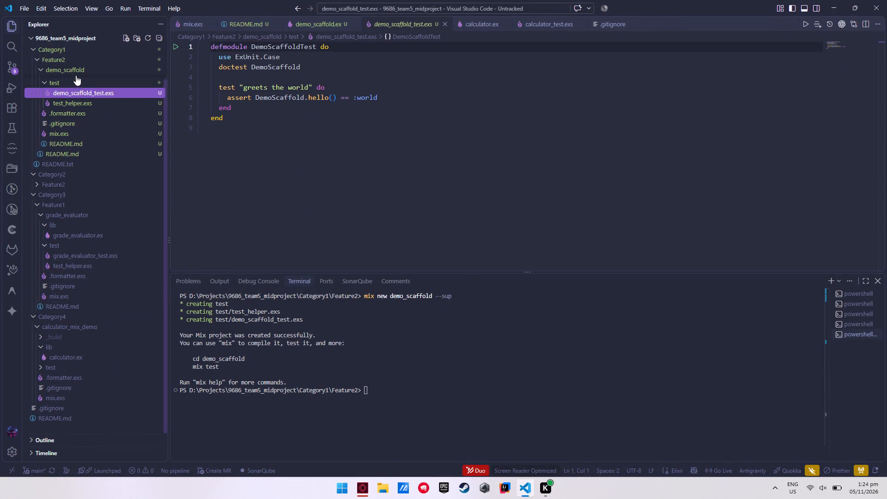
Open demo_scaffold.ex from the demo_scaffold project's lib folder and copy its entire code.
{"action": "left_click", "coordinate": [79, 72]}
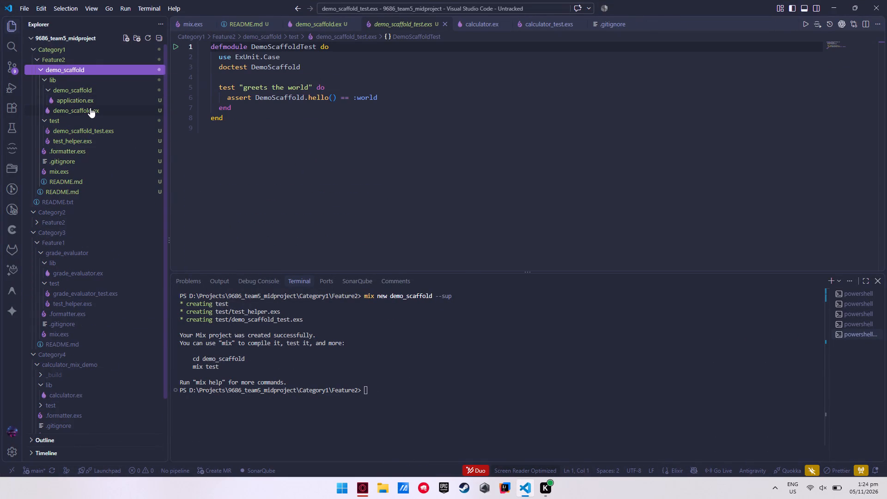
{"action": "left_click", "coordinate": [91, 108]}
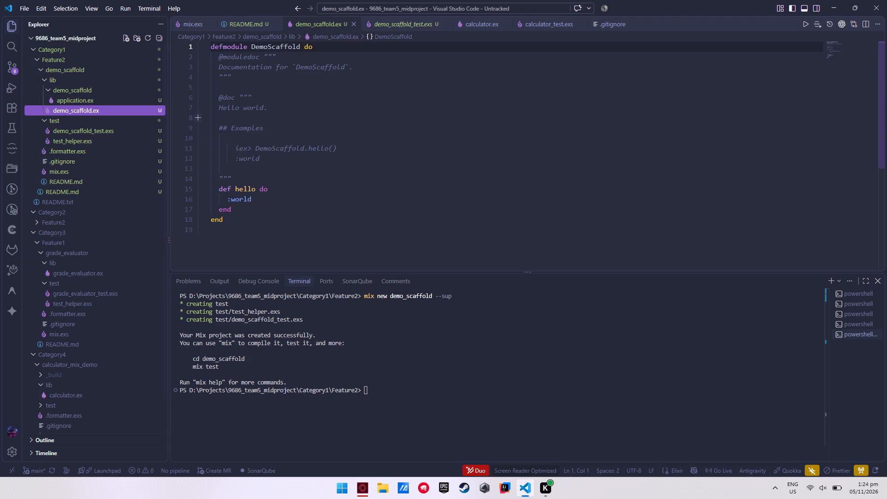
{"action": "left_click", "coordinate": [346, 119]}
{"action": "key", "text": "ctrl+a"}
{"action": "key", "text": "ctrl+c"}
Return to the AppDev MidProj document and caption the empty item c. "Generated Module: demo_scaffold.ex".
{"action": "key", "text": "alt+Tab"}
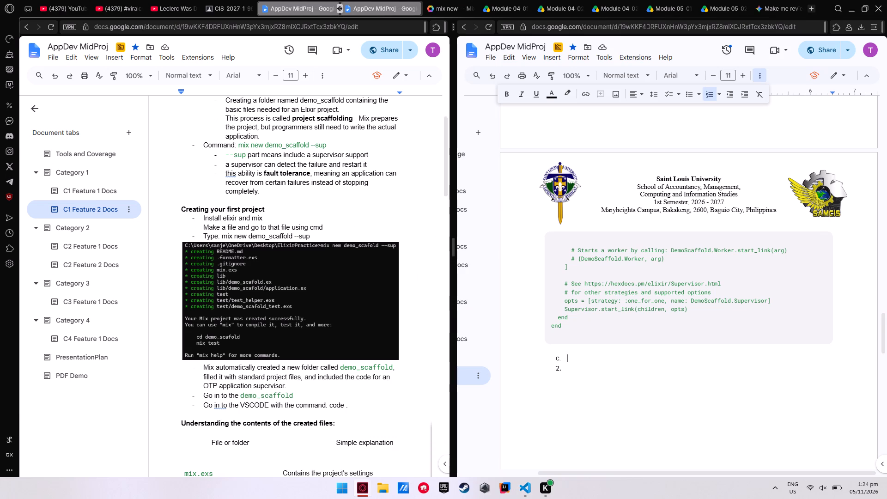
{"action": "type", "text": "Generated"}
{"action": "scroll", "coordinate": [655, 262], "scroll_direction": "up", "scroll_amount": 1}
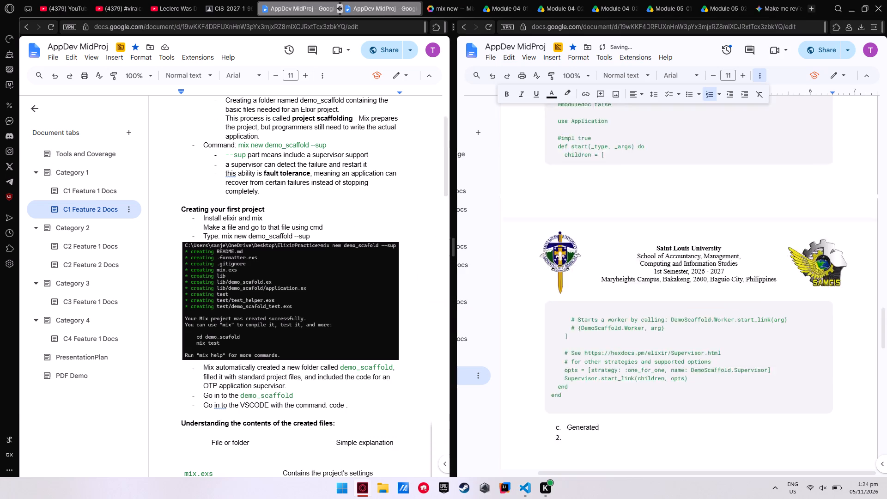
{"action": "scroll", "coordinate": [655, 262], "scroll_direction": "up", "scroll_amount": 2}
{"action": "scroll", "coordinate": [655, 262], "scroll_direction": "down", "scroll_amount": 2}
{"action": "scroll", "coordinate": [655, 262], "scroll_direction": "up", "scroll_amount": 2}
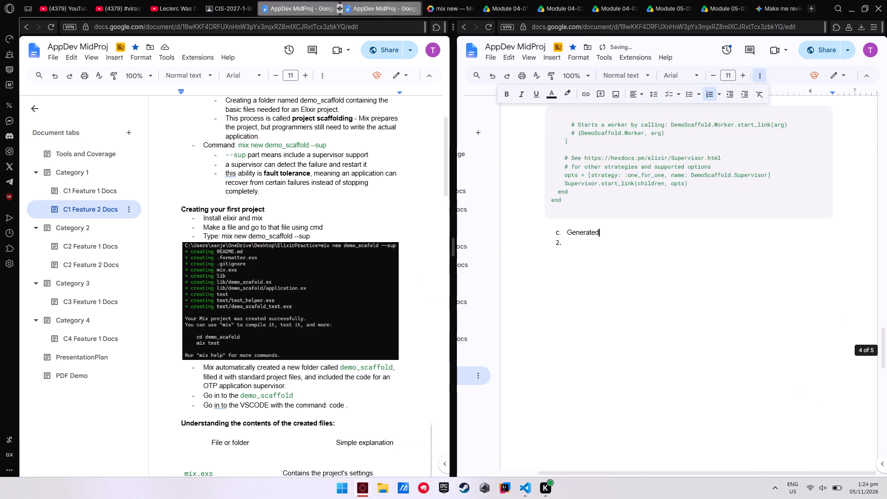
{"action": "scroll", "coordinate": [655, 262], "scroll_direction": "up", "scroll_amount": 1}
{"action": "key", "text": "space"}
{"action": "type", "text": "Module"}
{"action": "key", "text": "space"}
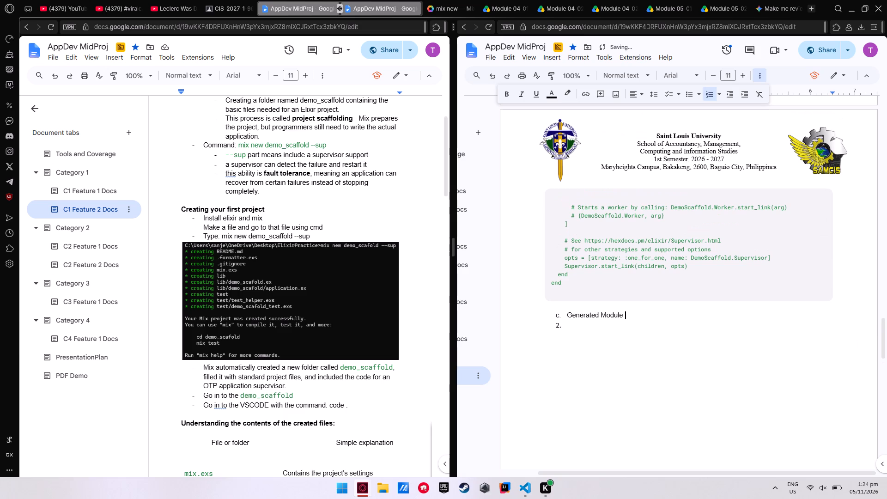
{"action": "key", "text": "BackSpace"}
{"action": "type", "text": ":"}
{"action": "key", "text": "space"}
{"action": "scroll", "coordinate": [655, 262], "scroll_direction": "up", "scroll_amount": 1}
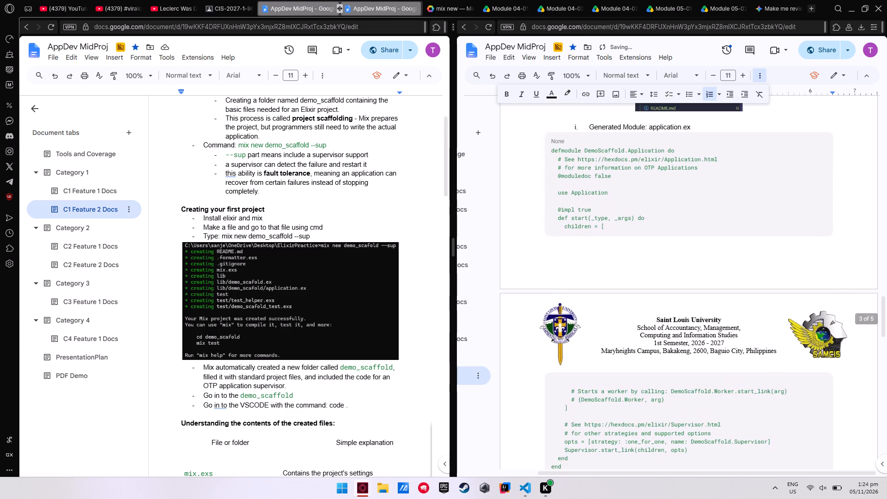
{"action": "scroll", "coordinate": [655, 262], "scroll_direction": "up", "scroll_amount": 2}
{"action": "key", "text": "alt+Tab"}
{"action": "key", "text": "alt+Tab"}
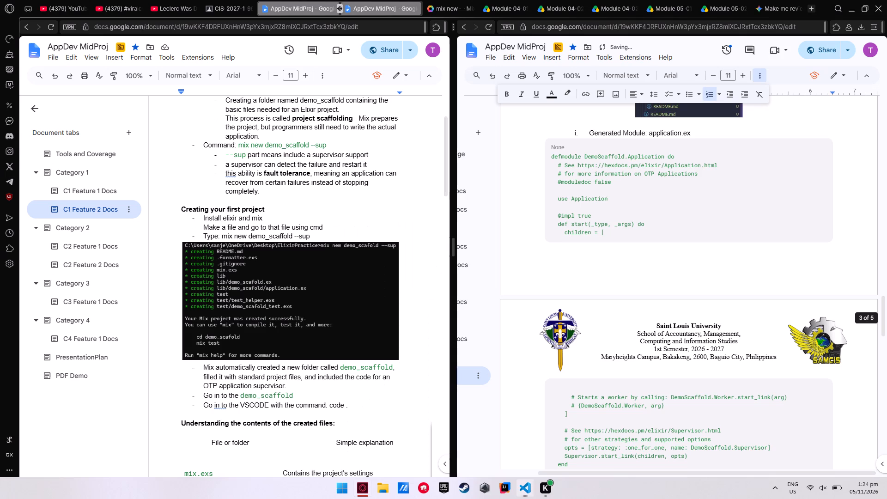
{"action": "type", "text": "demo"}
{"action": "type", "text": "_sa"}
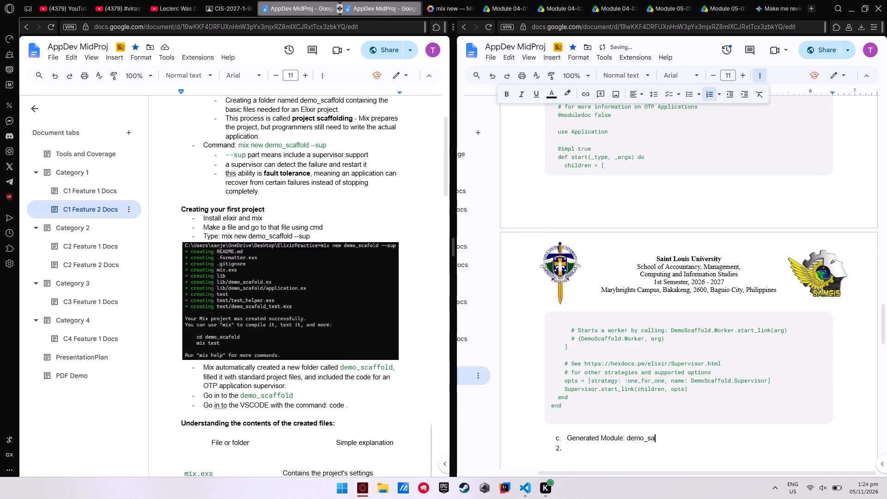
{"action": "key", "text": "BackSpace"}
{"action": "type", "text": "caffold"}
{"action": "key", "text": "alt+Tab"}
{"action": "key", "text": "alt+Tab"}
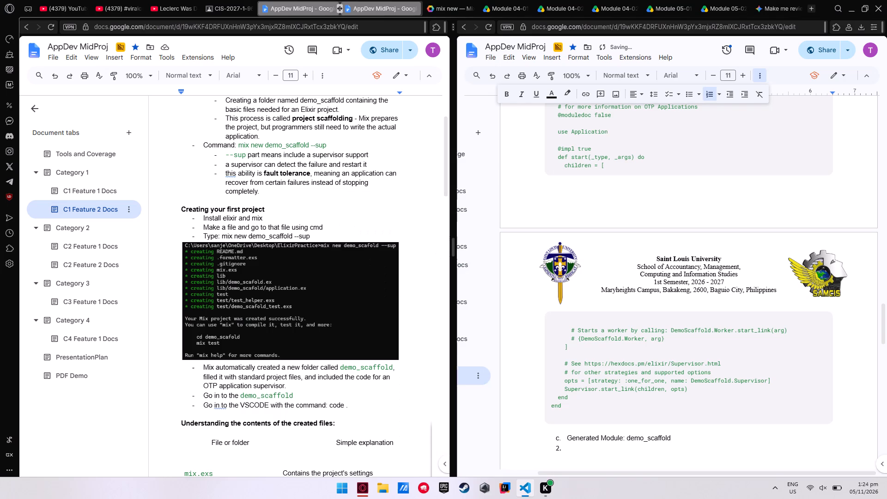
{"action": "type", "text": ".ex"}
Add an unnumbered blank line below the demo_scaffold.ex caption.
{"action": "key", "text": "Return"}
{"action": "key", "text": "BackSpace"}
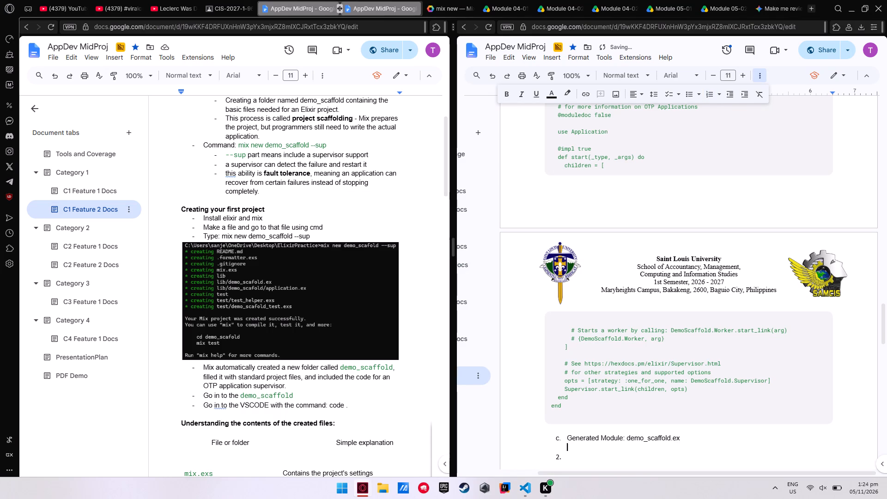
{"action": "key", "text": "BackSpace"}
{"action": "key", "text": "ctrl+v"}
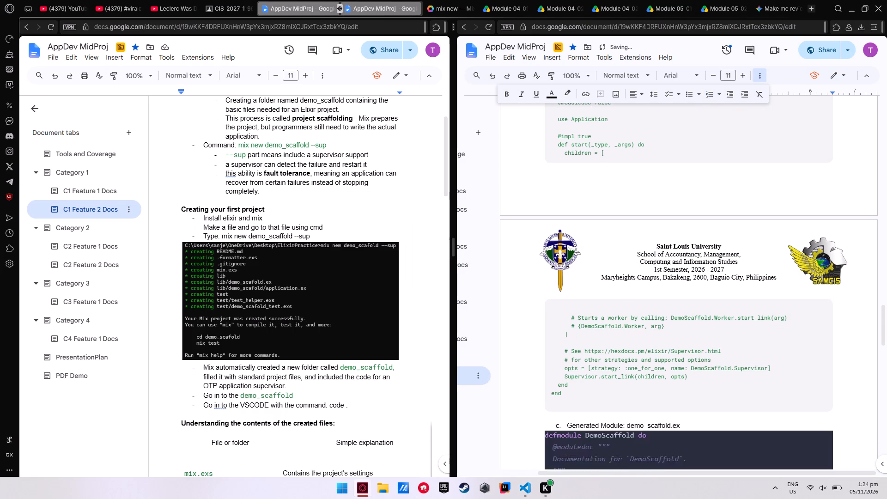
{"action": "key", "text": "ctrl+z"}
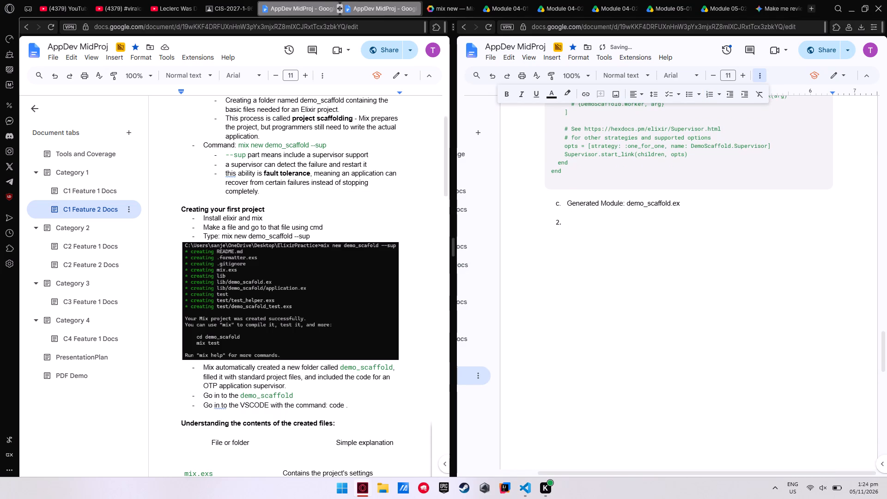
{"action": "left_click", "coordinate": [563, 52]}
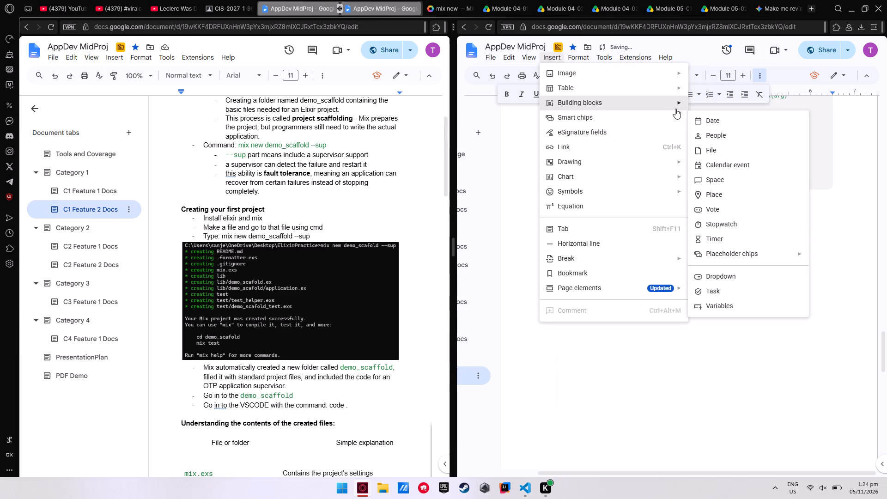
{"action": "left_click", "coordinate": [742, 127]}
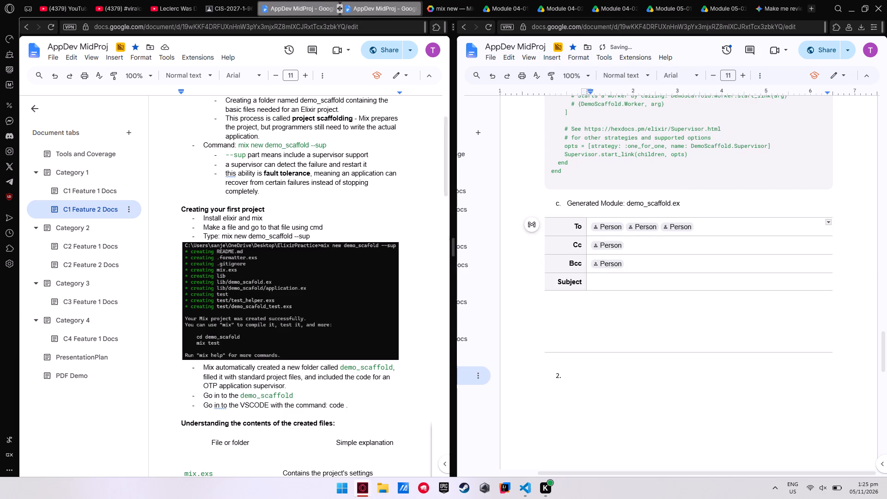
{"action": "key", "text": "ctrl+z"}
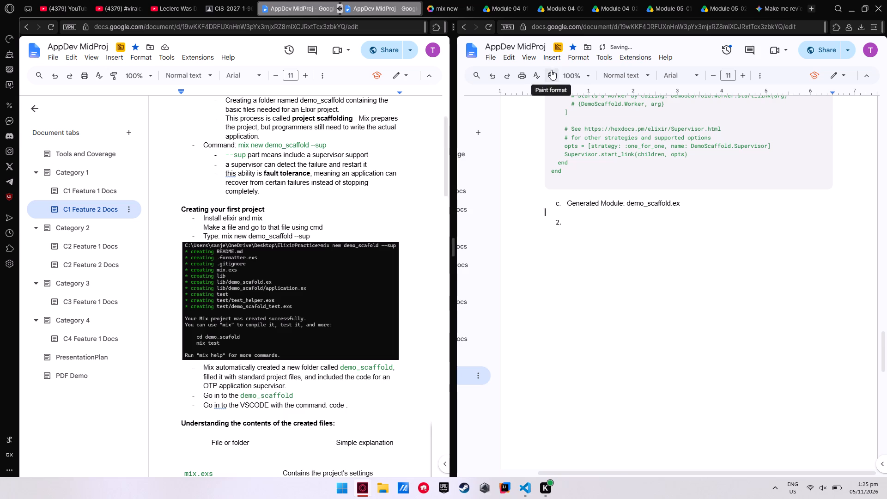
Insert a code block with language None below the demo_scaffold.ex caption and paste the copied module code as plain text.
{"action": "left_click", "coordinate": [555, 61]}
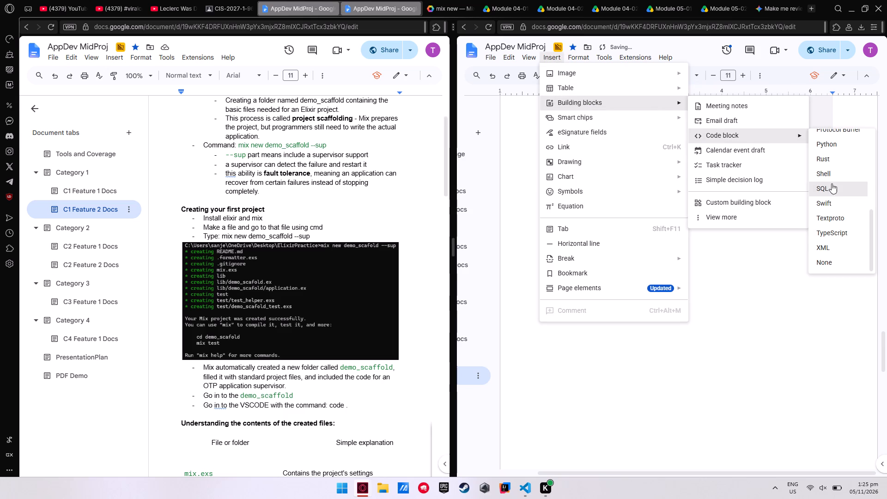
{"action": "left_click", "coordinate": [833, 256]}
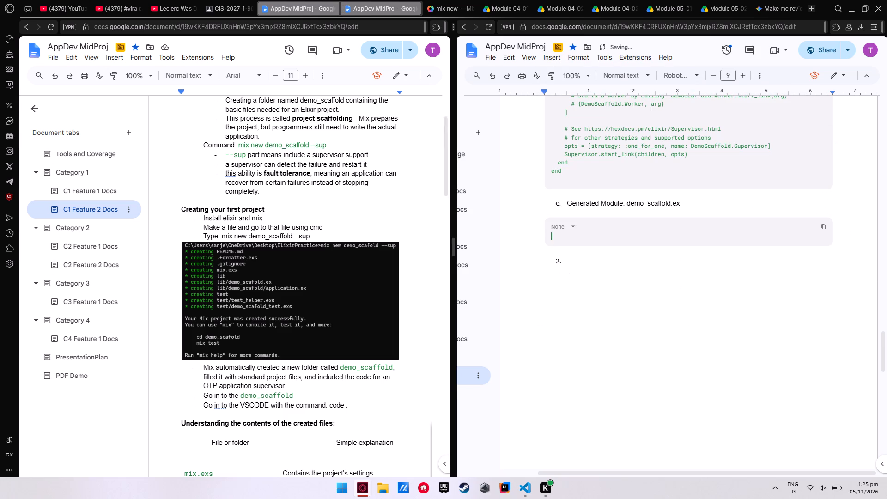
{"action": "key", "text": "ctrl+shift+v"}
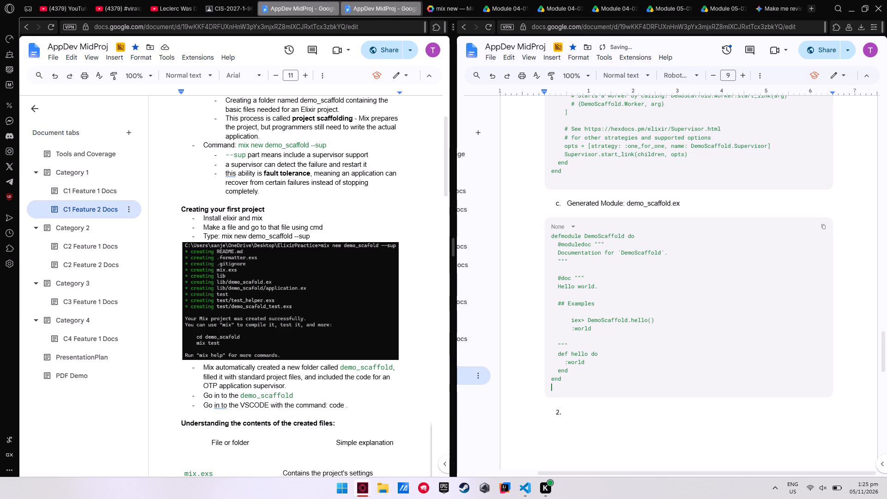
Add an unlettered blank line between the script output screenshot and item b. "Generated Elixir Project".
{"action": "scroll", "coordinate": [712, 243], "scroll_direction": "up", "scroll_amount": 1}
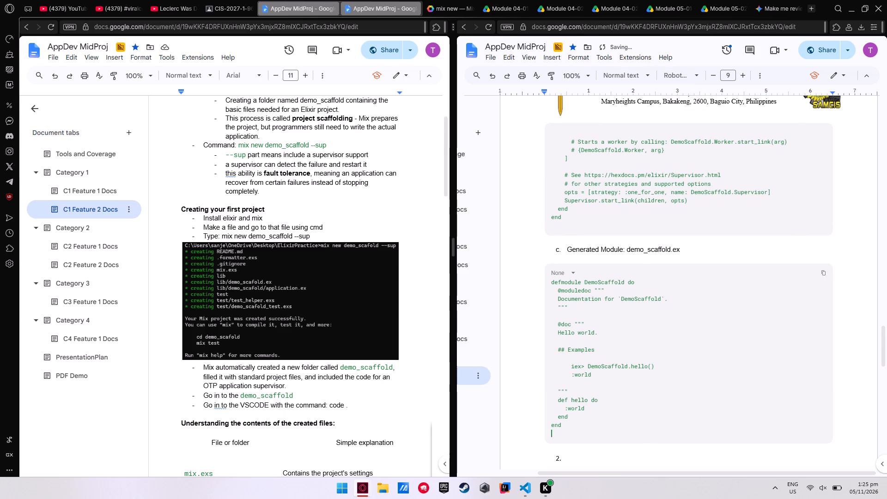
{"action": "scroll", "coordinate": [712, 243], "scroll_direction": "up", "scroll_amount": 3}
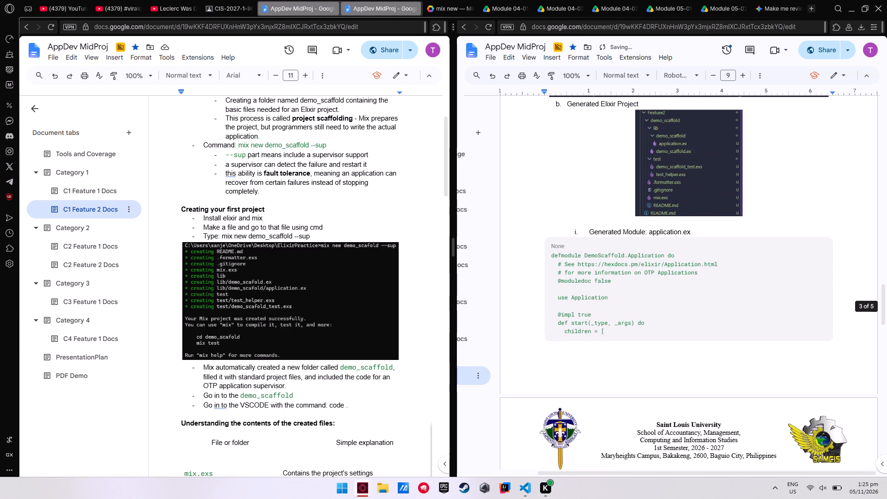
{"action": "scroll", "coordinate": [712, 243], "scroll_direction": "up", "scroll_amount": 2}
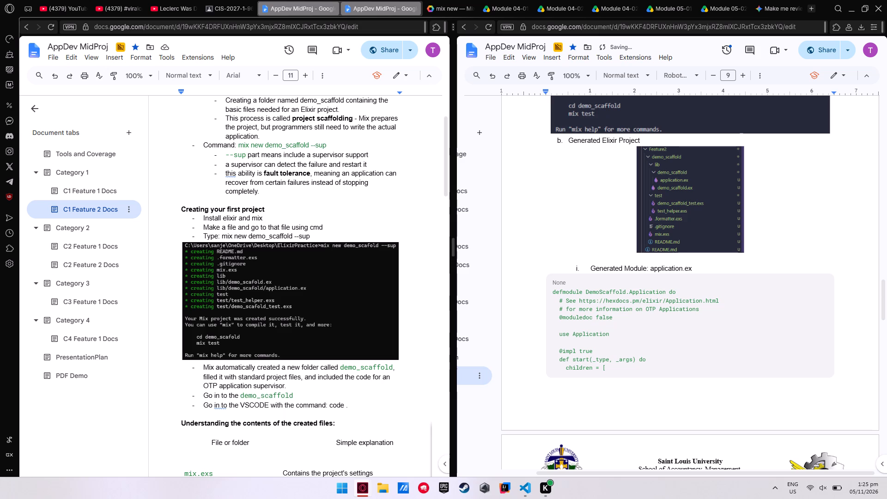
{"action": "scroll", "coordinate": [572, 260], "scroll_direction": "up", "scroll_amount": 1}
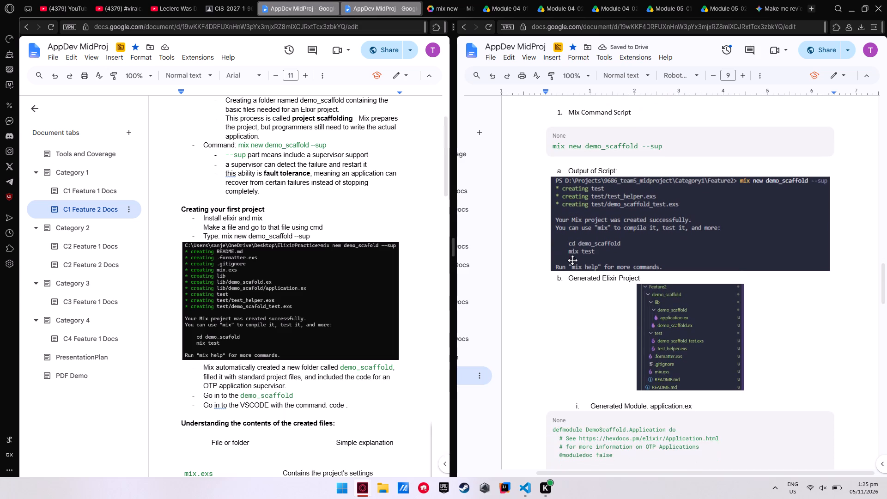
{"action": "left_click", "coordinate": [565, 277]}
{"action": "key", "text": "Return"}
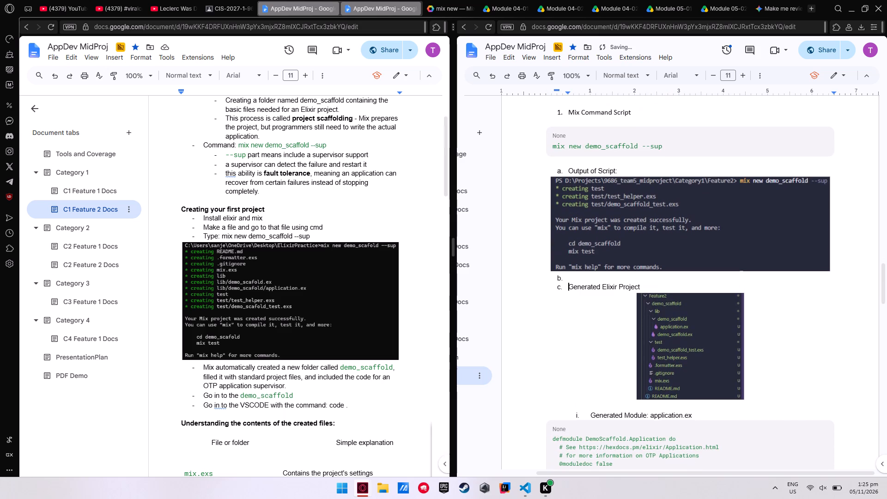
{"action": "key", "text": "Up"}
{"action": "key", "text": "BackSpace"}
Remove the blank line between the demo_scaffold.ex caption and its code block.
{"action": "scroll", "coordinate": [565, 277], "scroll_direction": "down", "scroll_amount": 1}
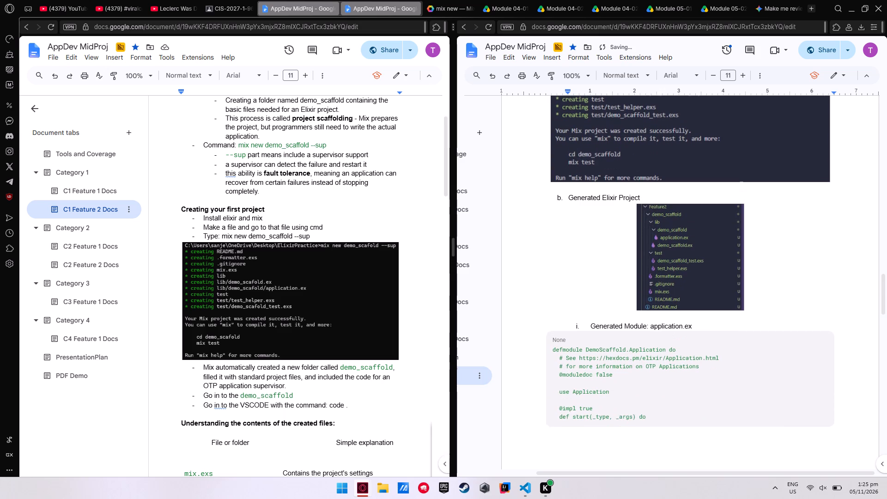
{"action": "scroll", "coordinate": [565, 277], "scroll_direction": "down", "scroll_amount": 1}
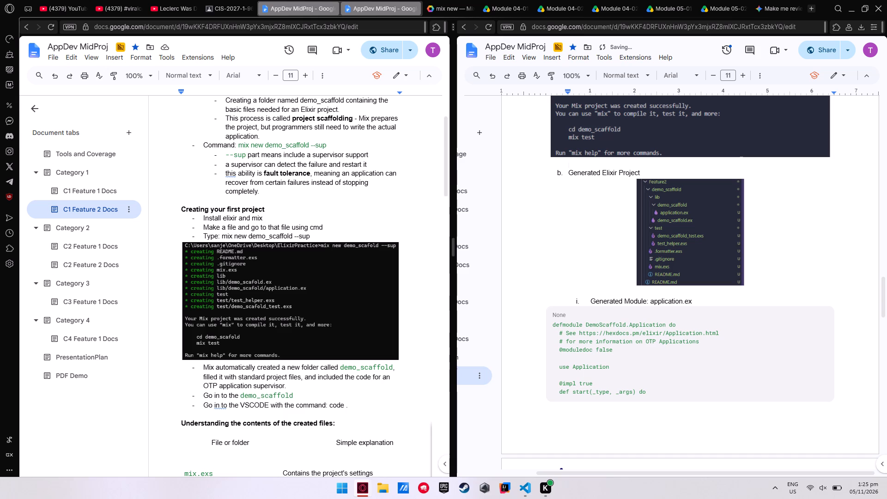
{"action": "left_click", "coordinate": [586, 299]}
{"action": "scroll", "coordinate": [675, 291], "scroll_direction": "down", "scroll_amount": 3}
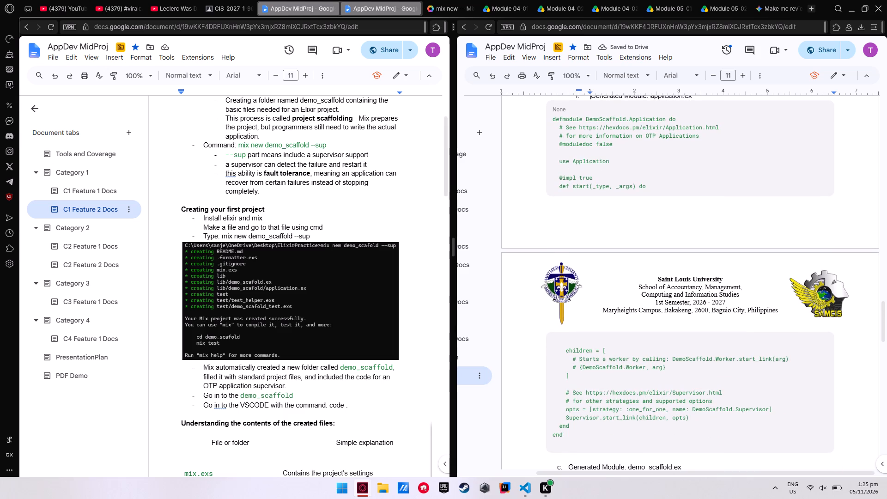
{"action": "scroll", "coordinate": [648, 268], "scroll_direction": "down", "scroll_amount": 2}
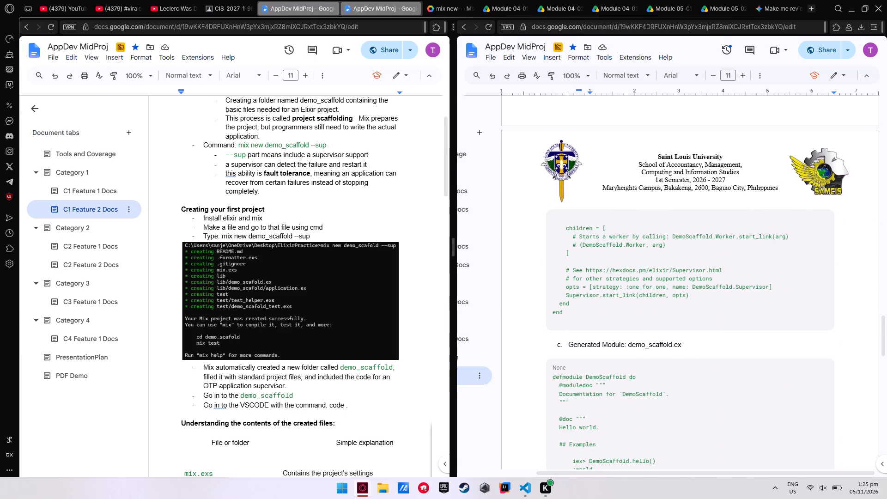
{"action": "left_click", "coordinate": [581, 353]}
{"action": "key", "text": "BackSpace"}
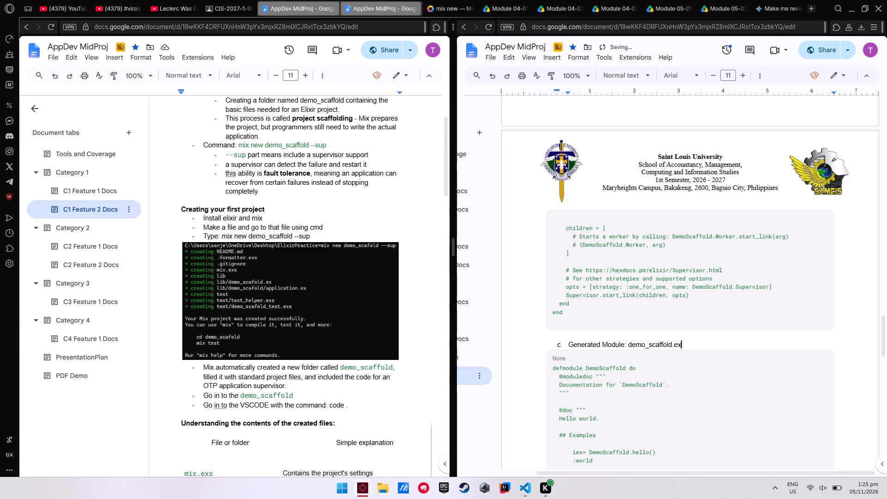
Indent the "Generated Module: demo_scaffold.ex" caption one level into an "ii." sub-item.
{"action": "left_click", "coordinate": [565, 349]}
{"action": "left_click", "coordinate": [759, 73]}
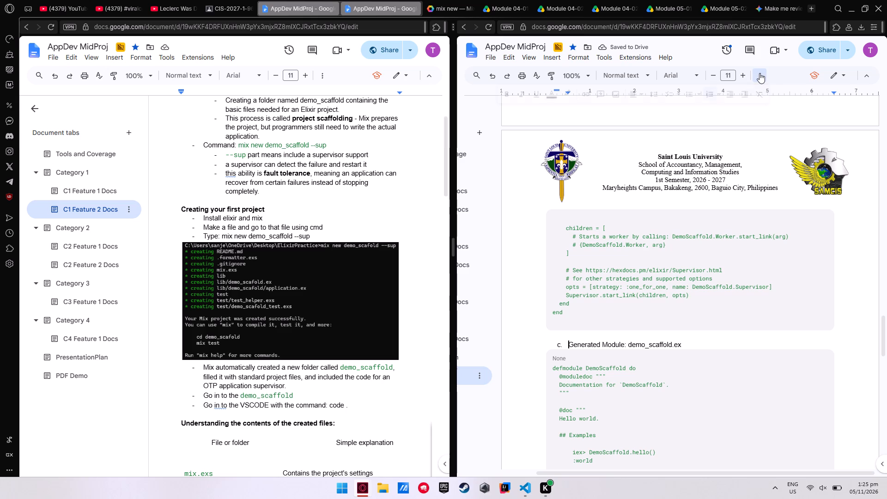
{"action": "left_click", "coordinate": [743, 87]}
Switch to Visual Studio Code and open demo_scaffold_test.exs from the demo_scaffold project's test folder.
{"action": "scroll", "coordinate": [683, 244], "scroll_direction": "down", "scroll_amount": 3}
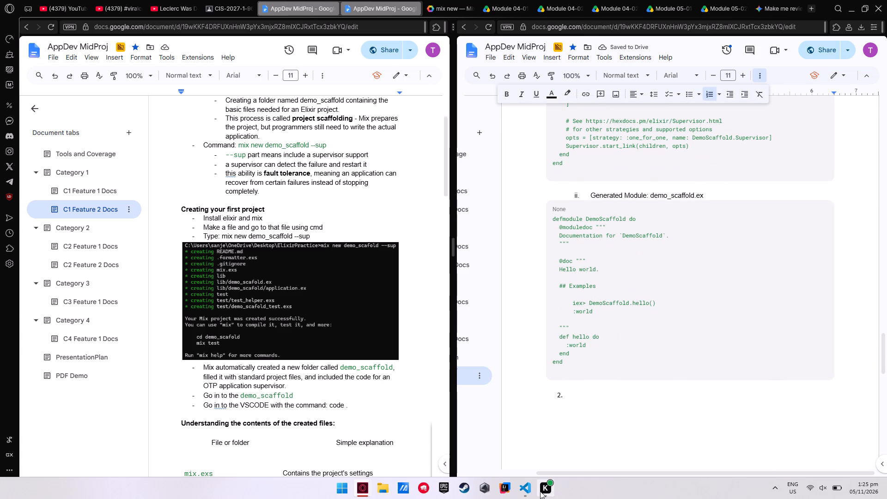
{"action": "left_click", "coordinate": [522, 487]}
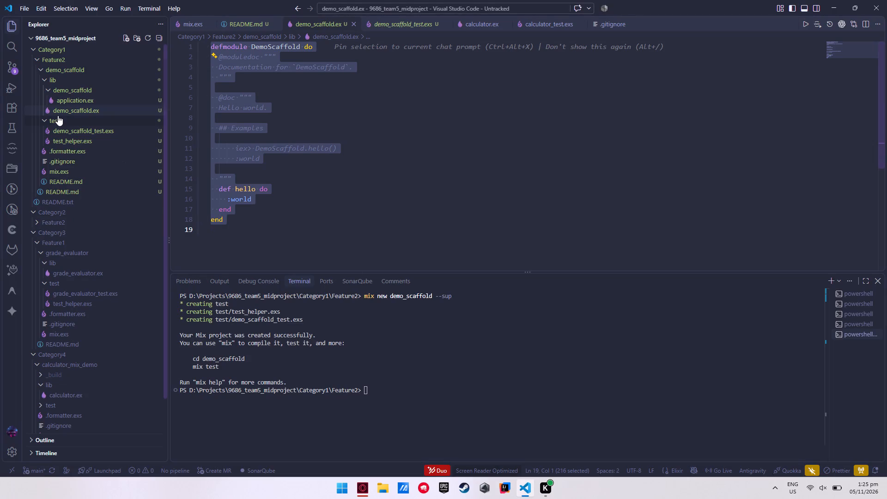
{"action": "left_click", "coordinate": [66, 128]}
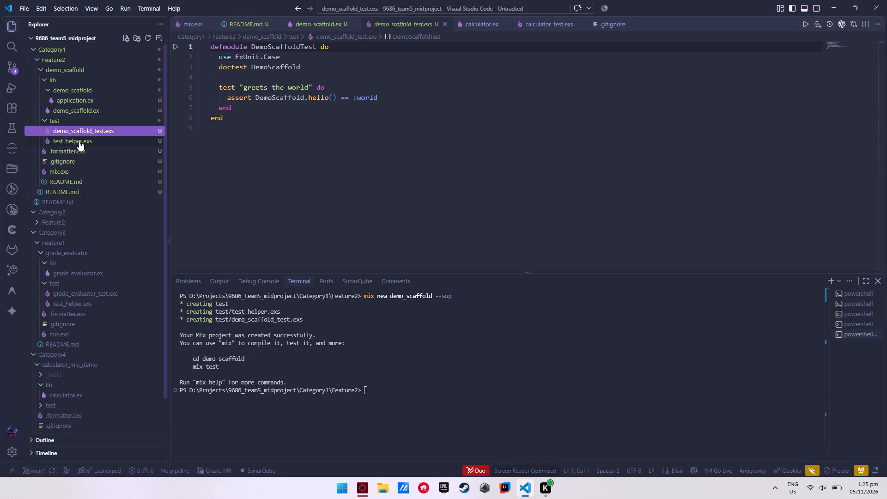
Look through demo_scaffold's test_helper.exs, demo_scaffold_test.exs and .gitignore, ending with its mix.exs open.
{"action": "left_click", "coordinate": [79, 140]}
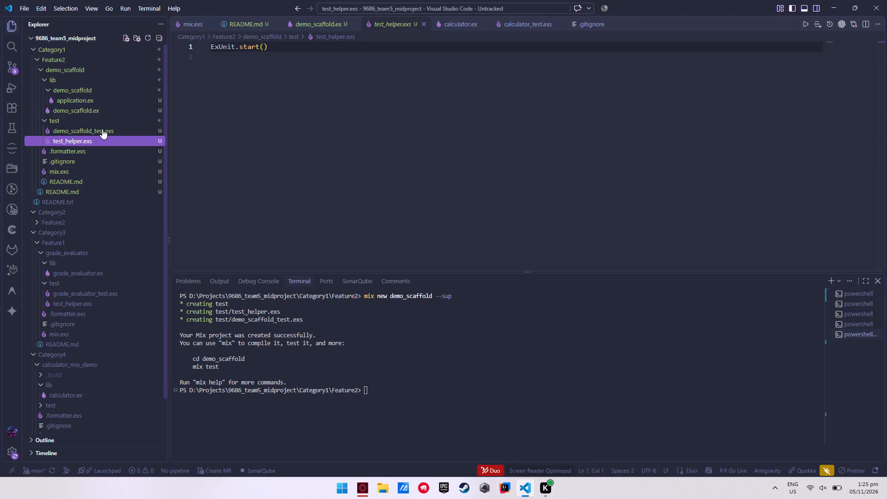
{"action": "left_click", "coordinate": [103, 128]}
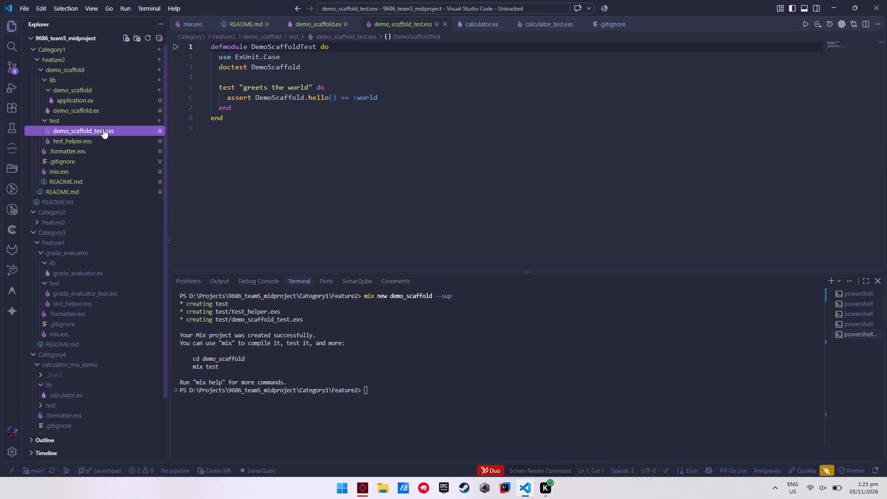
{"action": "left_click", "coordinate": [106, 164]}
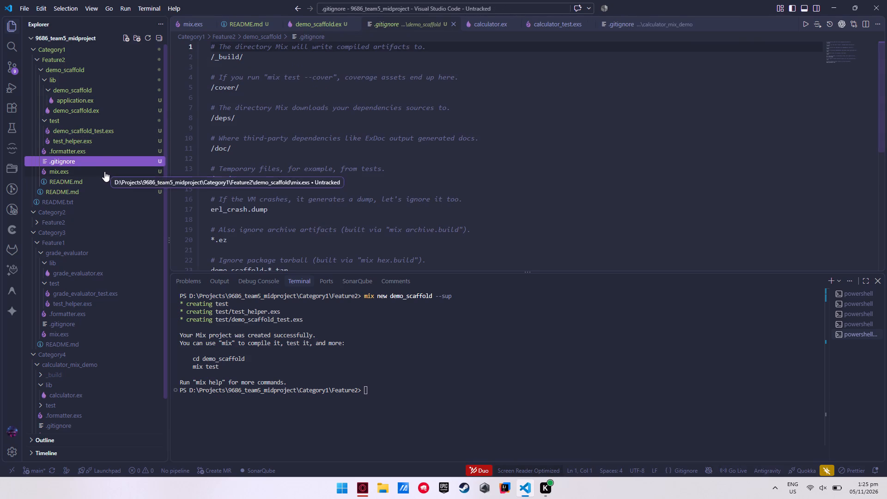
{"action": "left_click", "coordinate": [104, 172]}
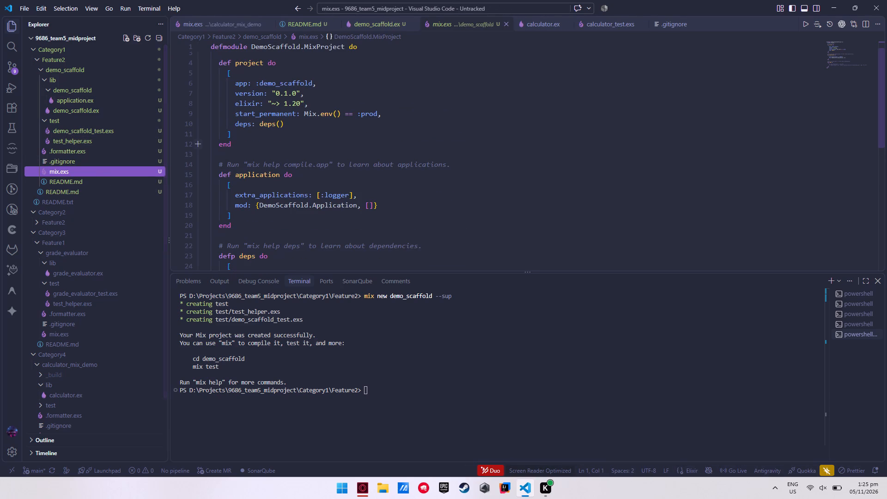
Switch to the AppDev MidProj document in Opera GX and duplicate the demo_scaffold.ex caption with its code block below the original, before item 2.
{"action": "key", "text": "alt+Tab"}
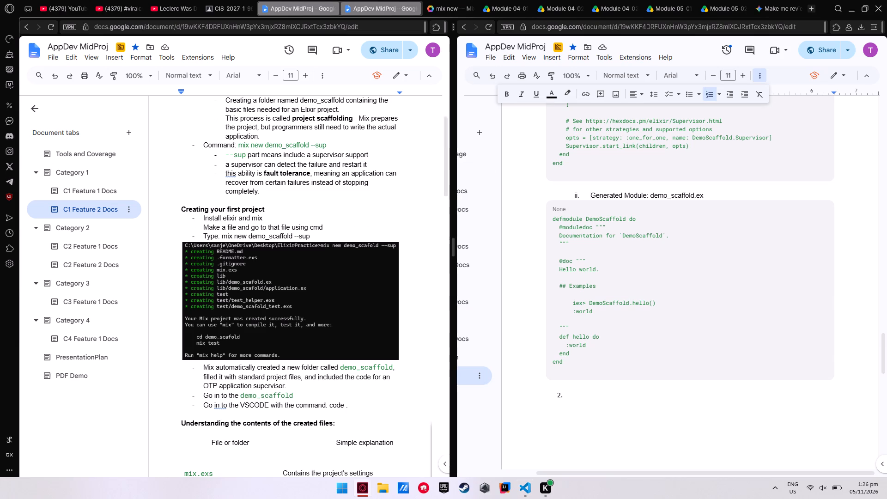
{"action": "left_click_drag", "start_coordinate": [607, 381], "coordinate": [568, 197]}
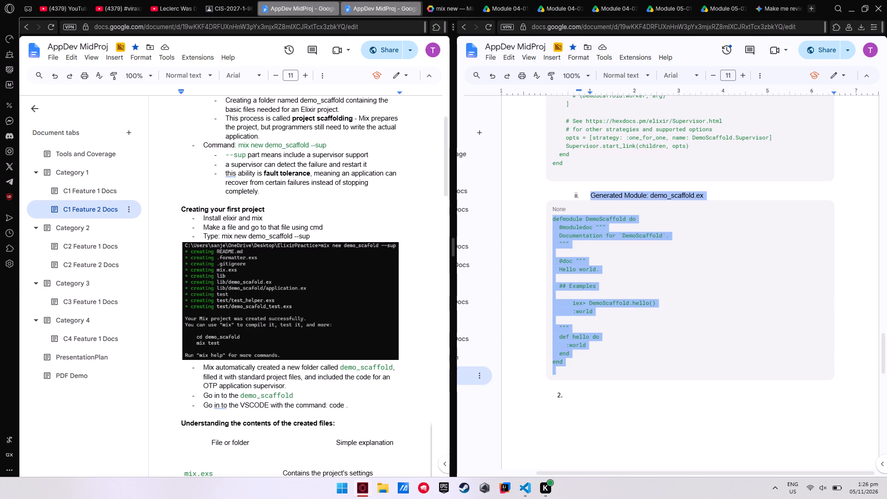
{"action": "left_click_drag", "start_coordinate": [568, 197], "coordinate": [570, 195]}
{"action": "key", "text": "ctrl+c"}
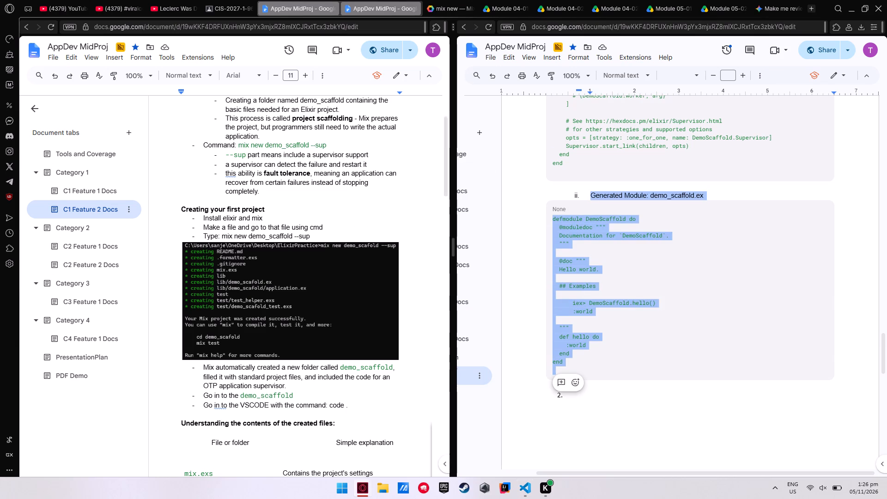
{"action": "double_click", "coordinate": [621, 396]}
{"action": "left_click", "coordinate": [618, 391]}
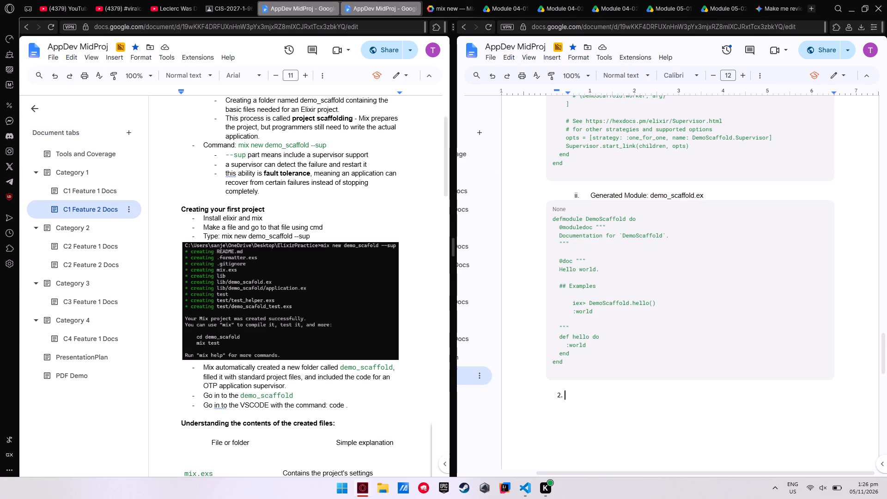
{"action": "key", "text": "Up"}
{"action": "key", "text": "Return"}
{"action": "key", "text": "ctrl+v"}
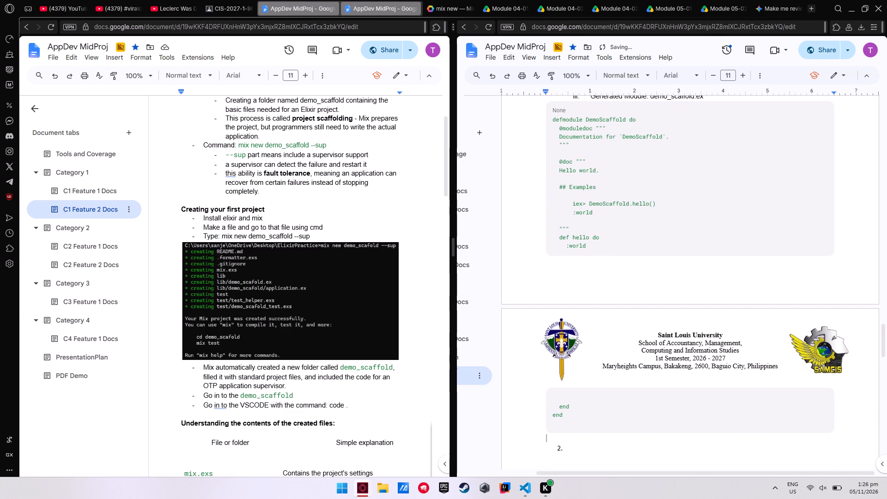
Replace the file name in the duplicated "iii. Generated Module" caption with "mix.ex".
{"action": "scroll", "coordinate": [627, 287], "scroll_direction": "up", "scroll_amount": 2}
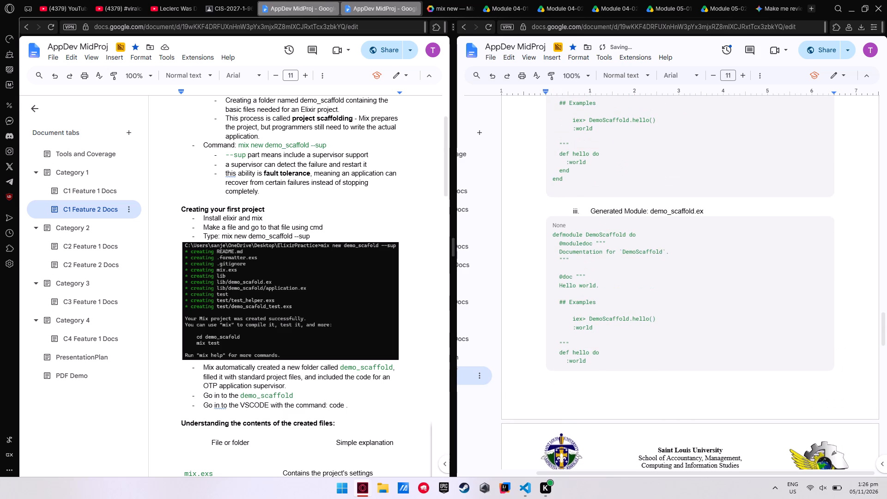
{"action": "left_click_drag", "start_coordinate": [712, 216], "coordinate": [714, 212]}
{"action": "left_click", "coordinate": [714, 212]}
{"action": "left_click_drag", "start_coordinate": [714, 212], "coordinate": [675, 216]}
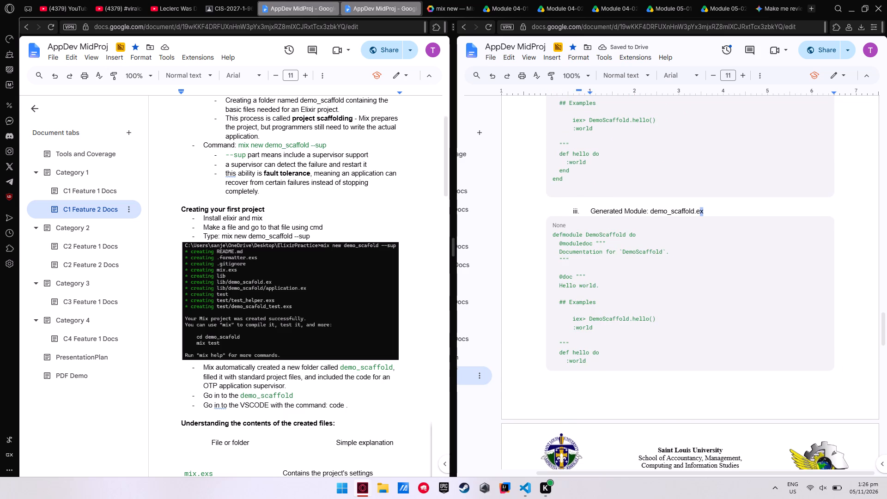
{"action": "left_click_drag", "start_coordinate": [675, 216], "coordinate": [653, 212]}
{"action": "left_click_drag", "start_coordinate": [653, 212], "coordinate": [653, 212]}
{"action": "key", "text": "BackSpace"}
{"action": "key", "text": "BackSpace"}
{"action": "type", "text": "mix.ex"}
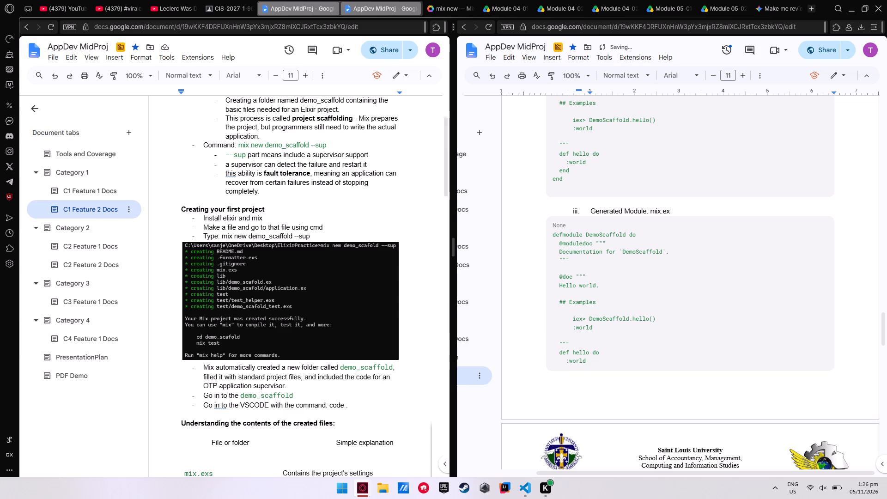